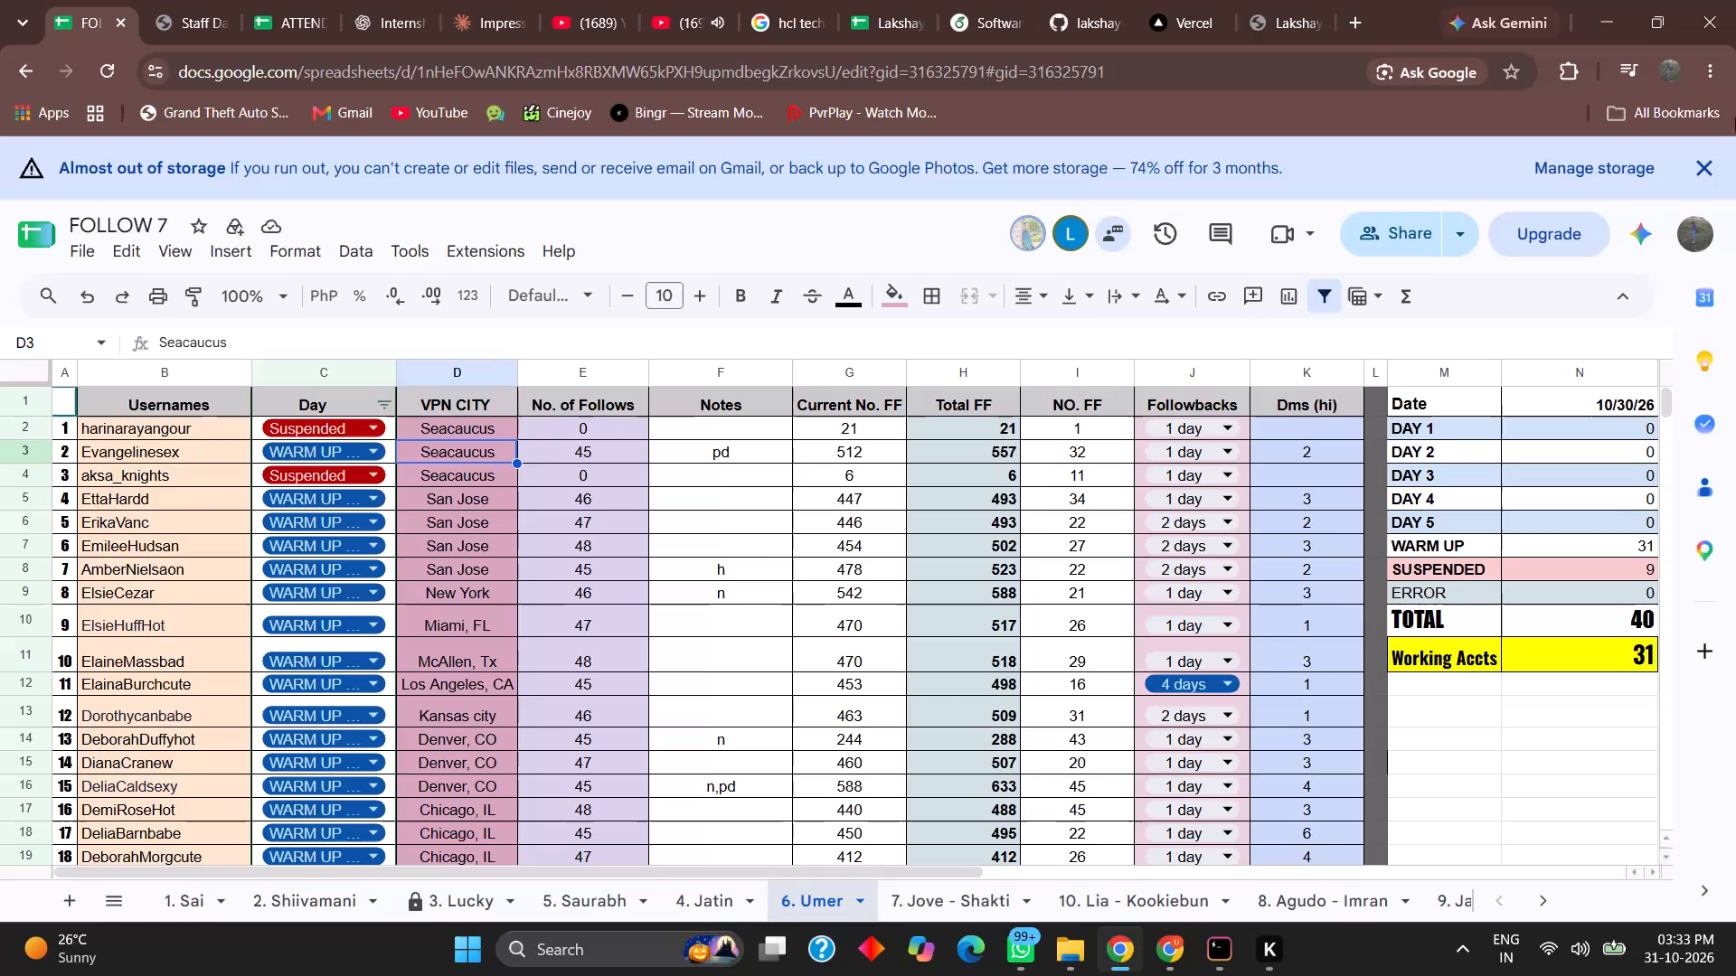
Switch to the ATTENDANCE (INDIA) spreadsheet and set Umer's hours for 10/22/26 to 7 in the TEAM 7 sheet.
{"action": "left_click", "coordinate": [299, 0]}
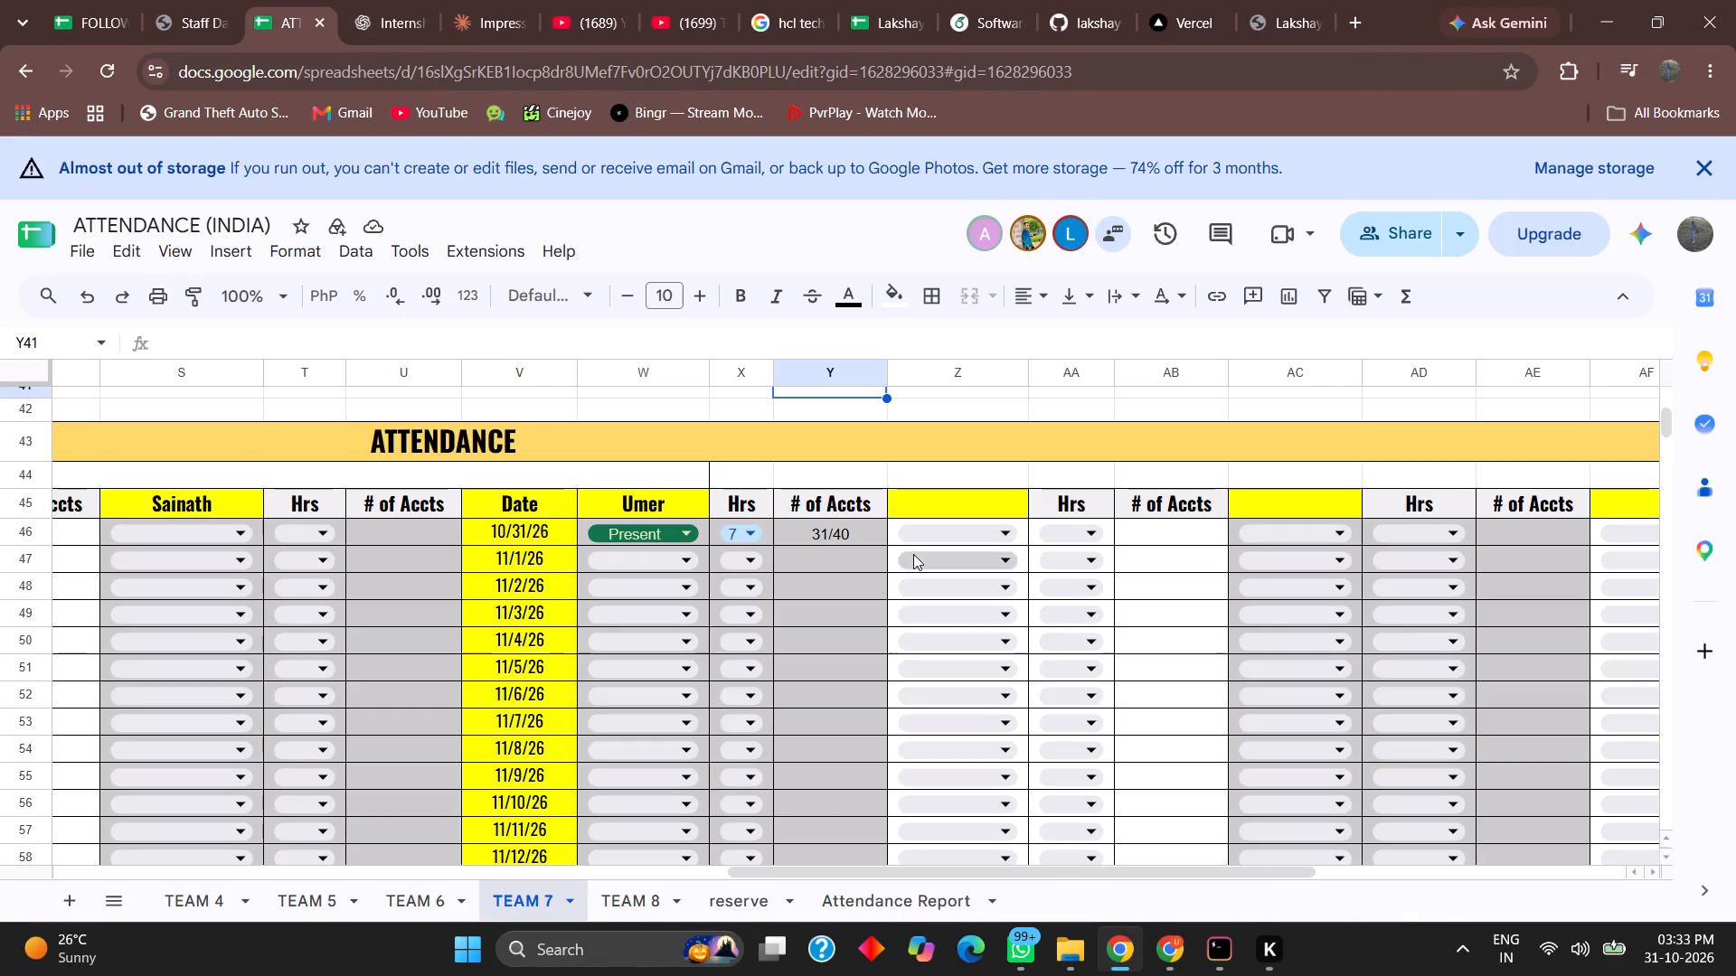
{"action": "scroll", "coordinate": [913, 552], "scroll_direction": "up", "scroll_amount": 4}
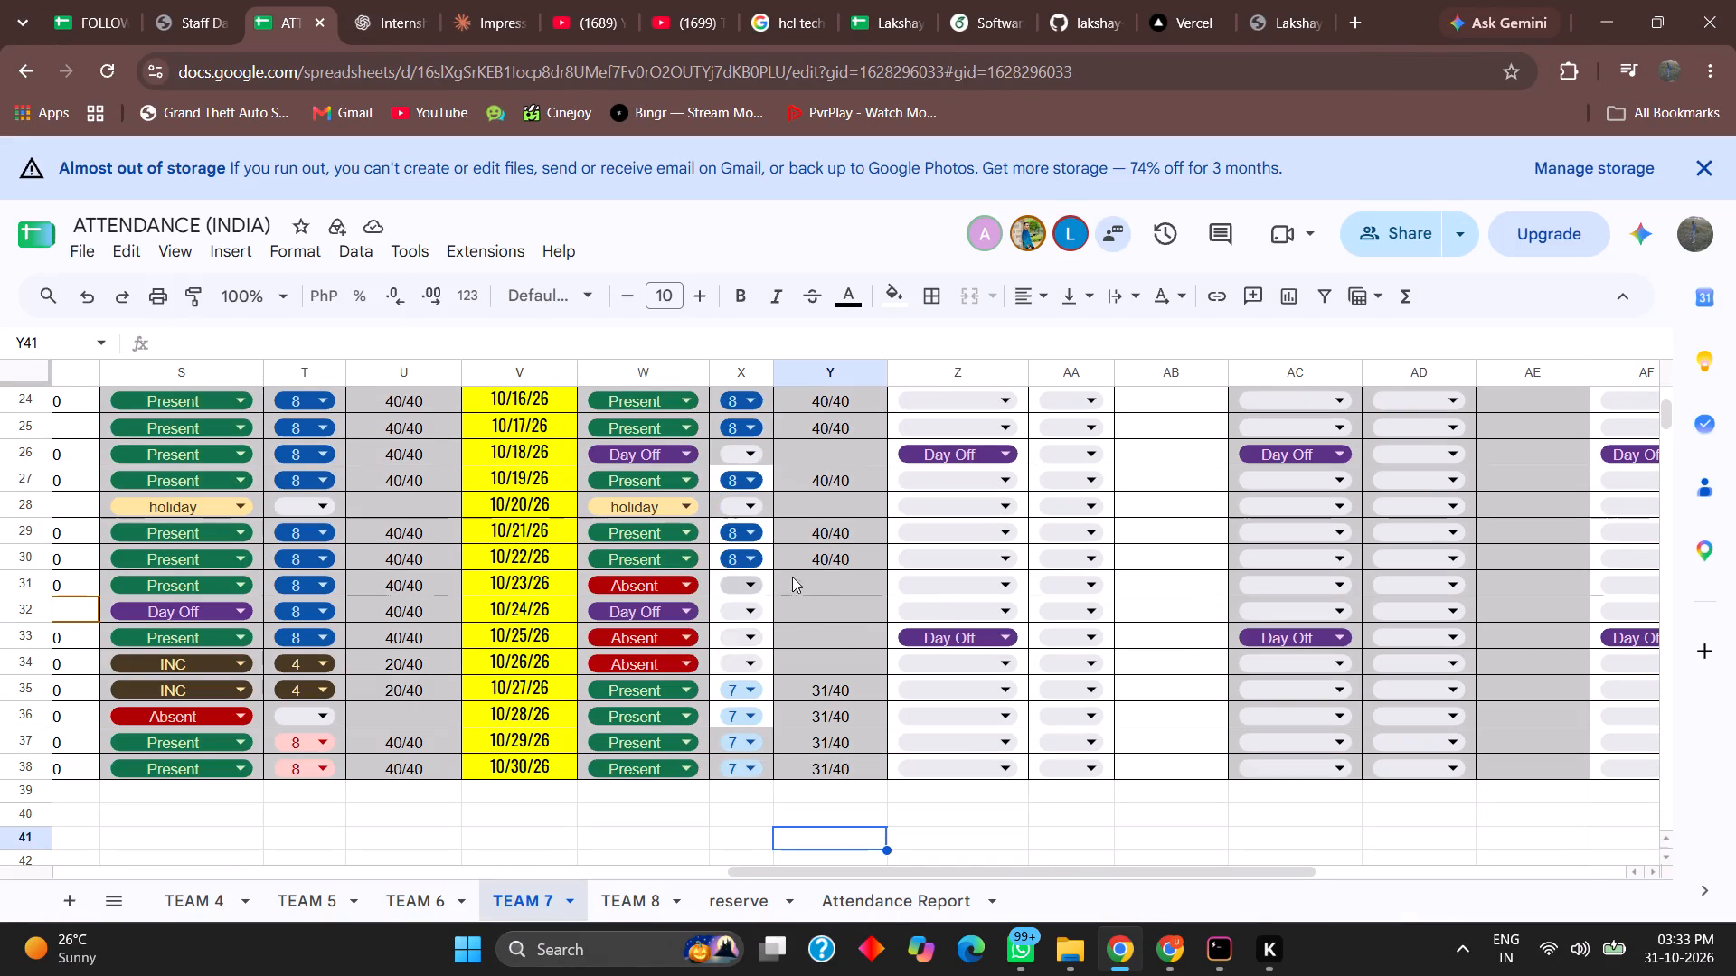
{"action": "scroll", "coordinate": [803, 587], "scroll_direction": "up", "scroll_amount": 3}
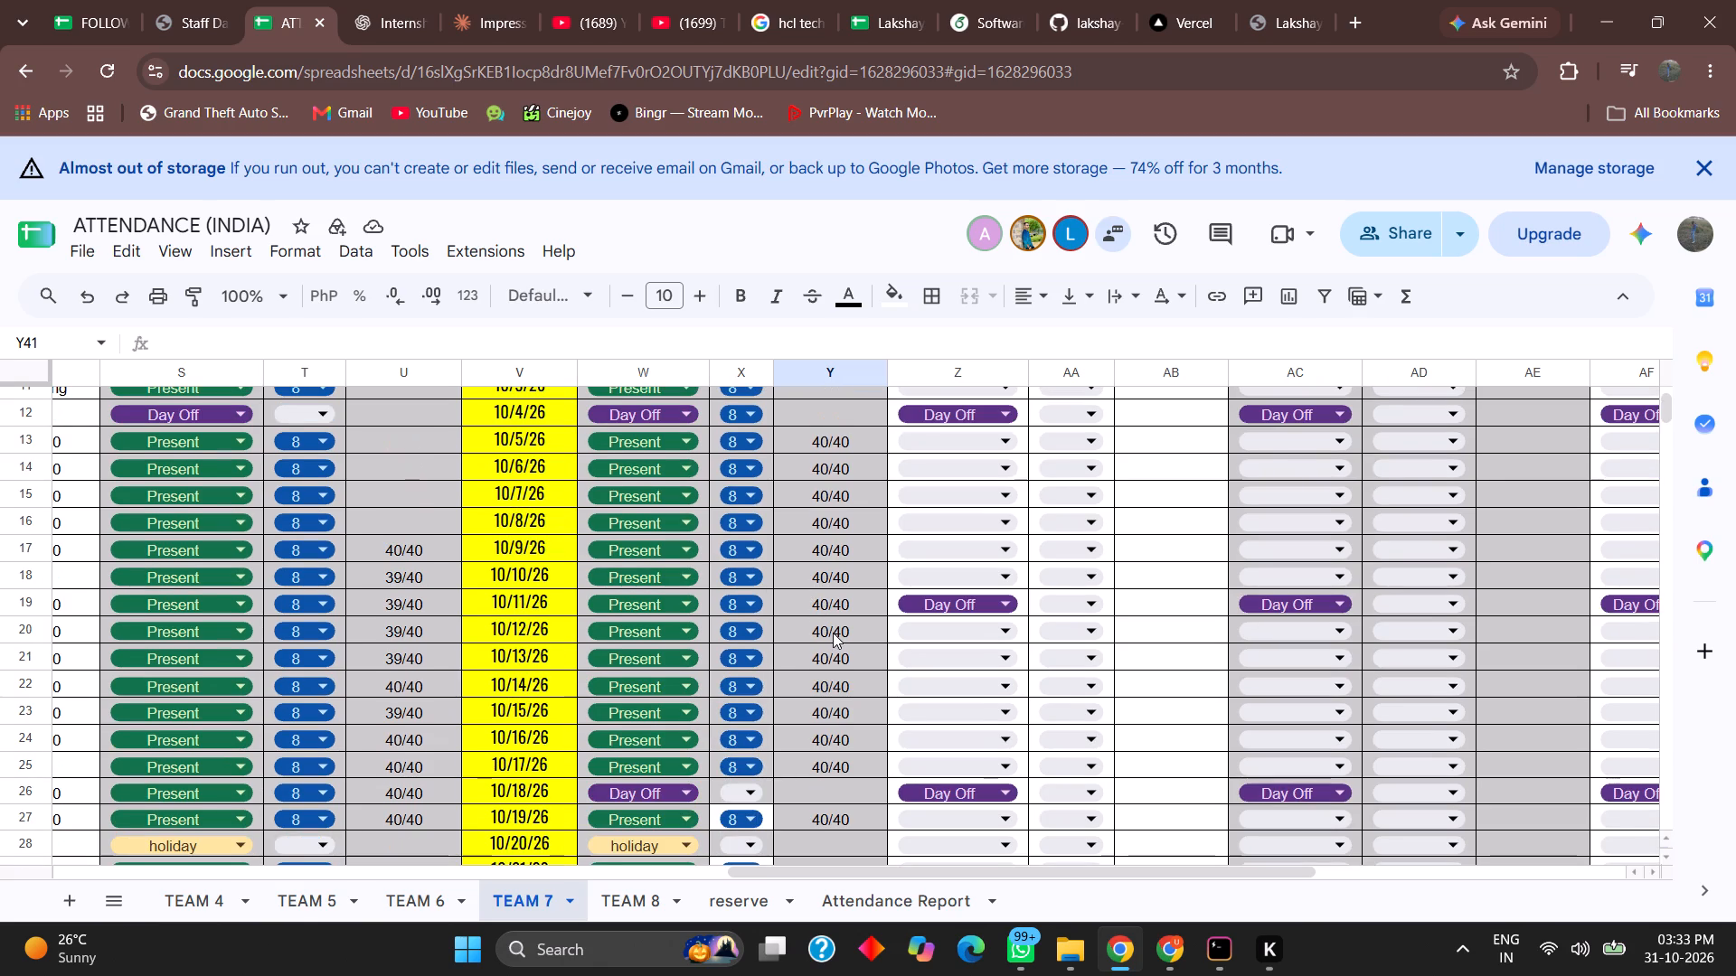
{"action": "scroll", "coordinate": [833, 633], "scroll_direction": "down", "scroll_amount": 2}
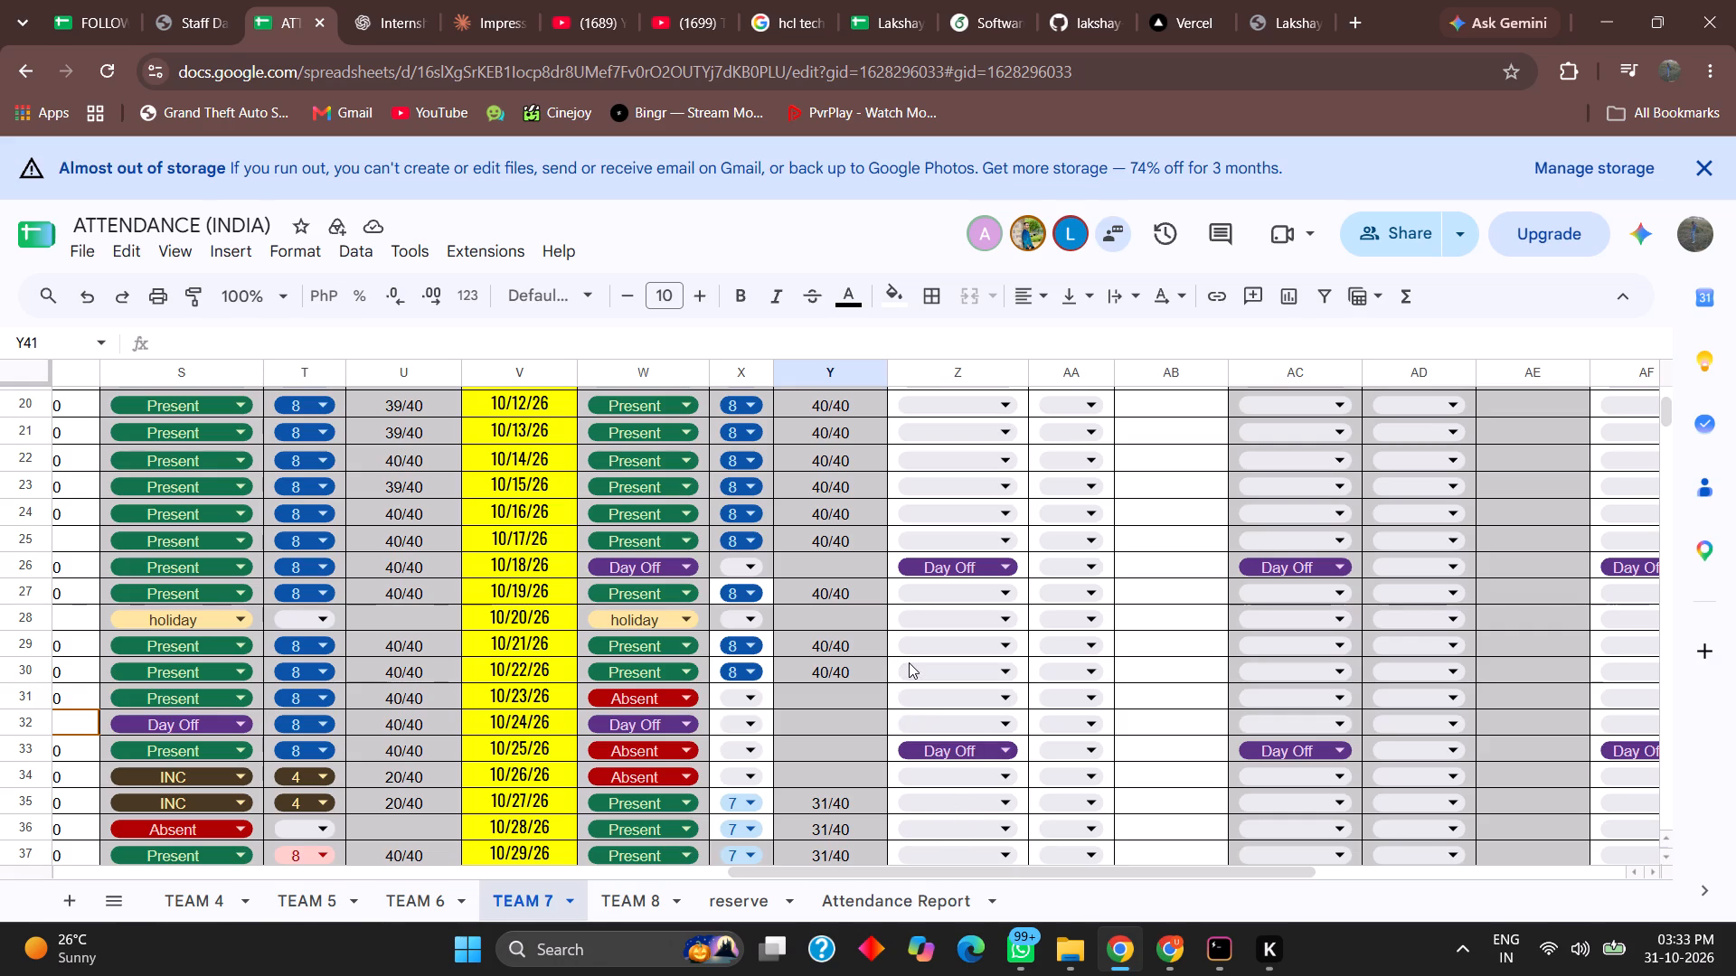
{"action": "left_click", "coordinate": [755, 666]}
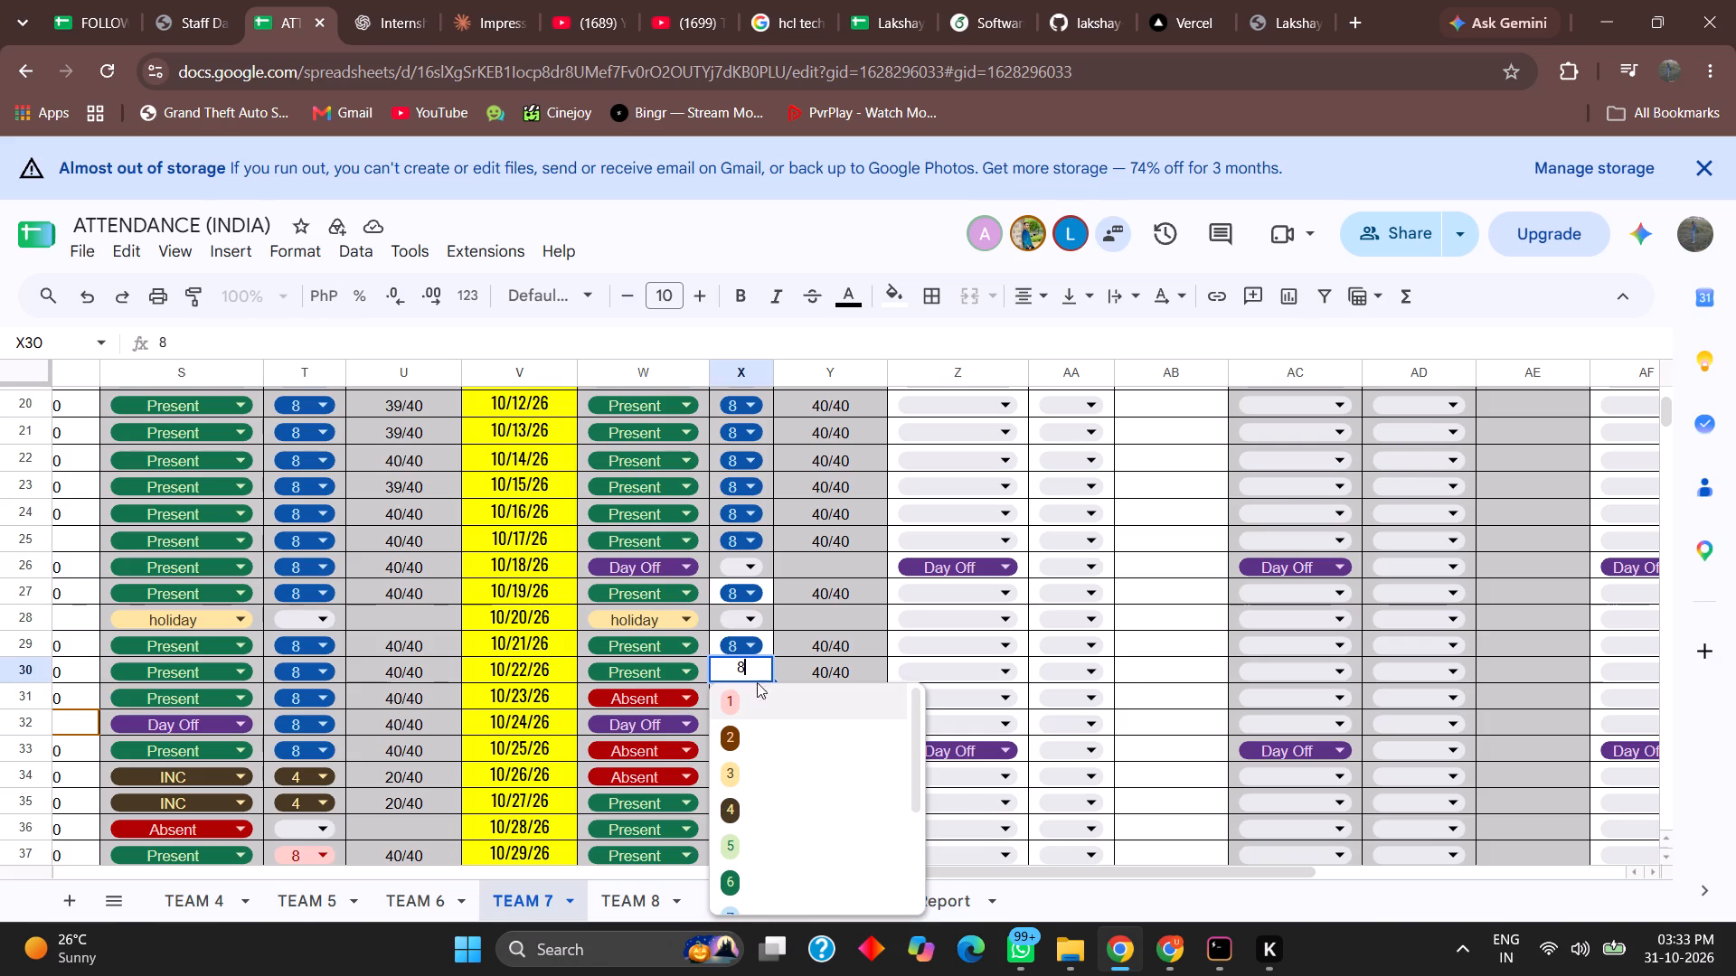
{"action": "scroll", "coordinate": [758, 817], "scroll_direction": "down", "scroll_amount": 2}
{"action": "left_click", "coordinate": [760, 755]}
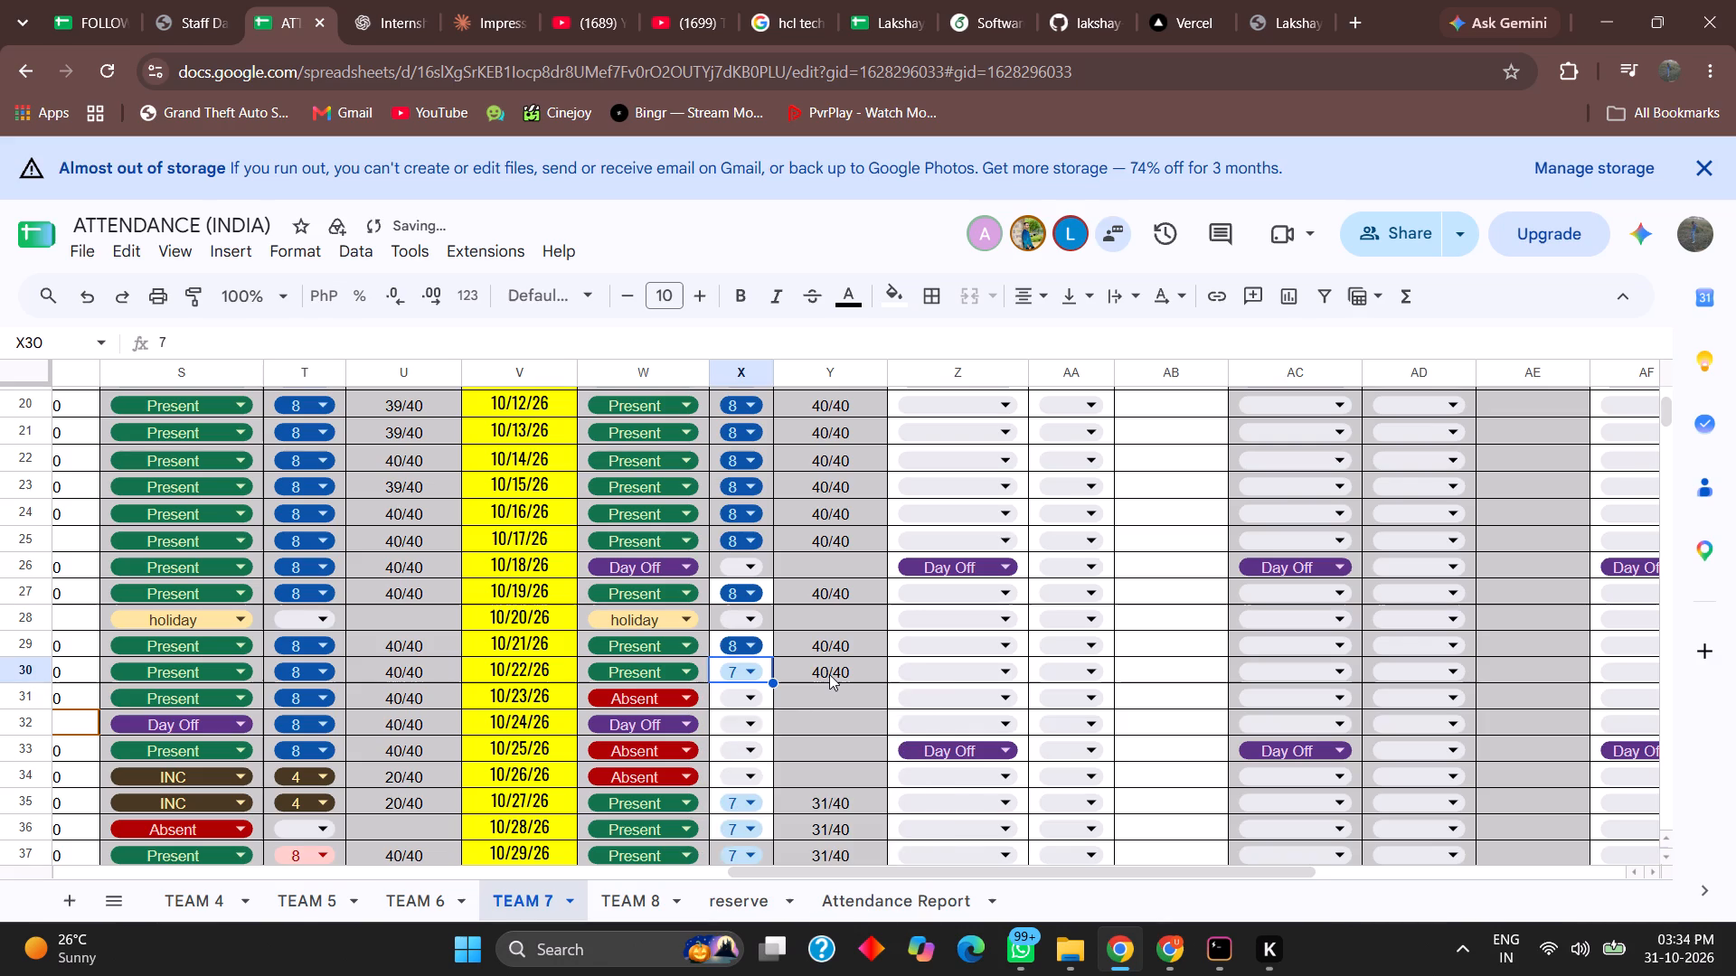
Examine the CHART ACCT/HRS RANGE table and compare it with Umer's October hours and account entries.
{"action": "scroll", "coordinate": [828, 675], "scroll_direction": "right", "scroll_amount": 11}
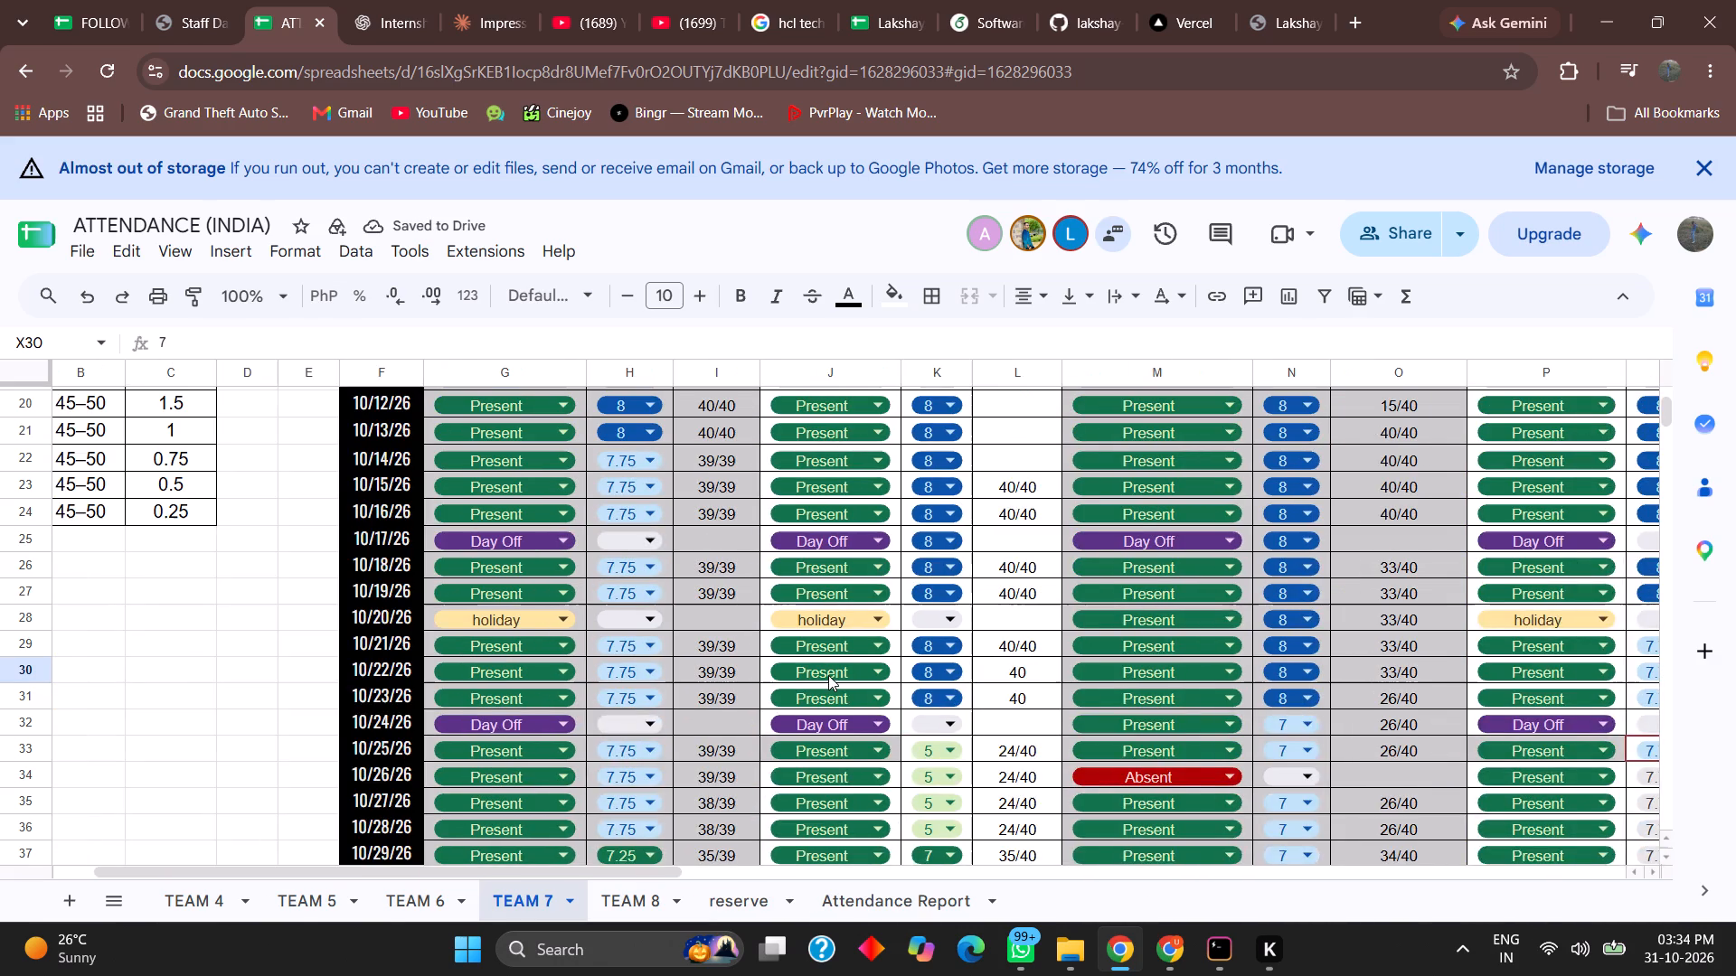
{"action": "scroll", "coordinate": [220, 576], "scroll_direction": "up", "scroll_amount": 4}
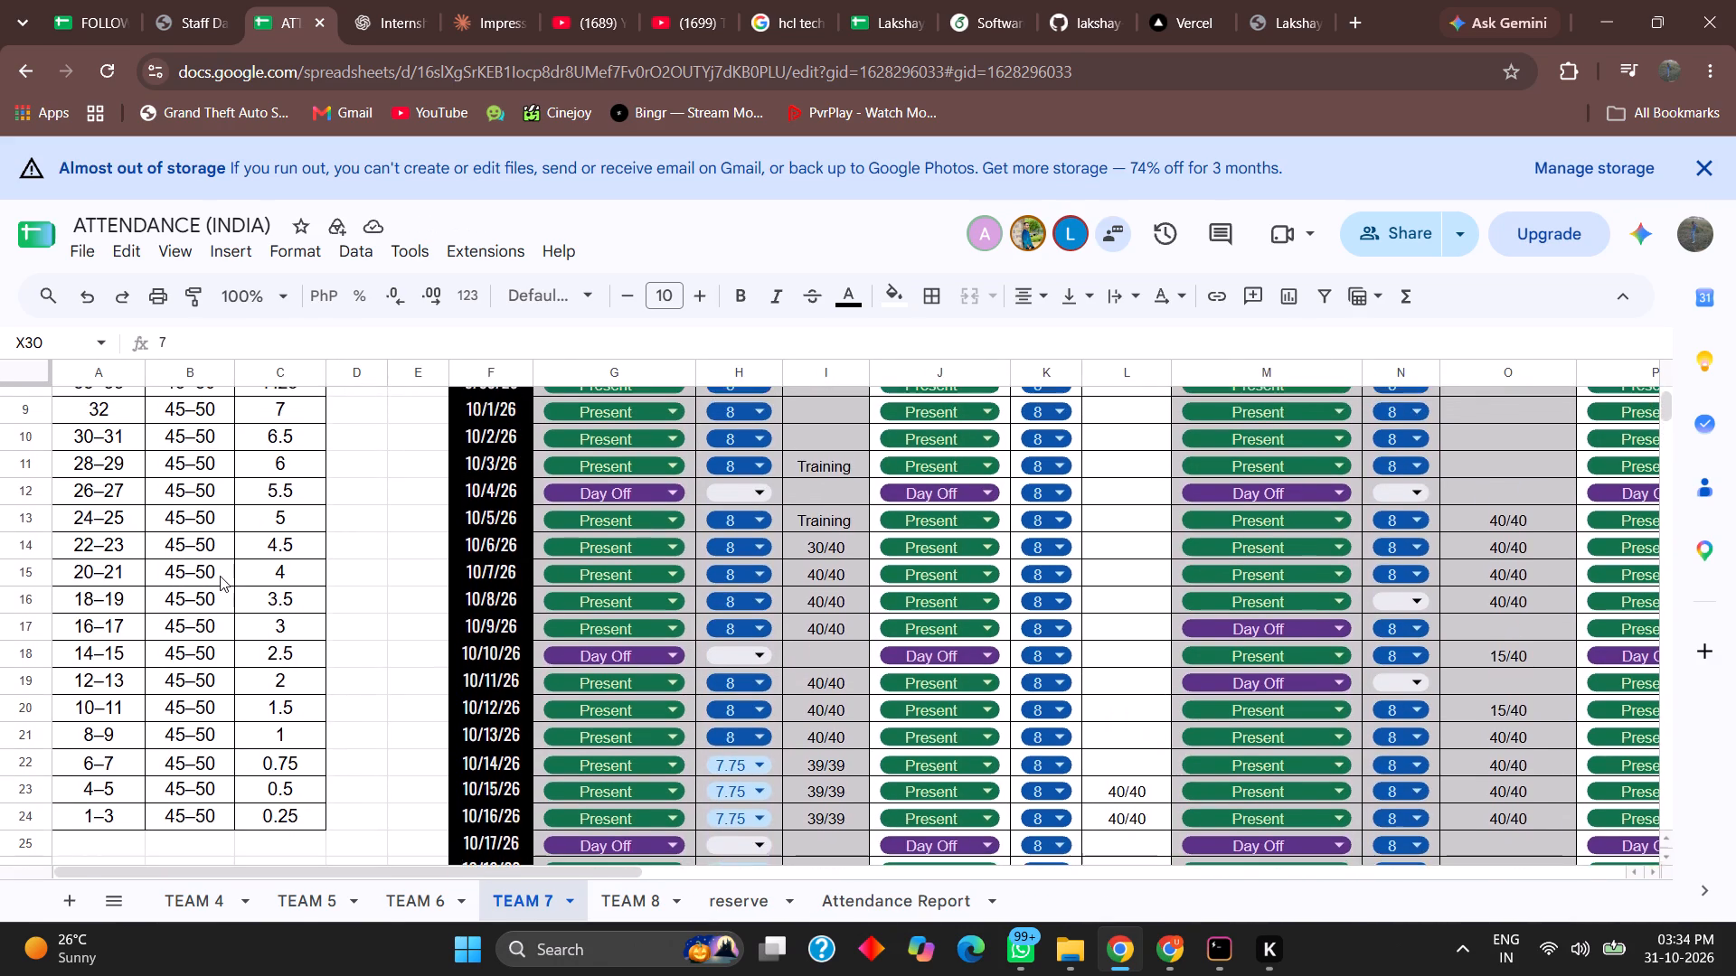
{"action": "scroll", "coordinate": [220, 576], "scroll_direction": "up", "scroll_amount": 1}
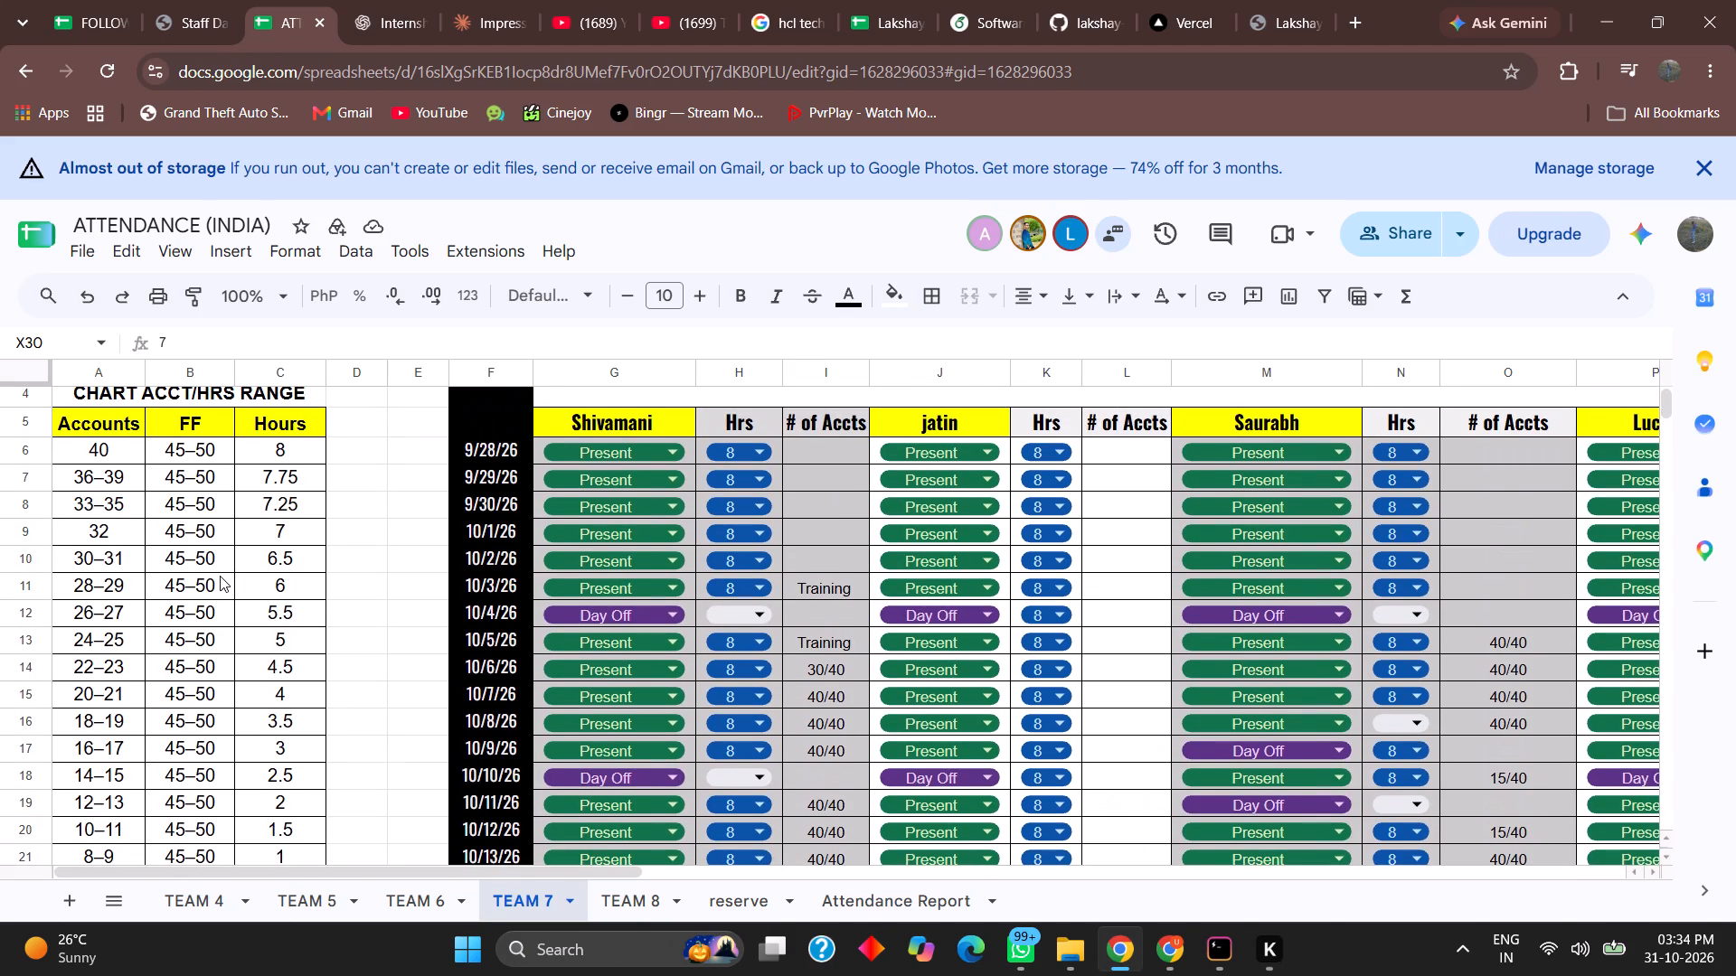
{"action": "scroll", "coordinate": [220, 576], "scroll_direction": "up", "scroll_amount": 3}
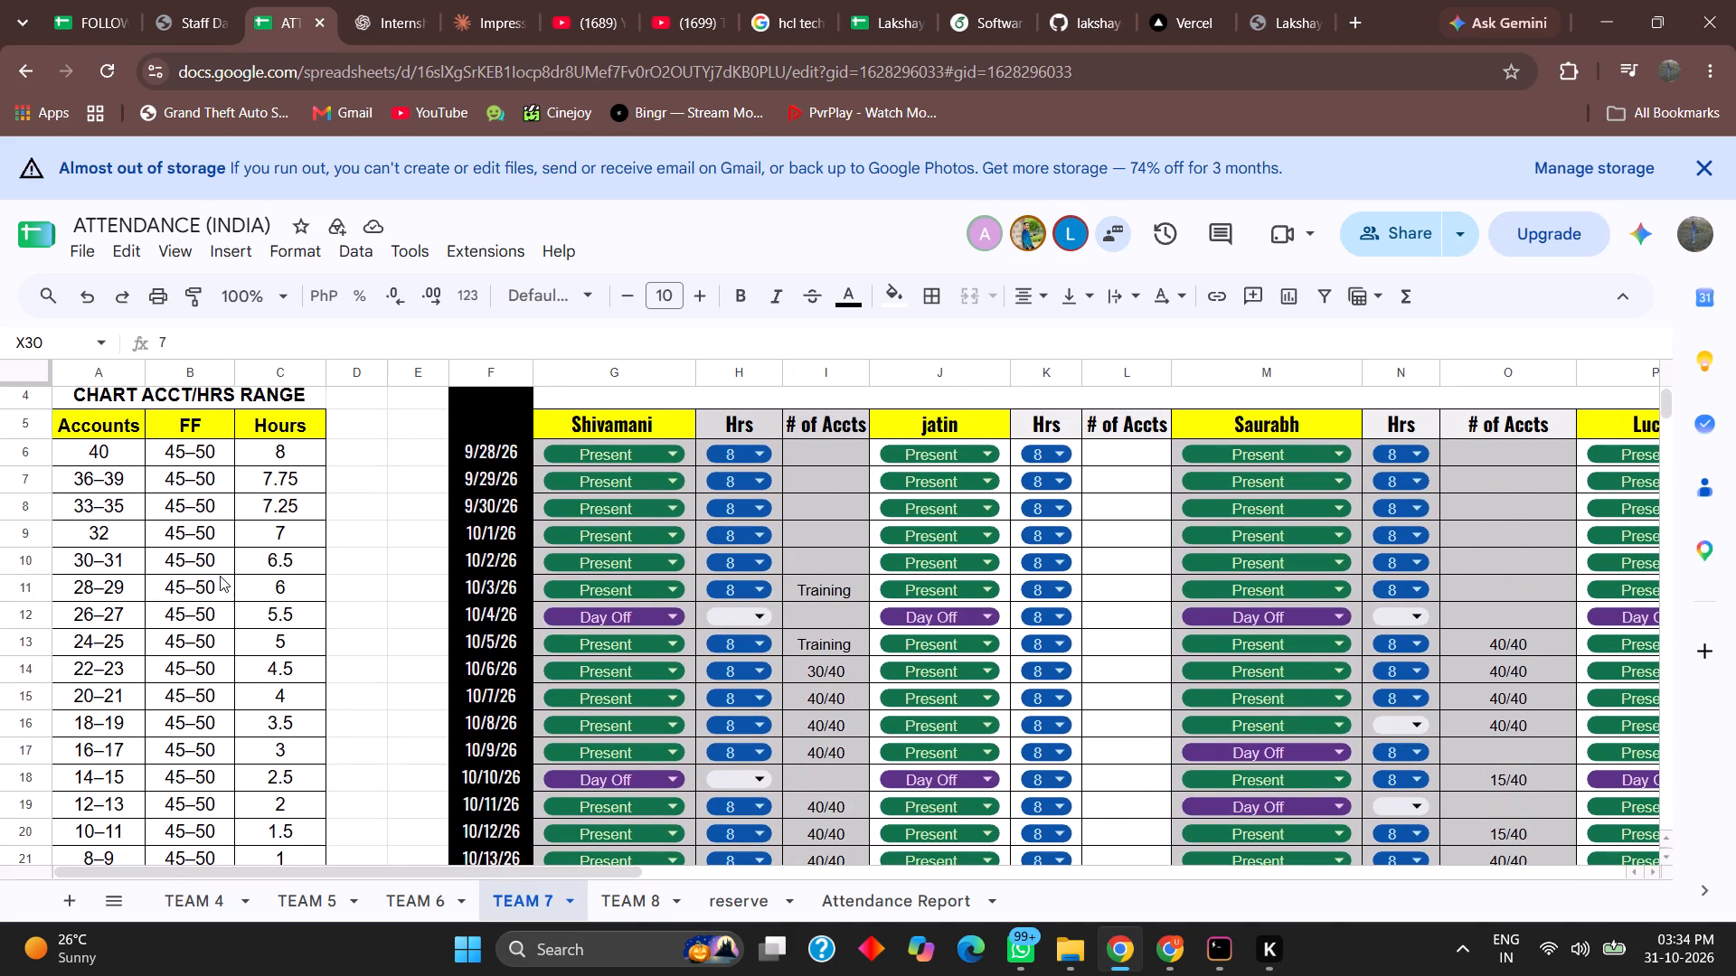
{"action": "scroll", "coordinate": [220, 576], "scroll_direction": "up", "scroll_amount": 3}
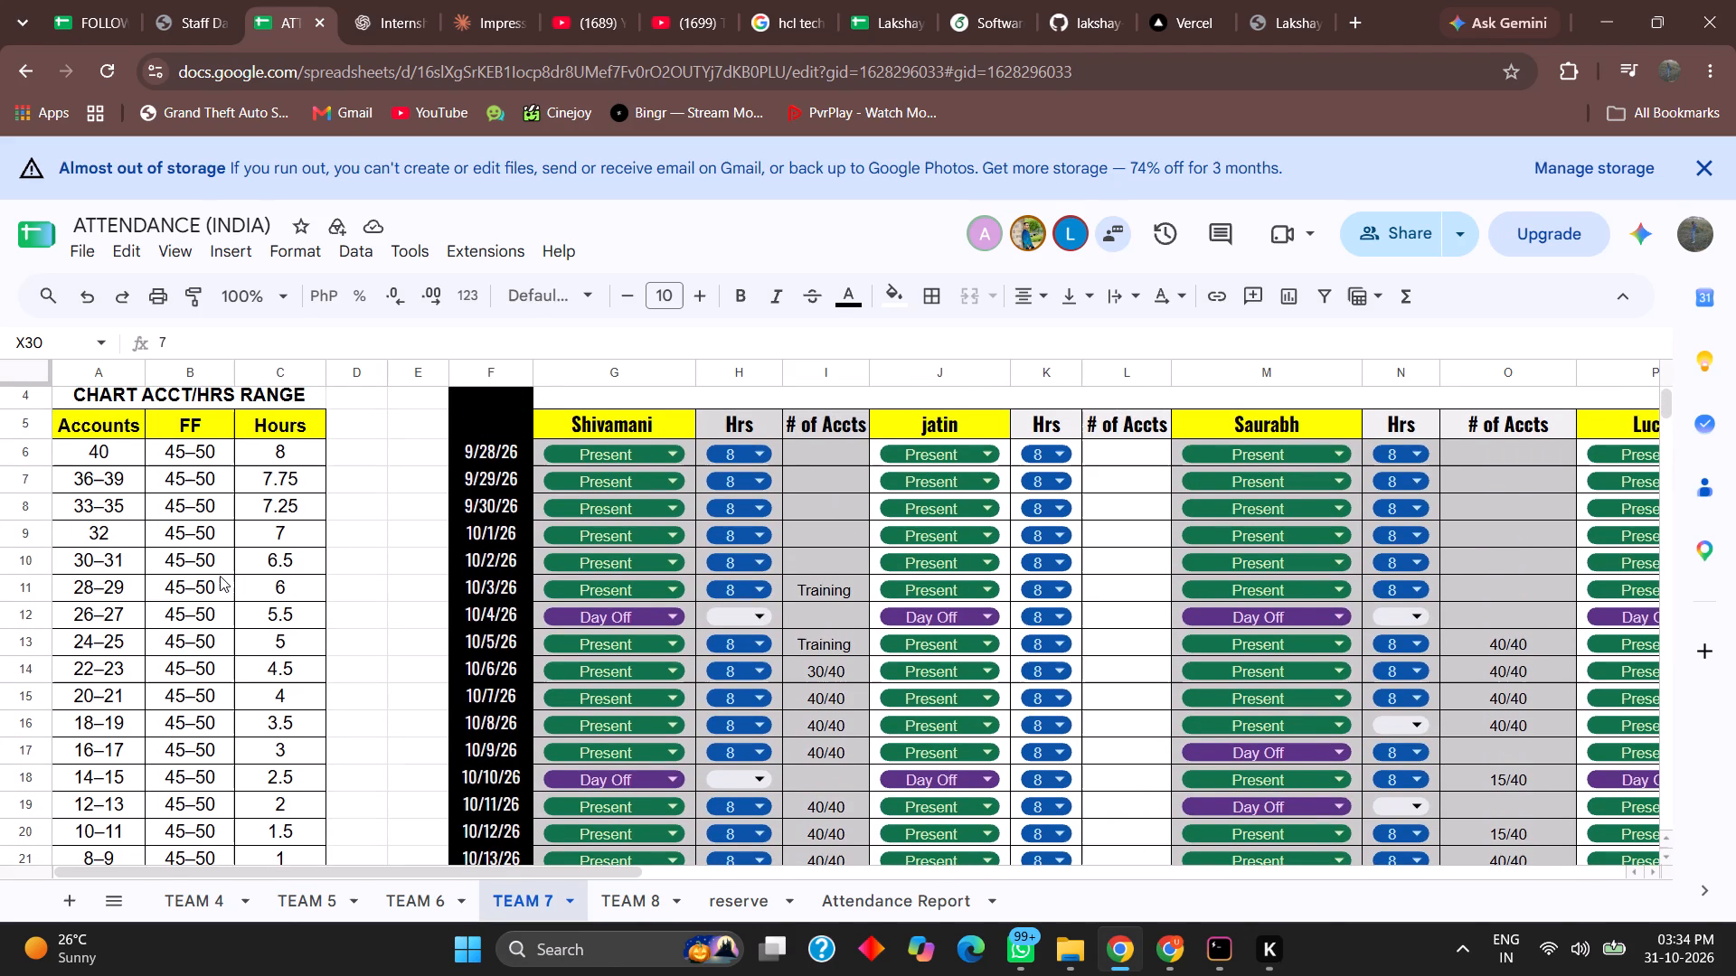
{"action": "scroll", "coordinate": [220, 576], "scroll_direction": "up", "scroll_amount": 2}
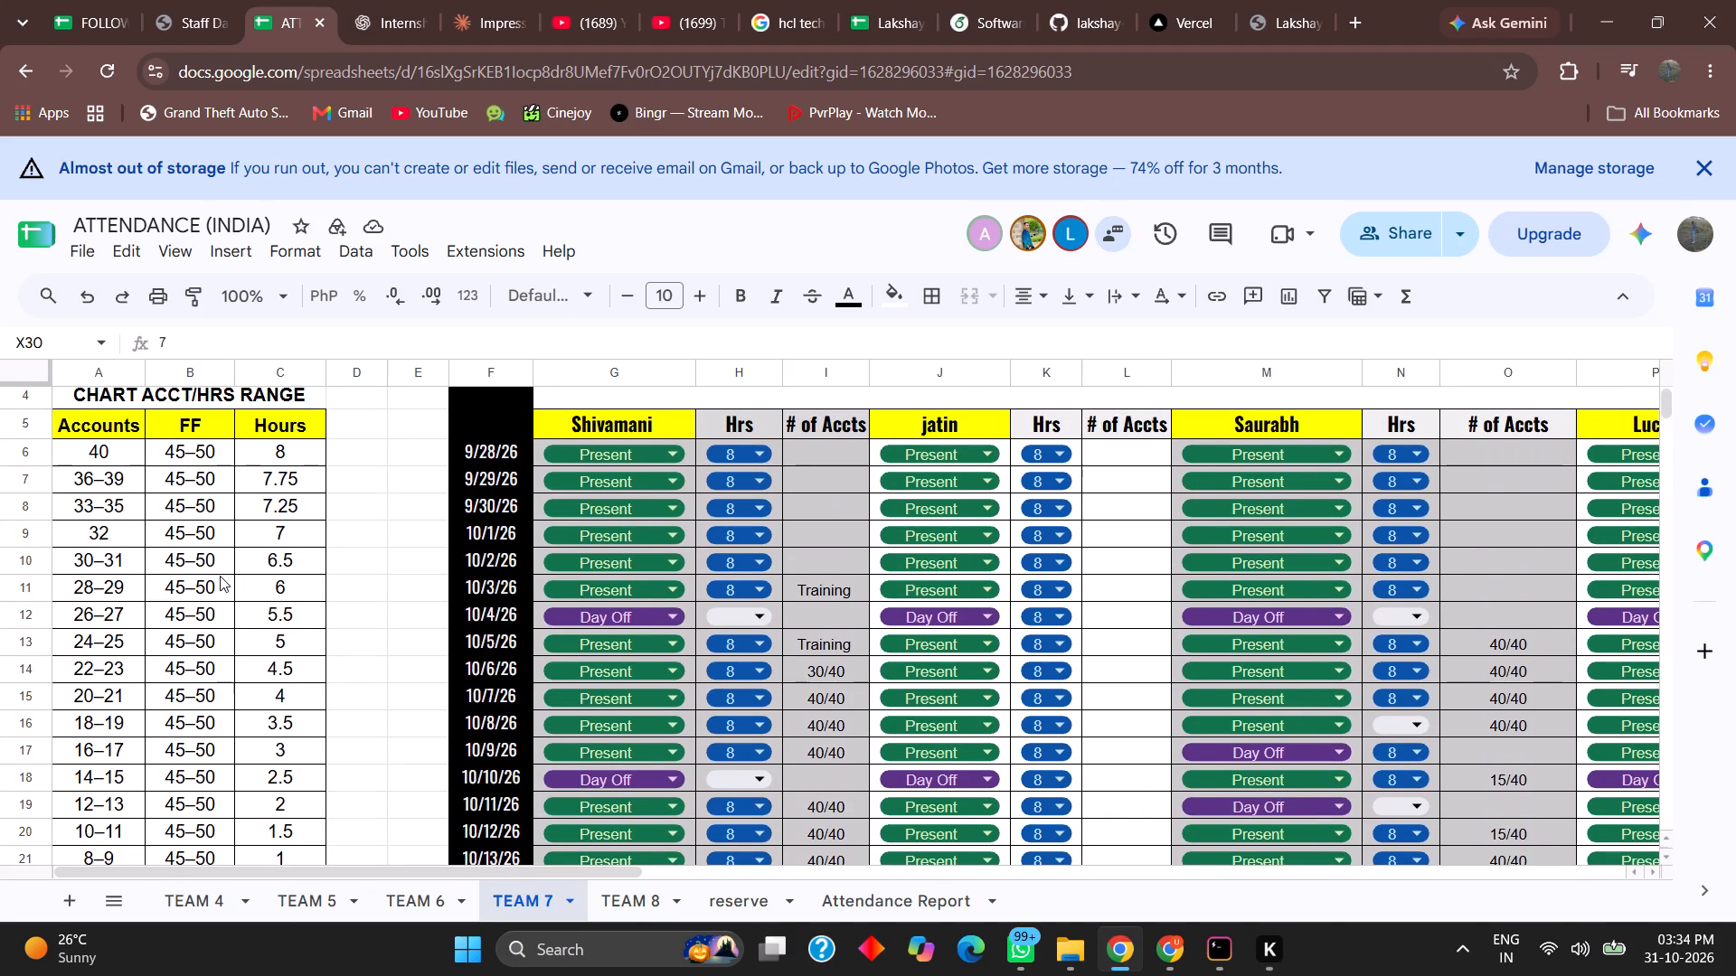
{"action": "scroll", "coordinate": [220, 576], "scroll_direction": "up", "scroll_amount": 1}
{"action": "scroll", "coordinate": [220, 576], "scroll_direction": "left", "scroll_amount": 6}
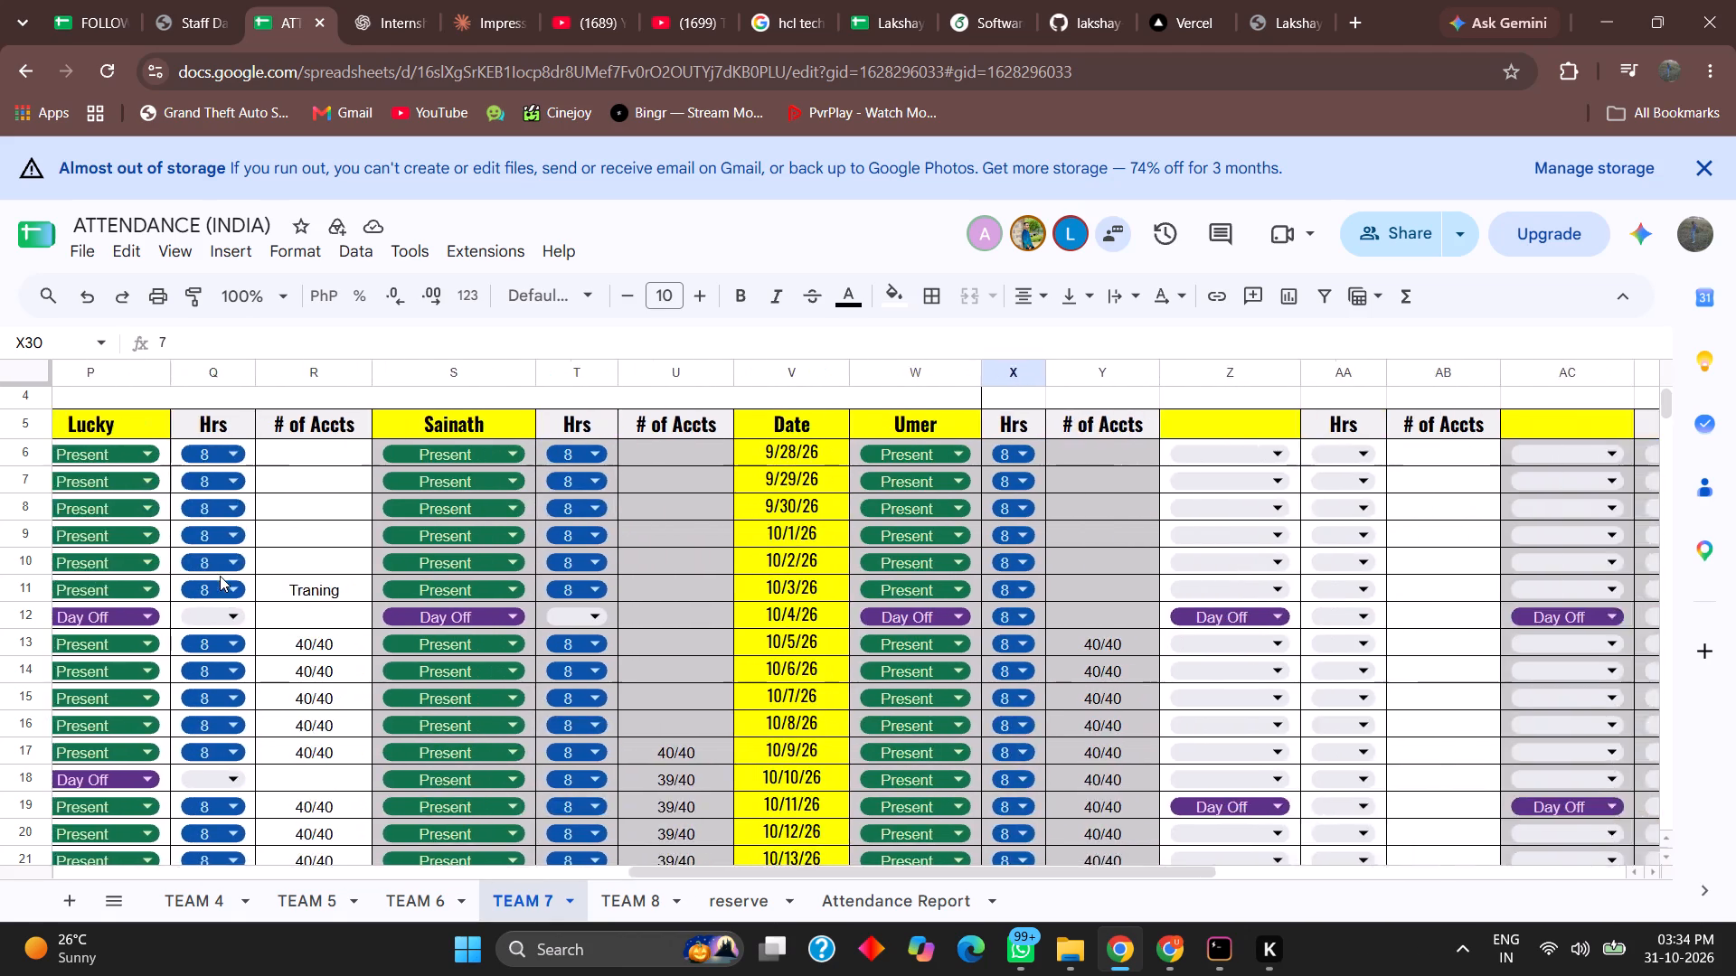
{"action": "scroll", "coordinate": [220, 576], "scroll_direction": "right", "scroll_amount": 7}
{"action": "scroll", "coordinate": [220, 576], "scroll_direction": "left", "scroll_amount": 2}
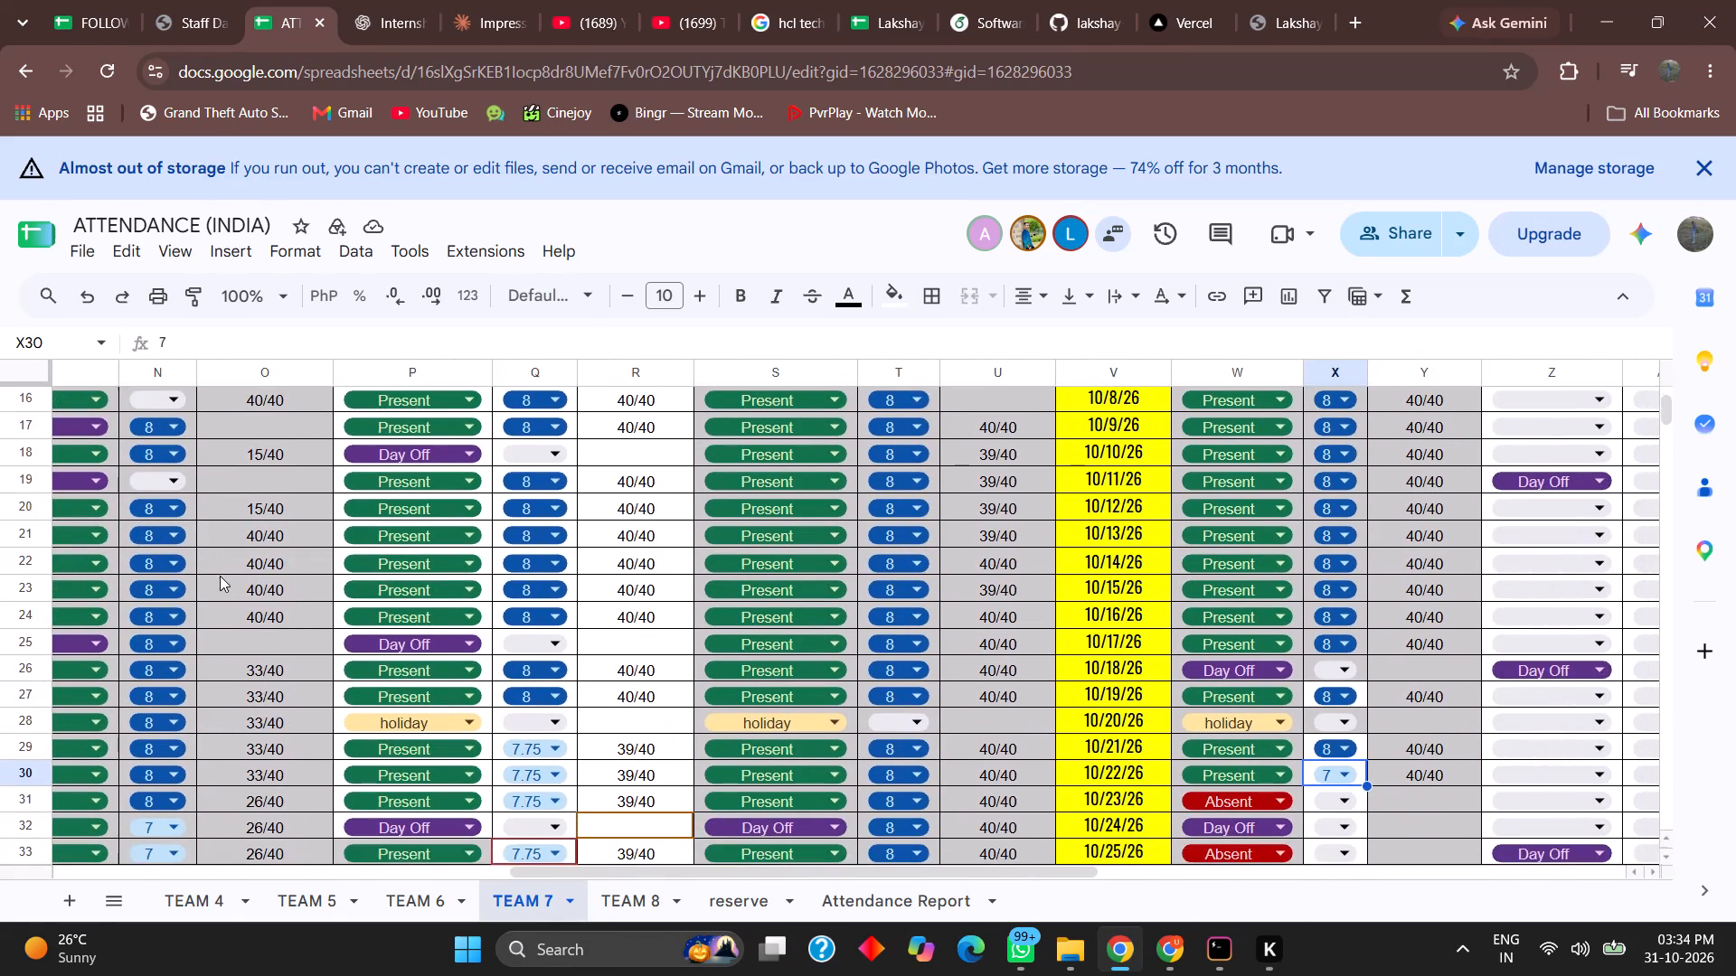
{"action": "scroll", "coordinate": [220, 576], "scroll_direction": "down", "scroll_amount": 3}
{"action": "scroll", "coordinate": [220, 576], "scroll_direction": "left", "scroll_amount": 5}
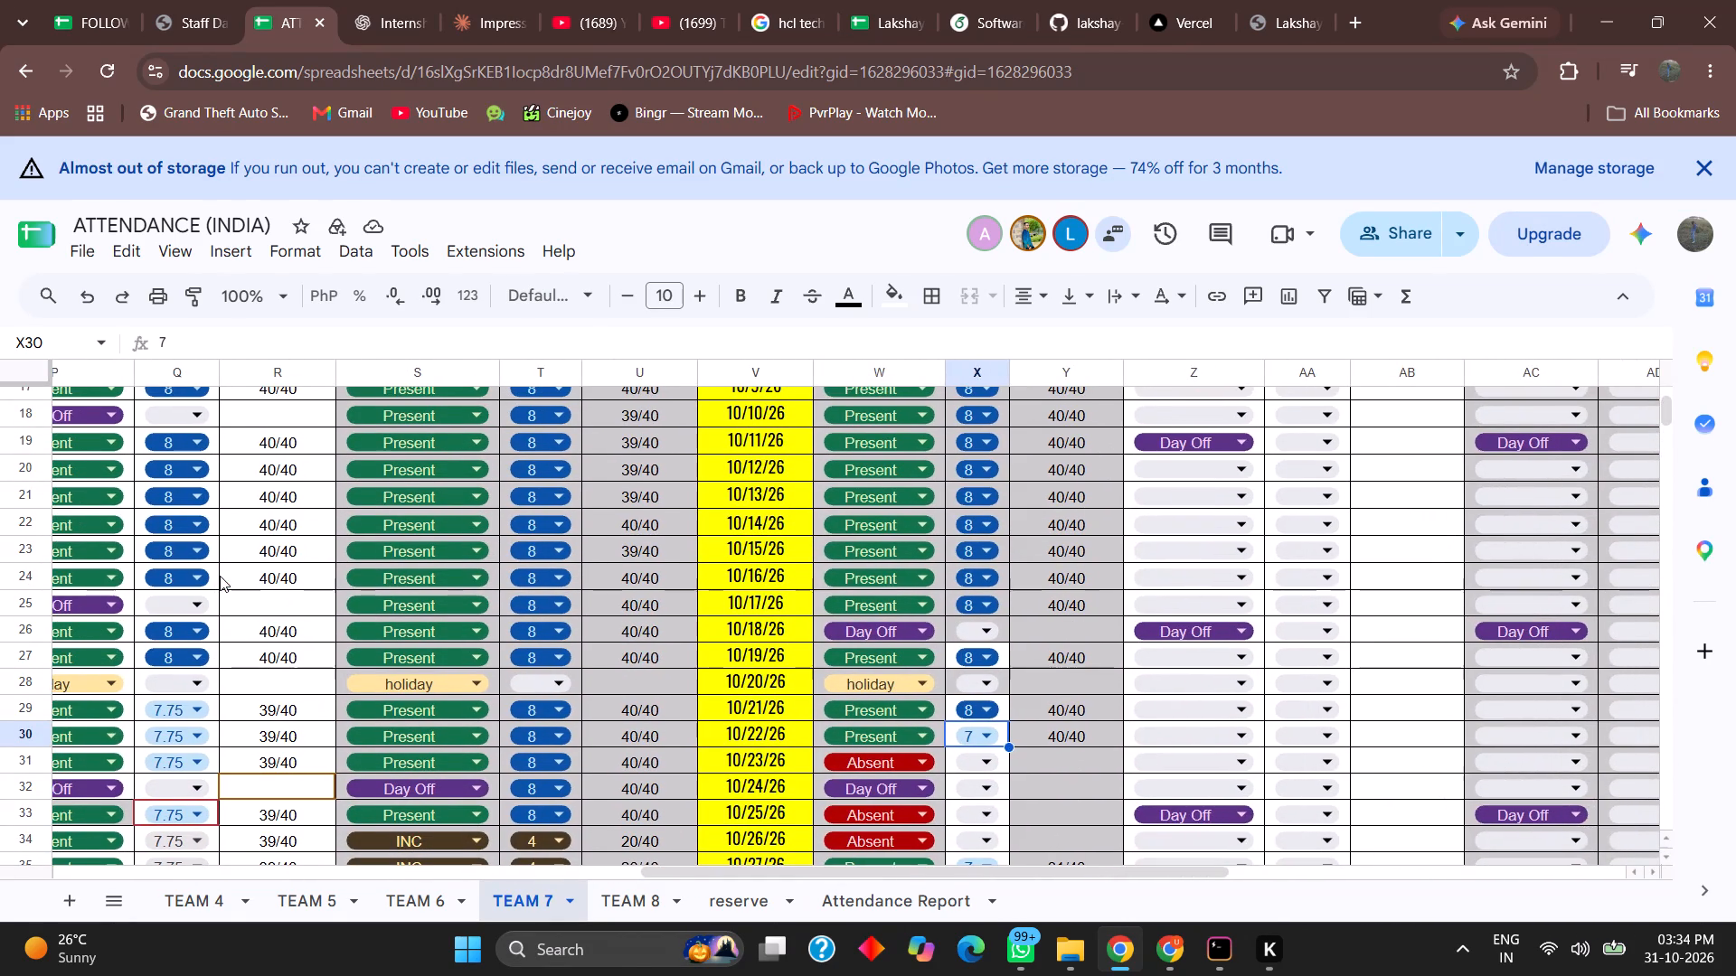
{"action": "scroll", "coordinate": [1192, 721], "scroll_direction": "left", "scroll_amount": 2}
{"action": "scroll", "coordinate": [1192, 721], "scroll_direction": "down", "scroll_amount": 1}
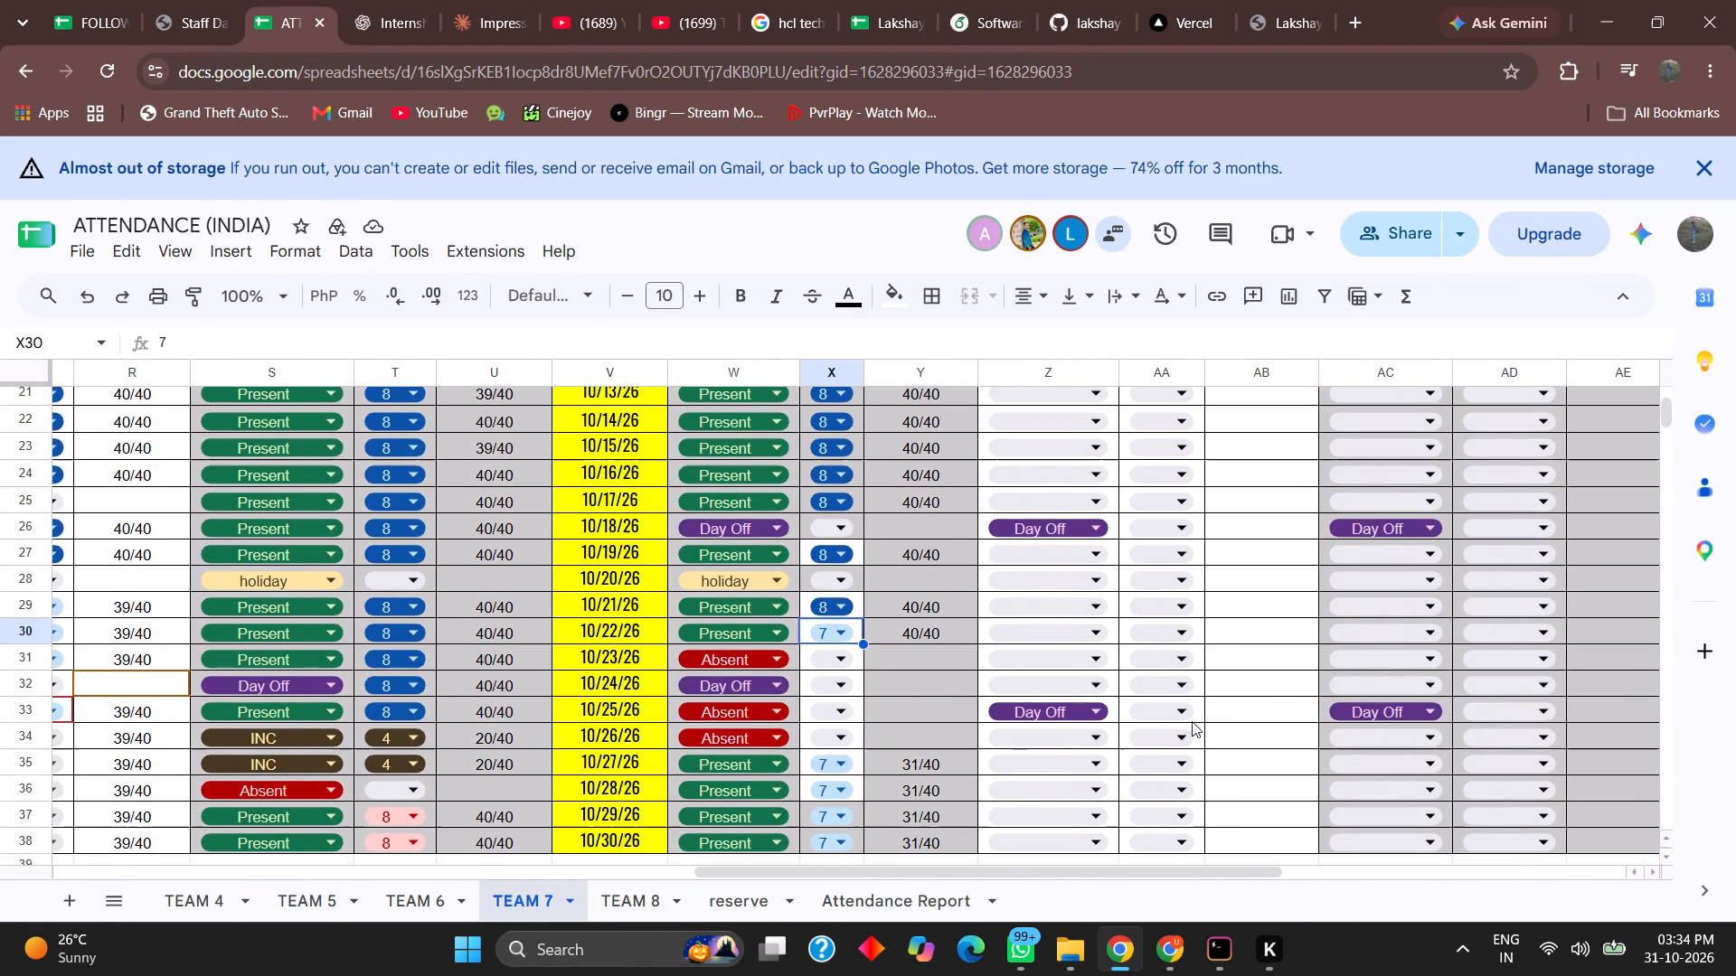
Copy Umer's 31/40 account entry from 10/27/26 over the # of Accts value for 10/22/26.
{"action": "double_click", "coordinate": [918, 762]}
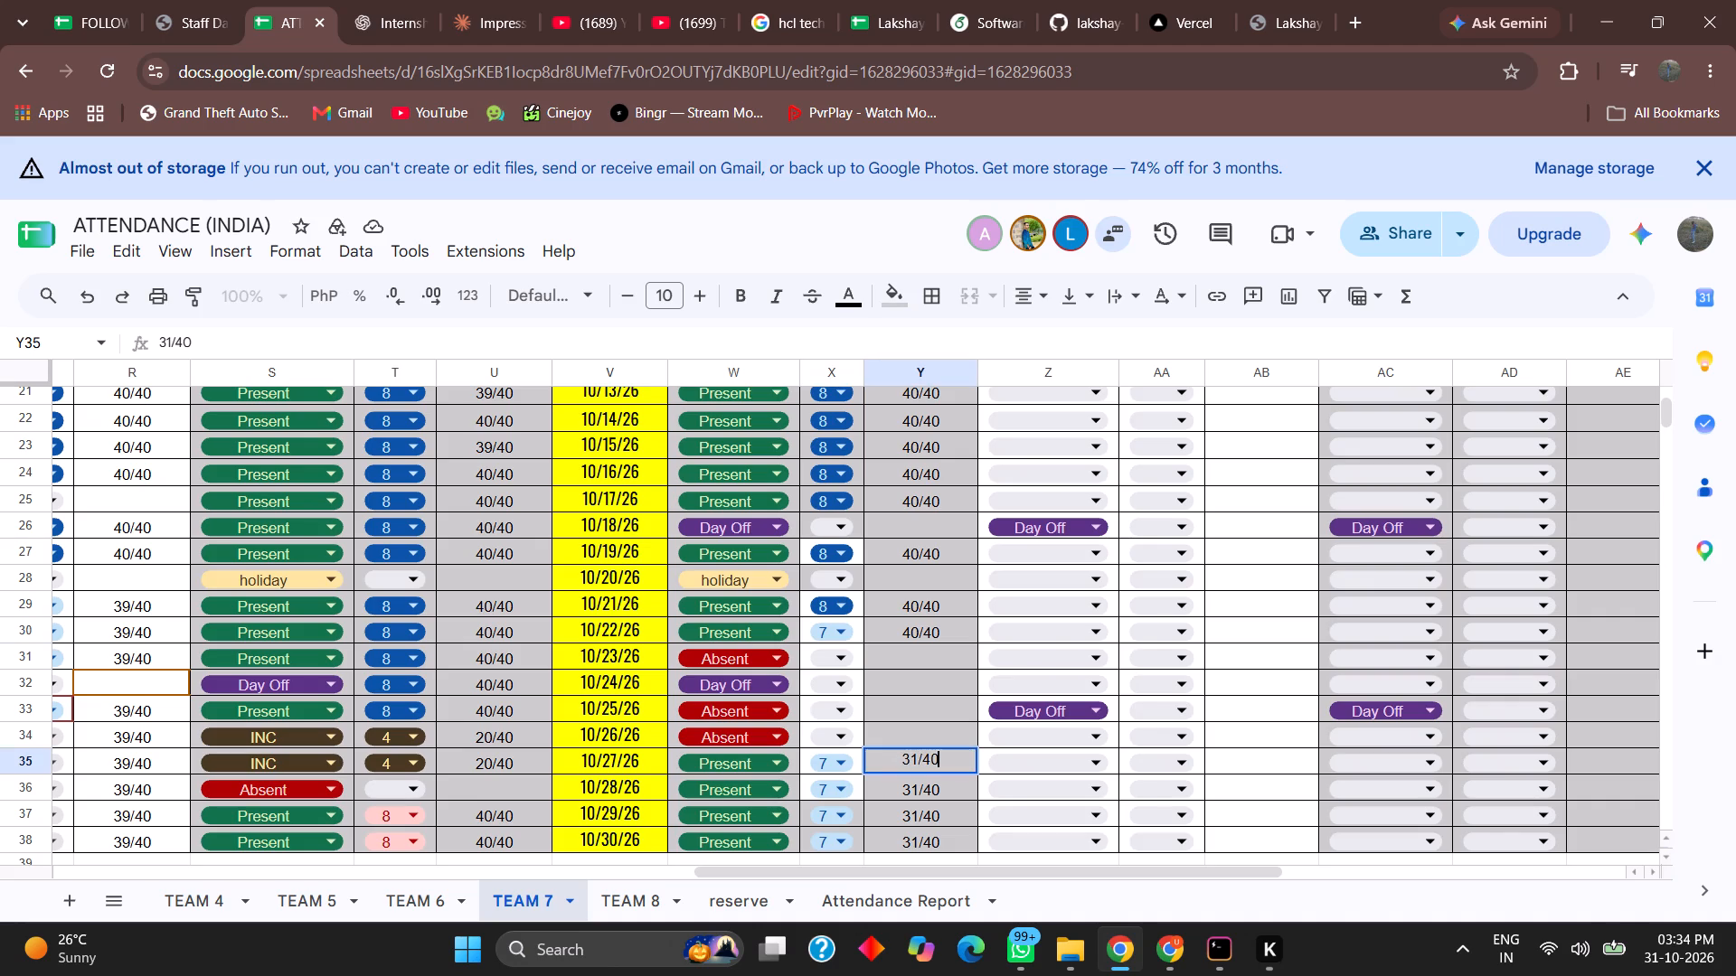
{"action": "double_click", "coordinate": [918, 762]}
{"action": "triple_click", "coordinate": [918, 762]}
{"action": "left_click", "coordinate": [918, 762]}
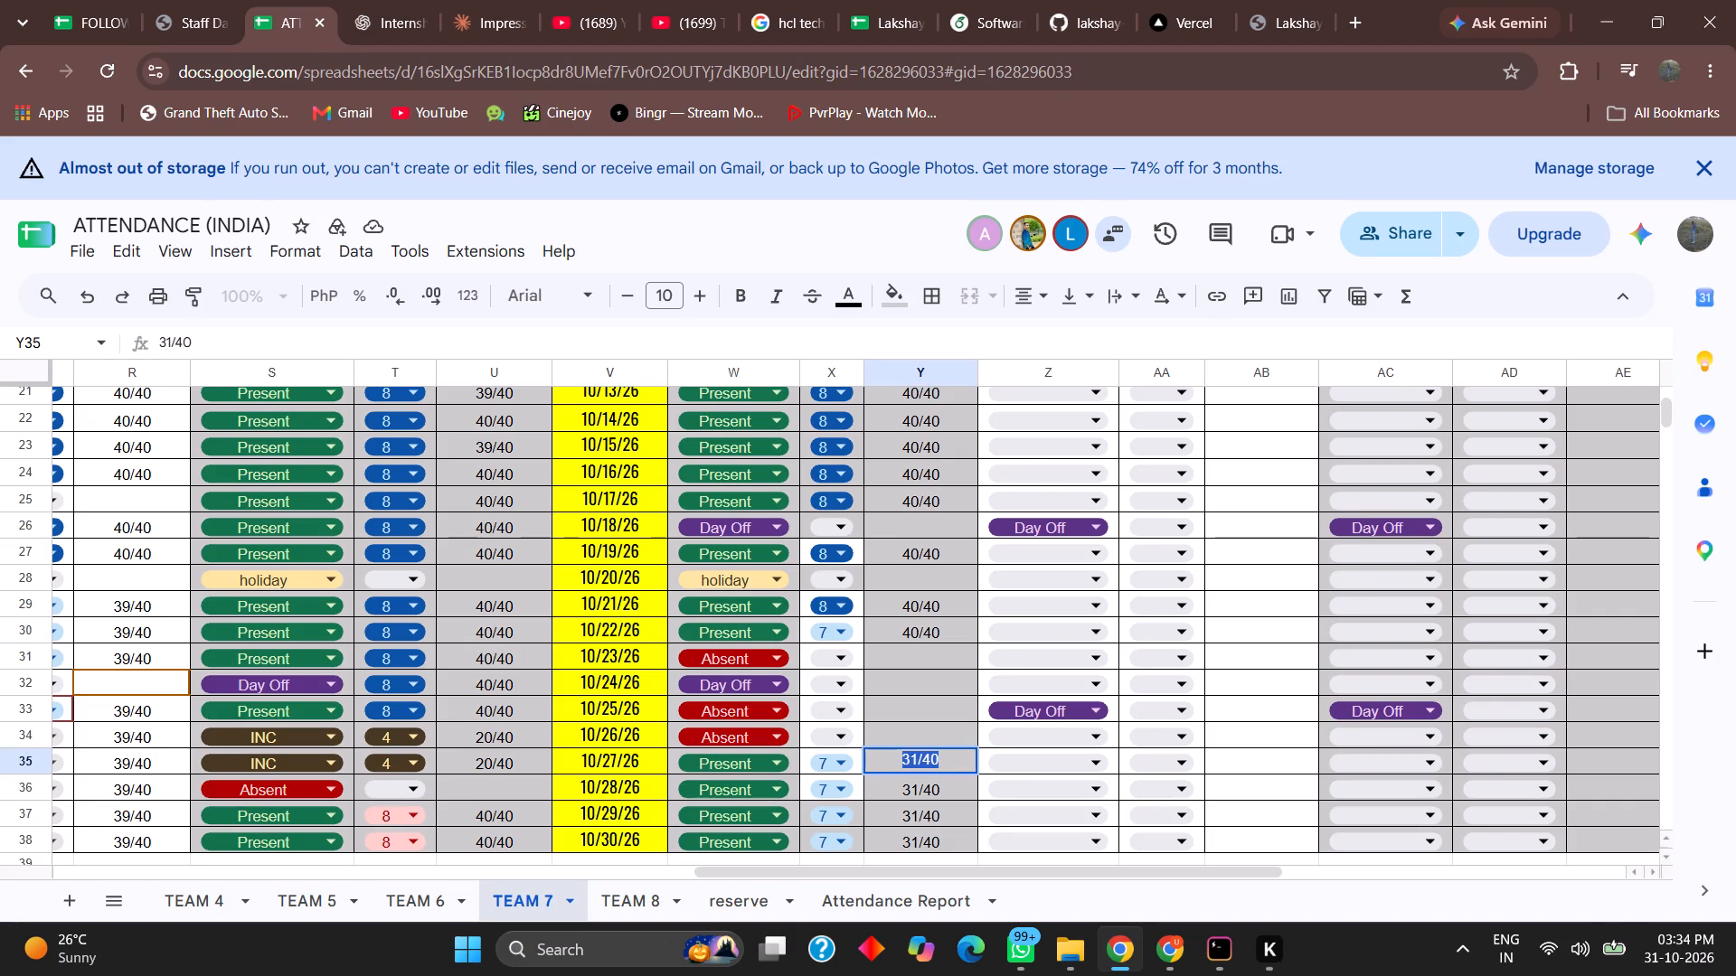
{"action": "key", "text": "ctrl+c"}
{"action": "double_click", "coordinate": [933, 631]}
{"action": "triple_click", "coordinate": [932, 624]}
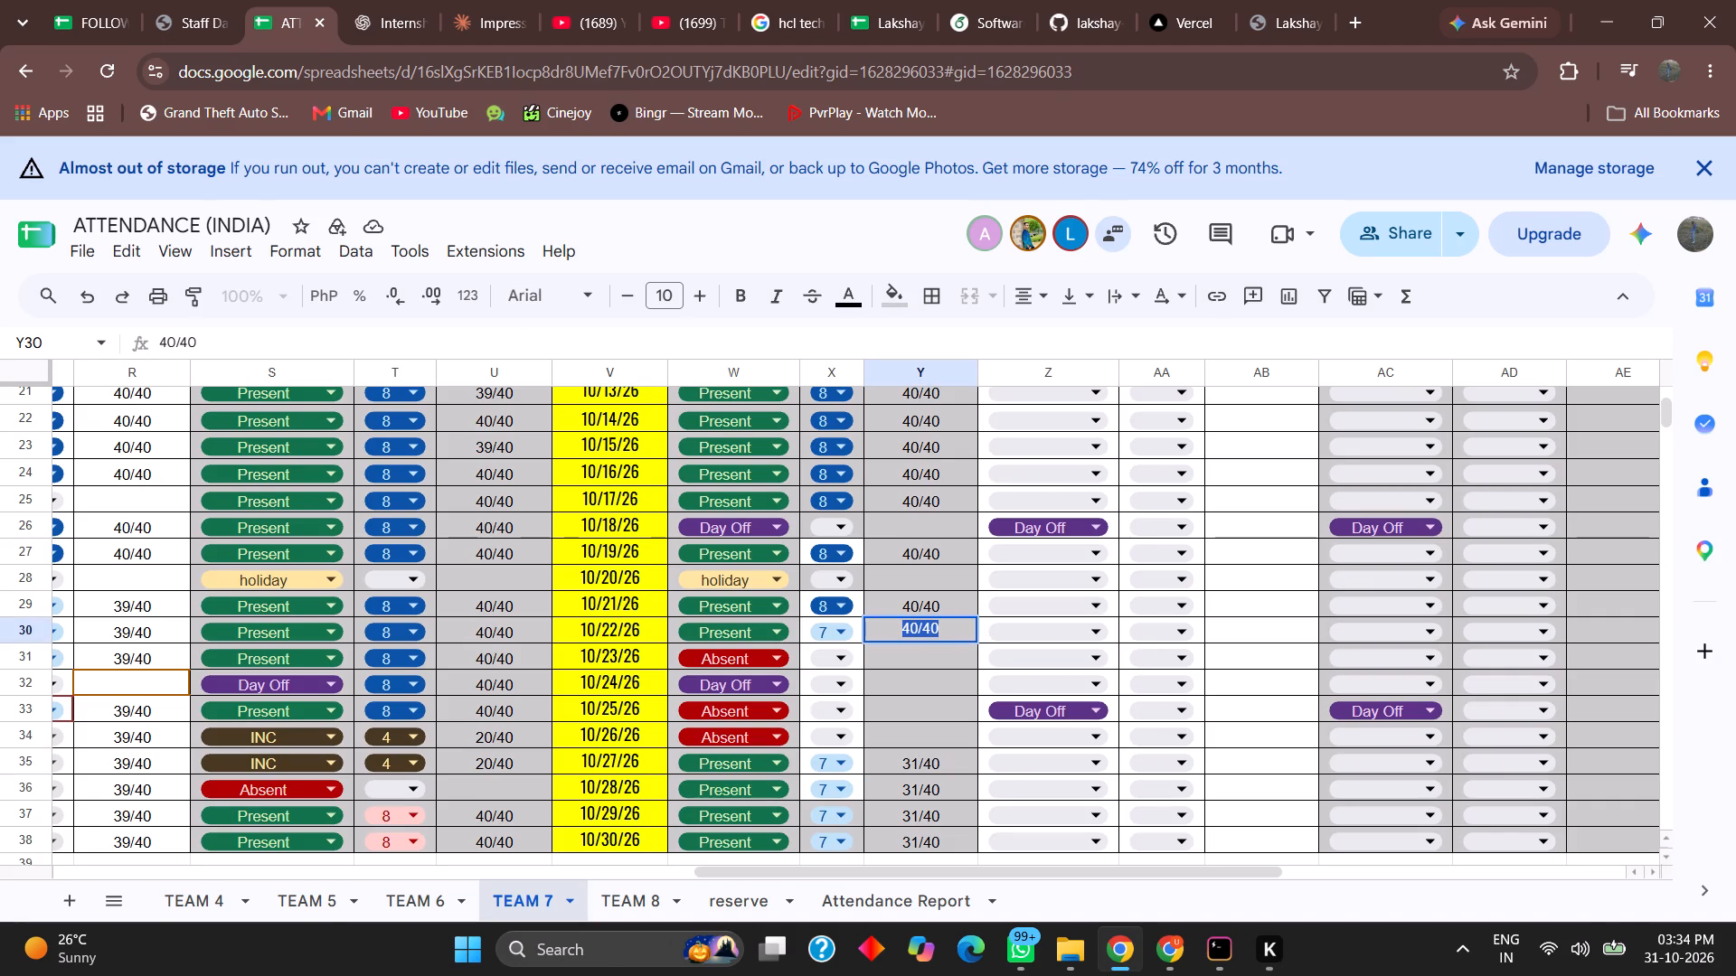
{"action": "key", "text": "ctrl+v"}
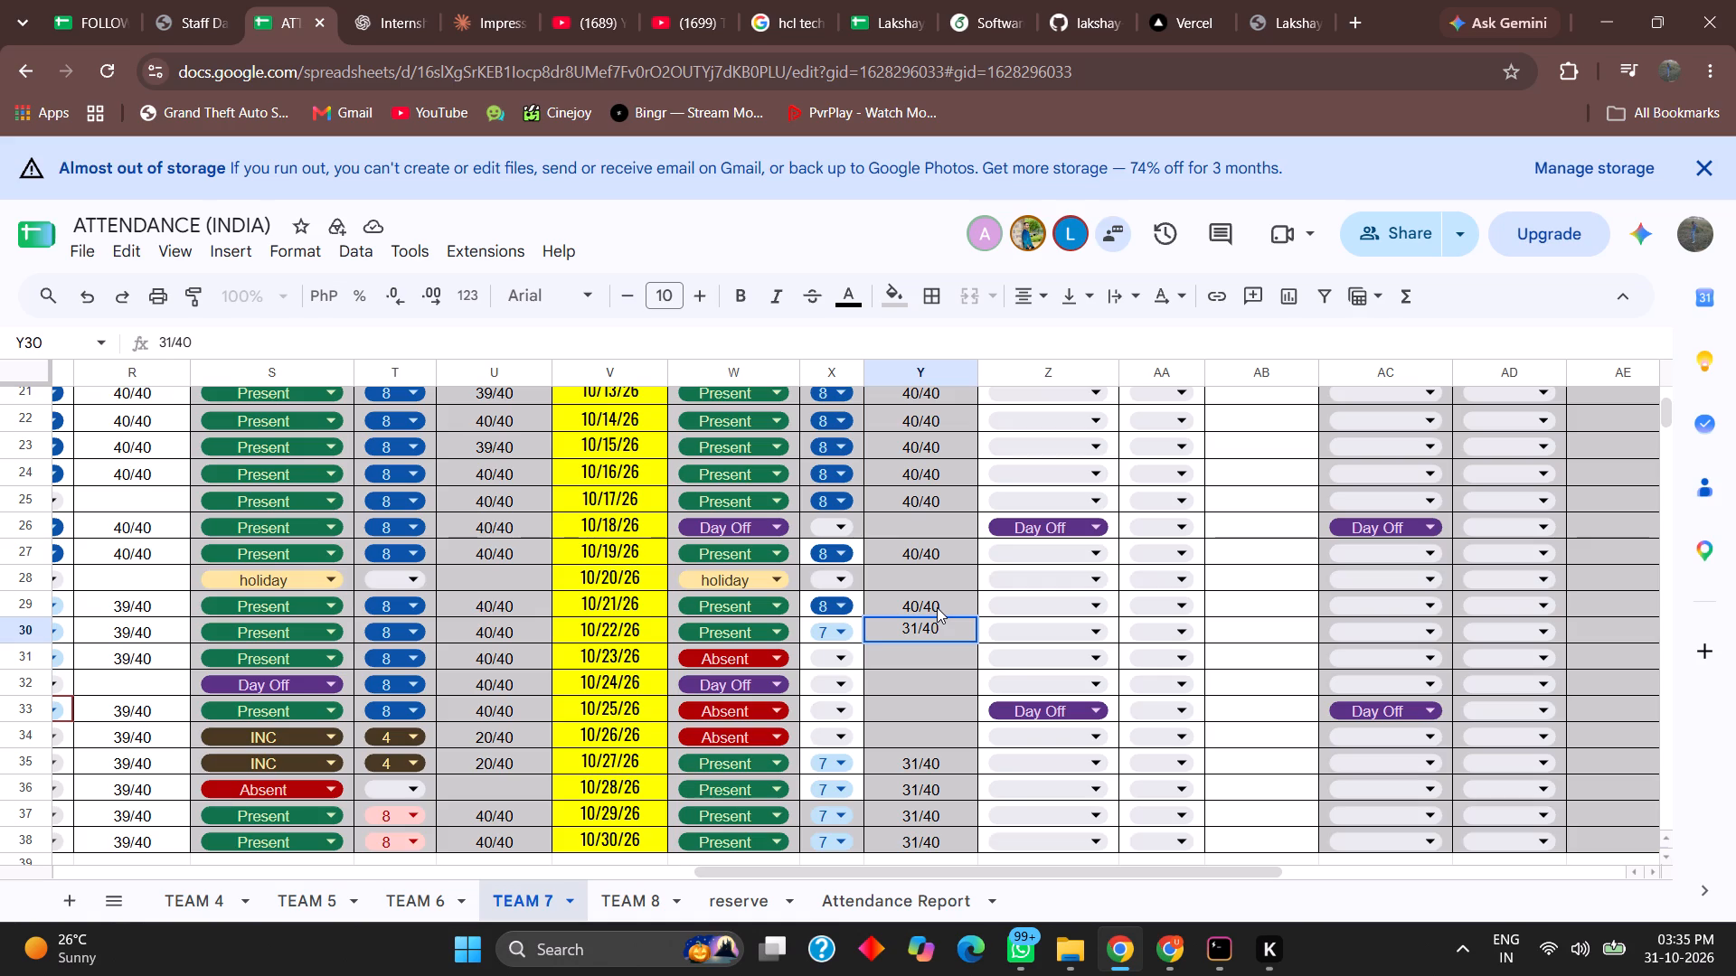
Set Umer's 10/21/26 entry to 31/40 accounts and 7 hours.
{"action": "double_click", "coordinate": [937, 600]}
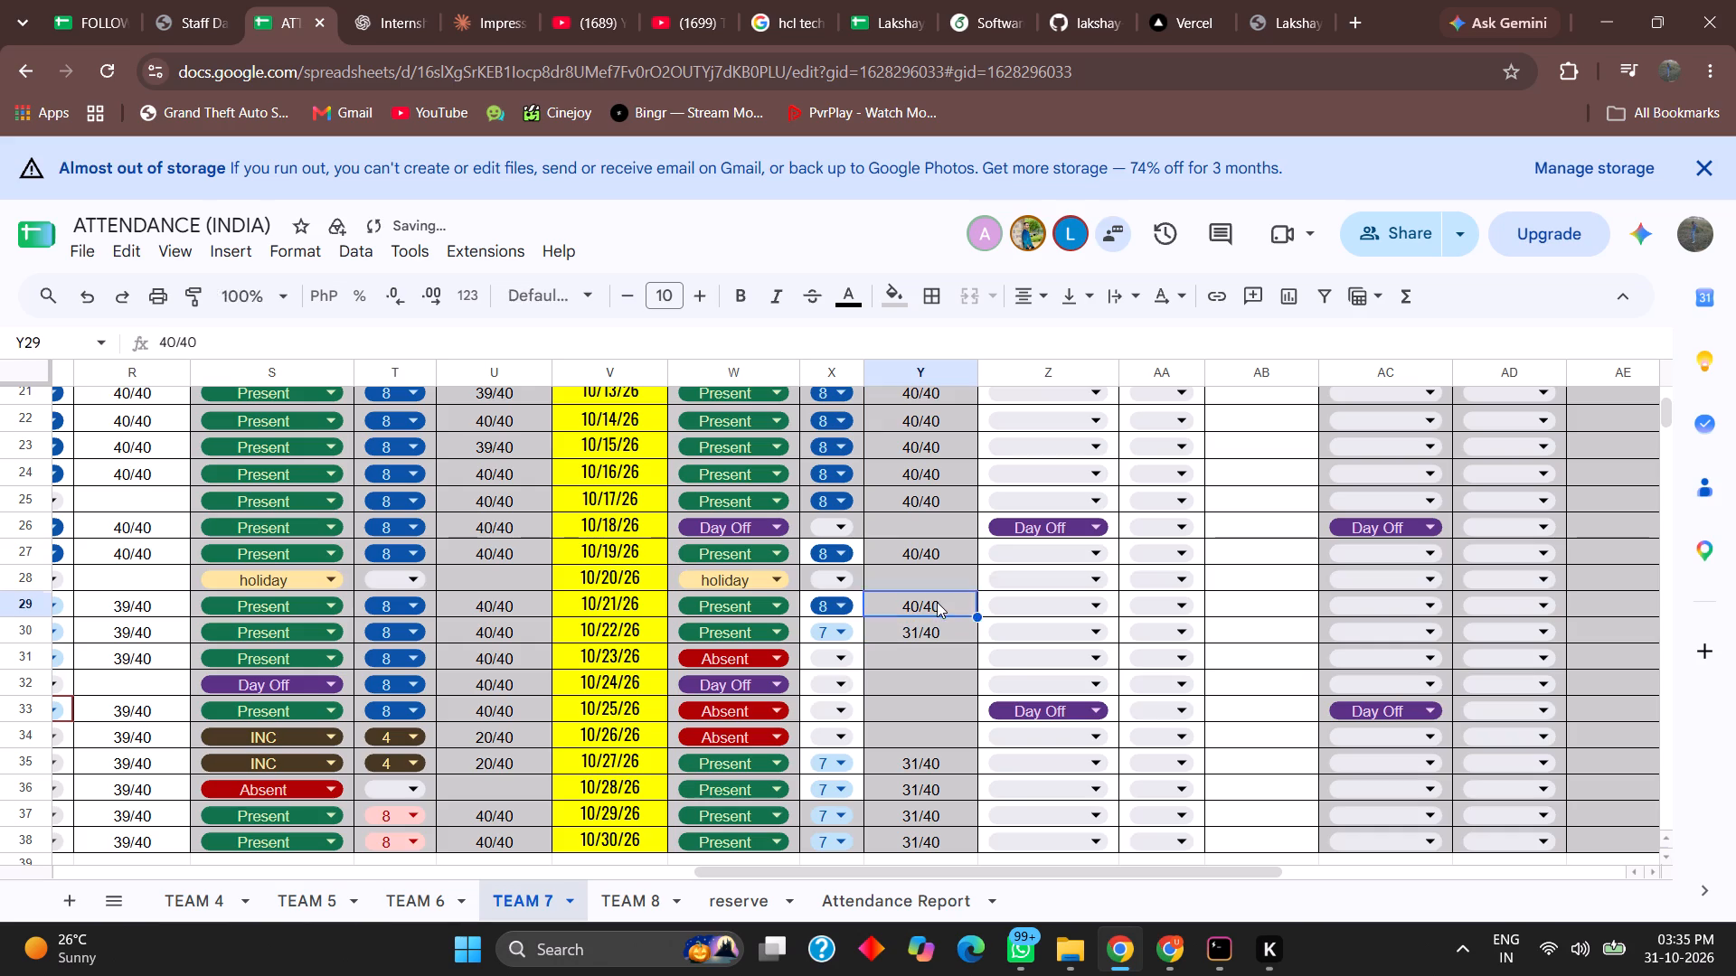
{"action": "triple_click", "coordinate": [937, 603]}
{"action": "triple_click", "coordinate": [941, 608]}
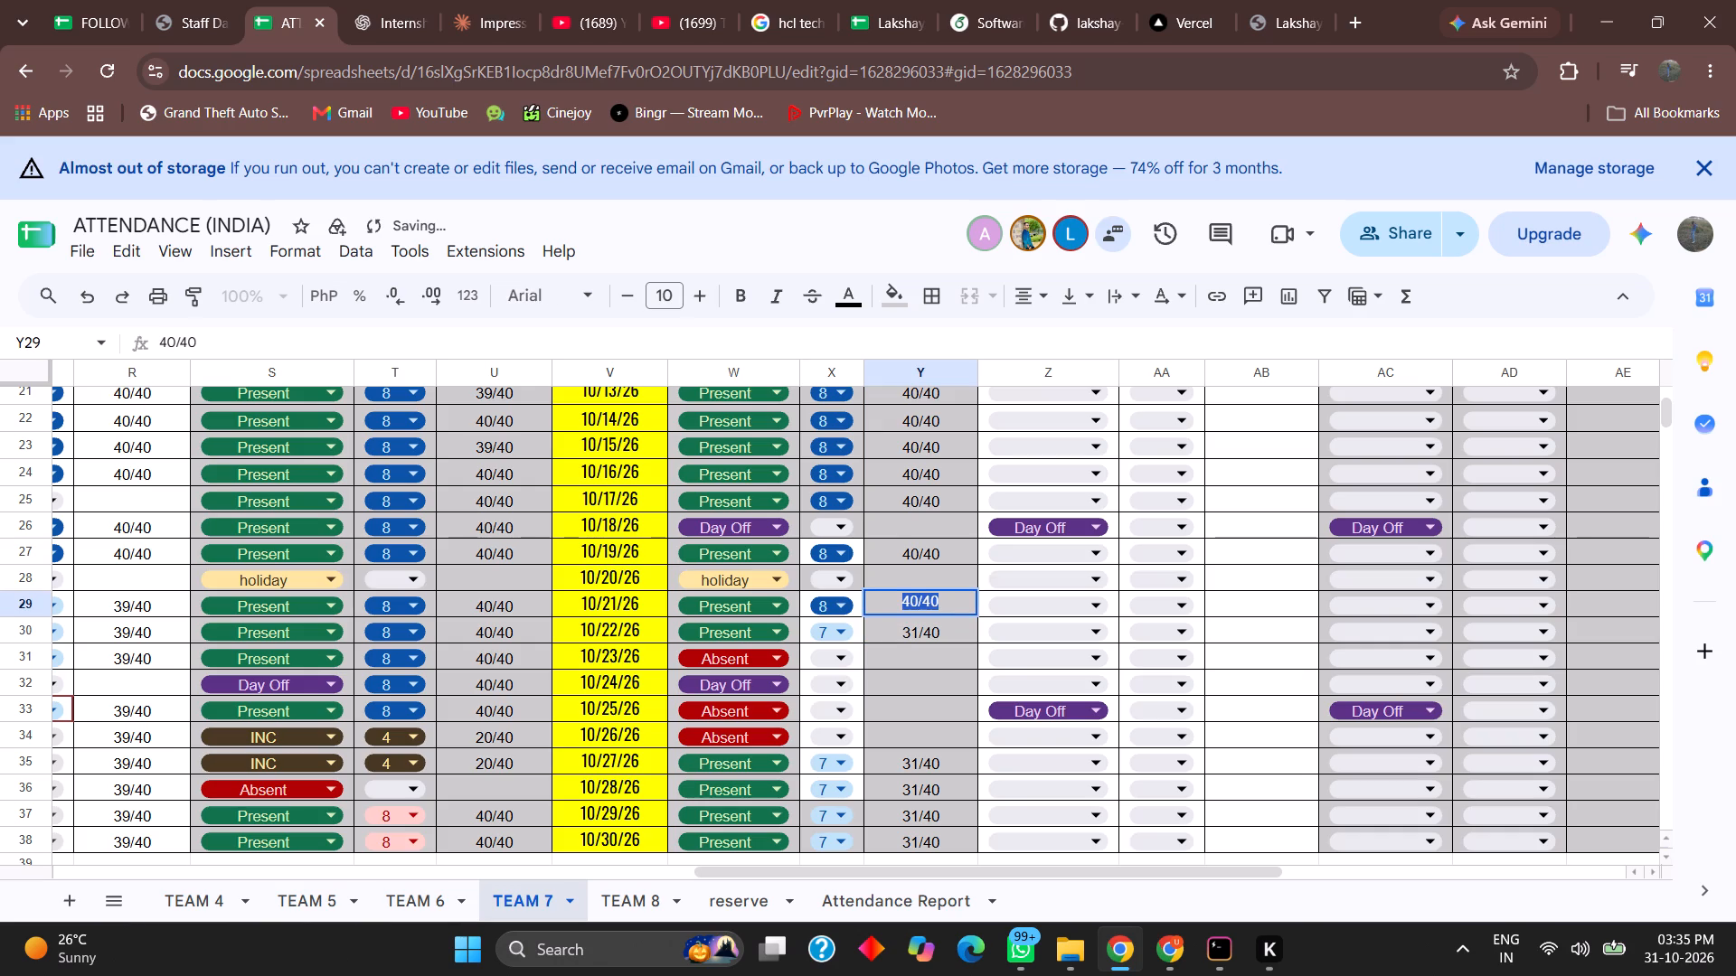
{"action": "left_click", "coordinate": [941, 608]}
{"action": "key", "text": "ctrl+v"}
{"action": "scroll", "coordinate": [941, 613], "scroll_direction": "up", "scroll_amount": 1}
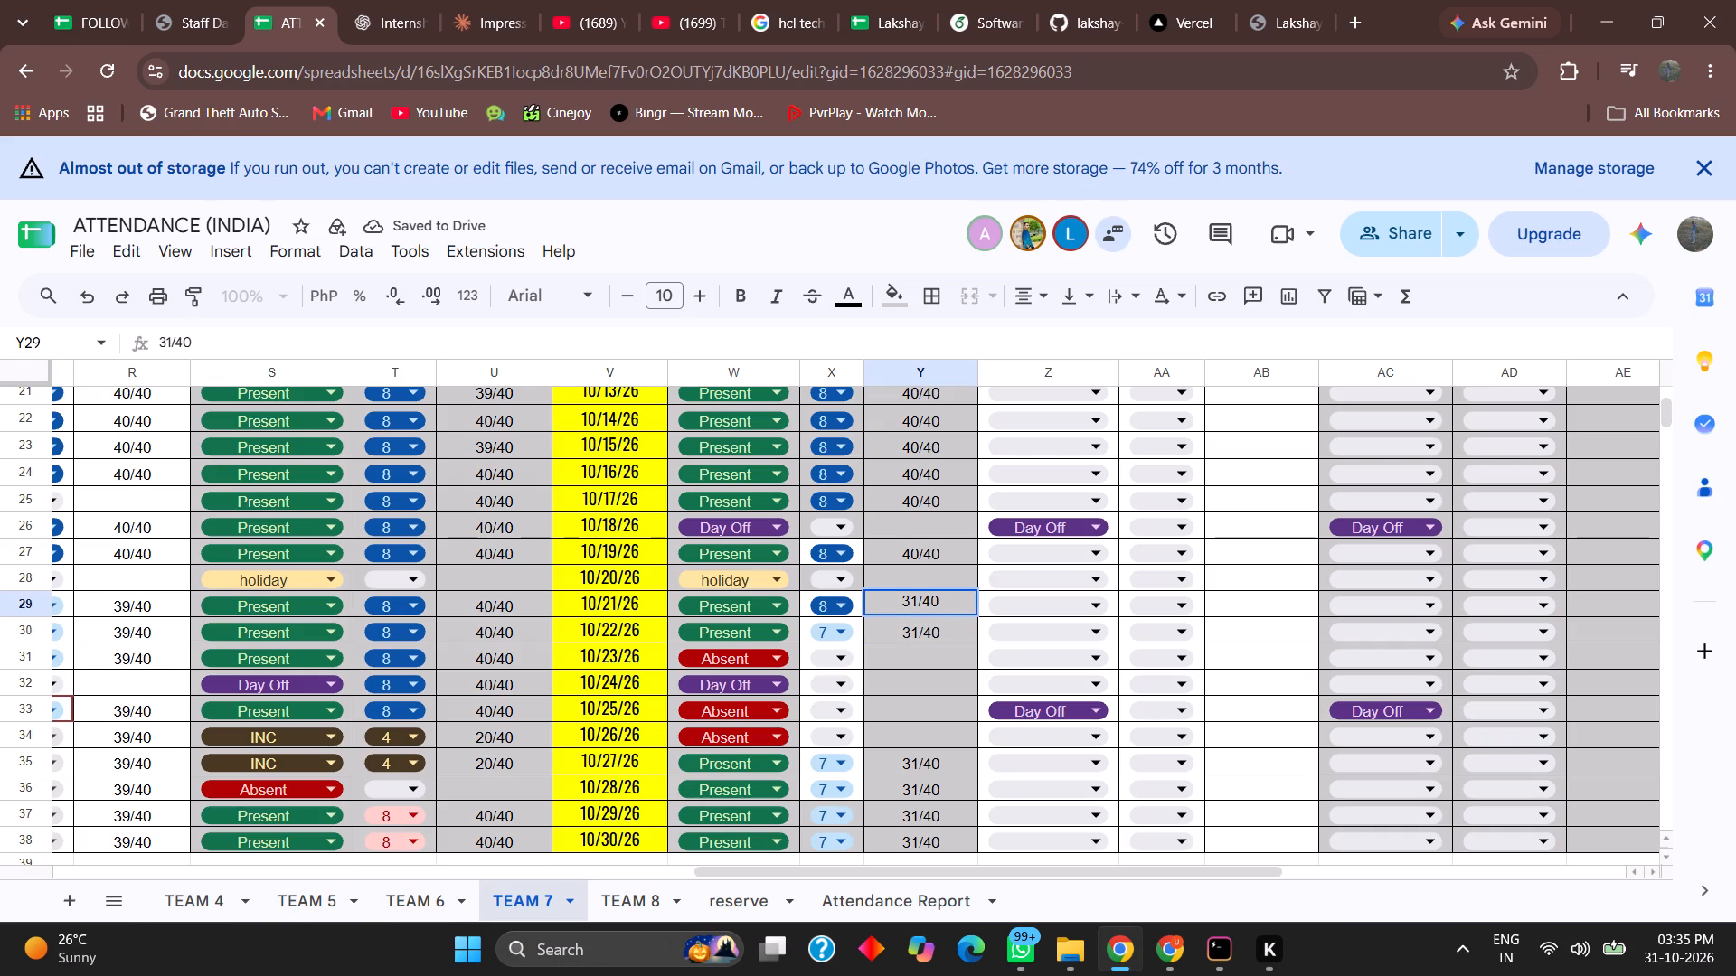
{"action": "left_click", "coordinate": [844, 608]}
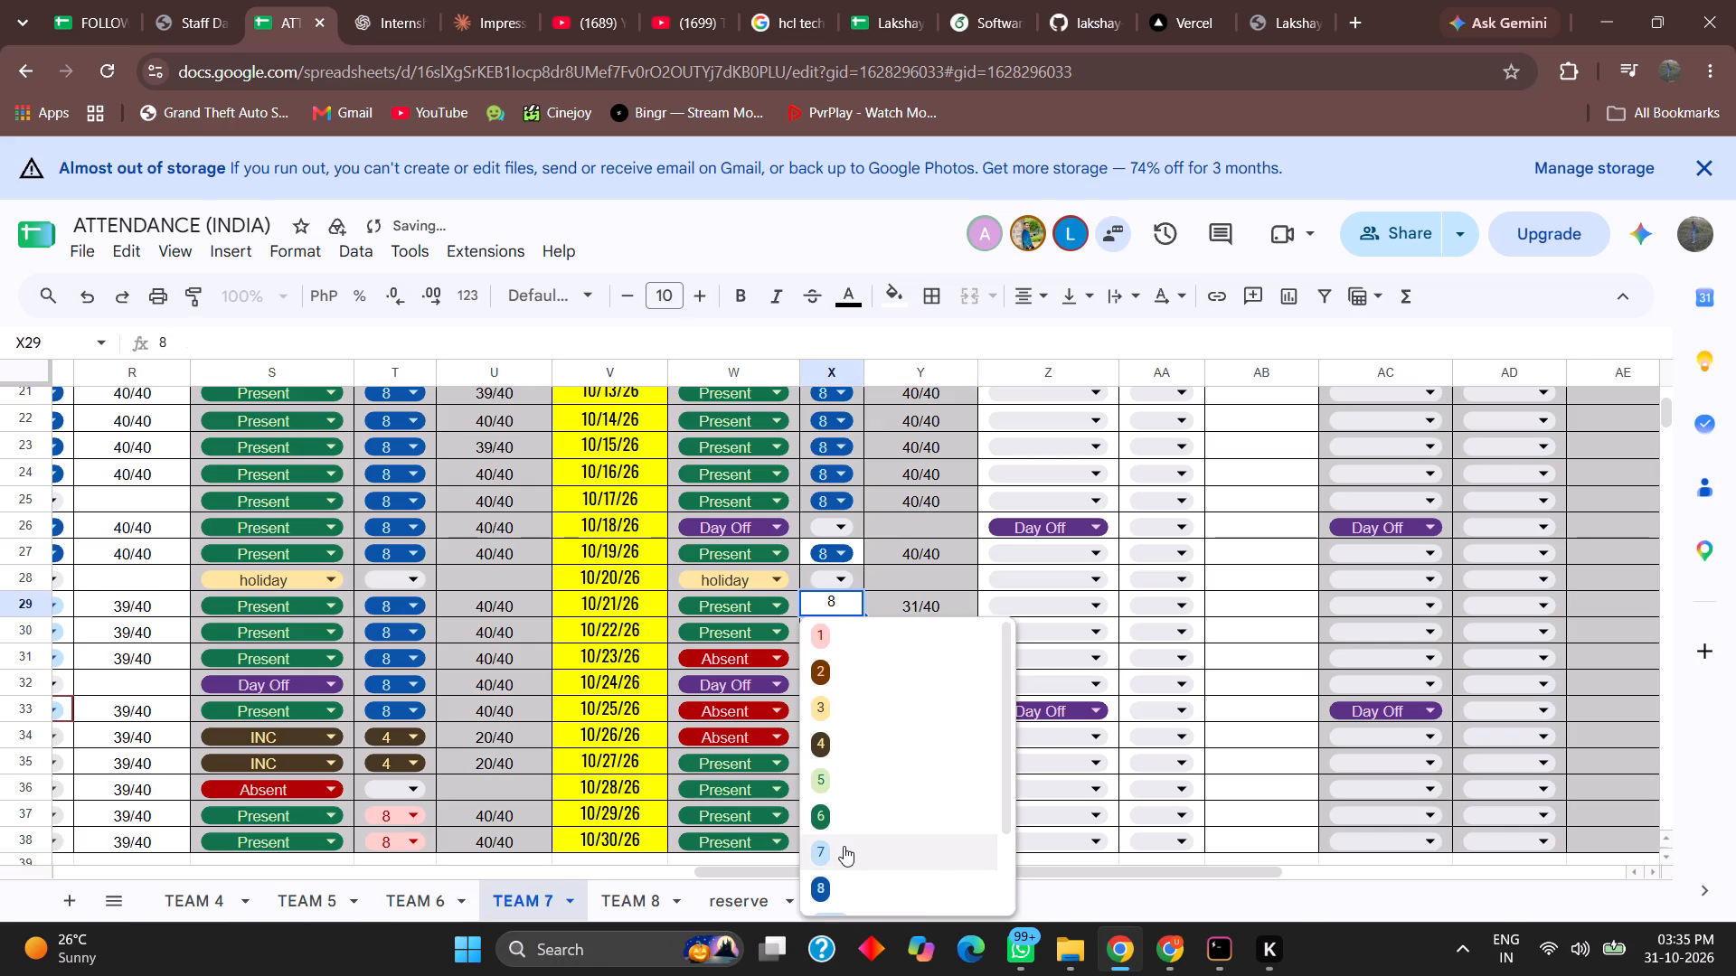
{"action": "left_click", "coordinate": [844, 846]}
Set Umer's 10/19/26 entry to 33/40 accounts and 7.75 hours.
{"action": "left_click", "coordinate": [910, 550]}
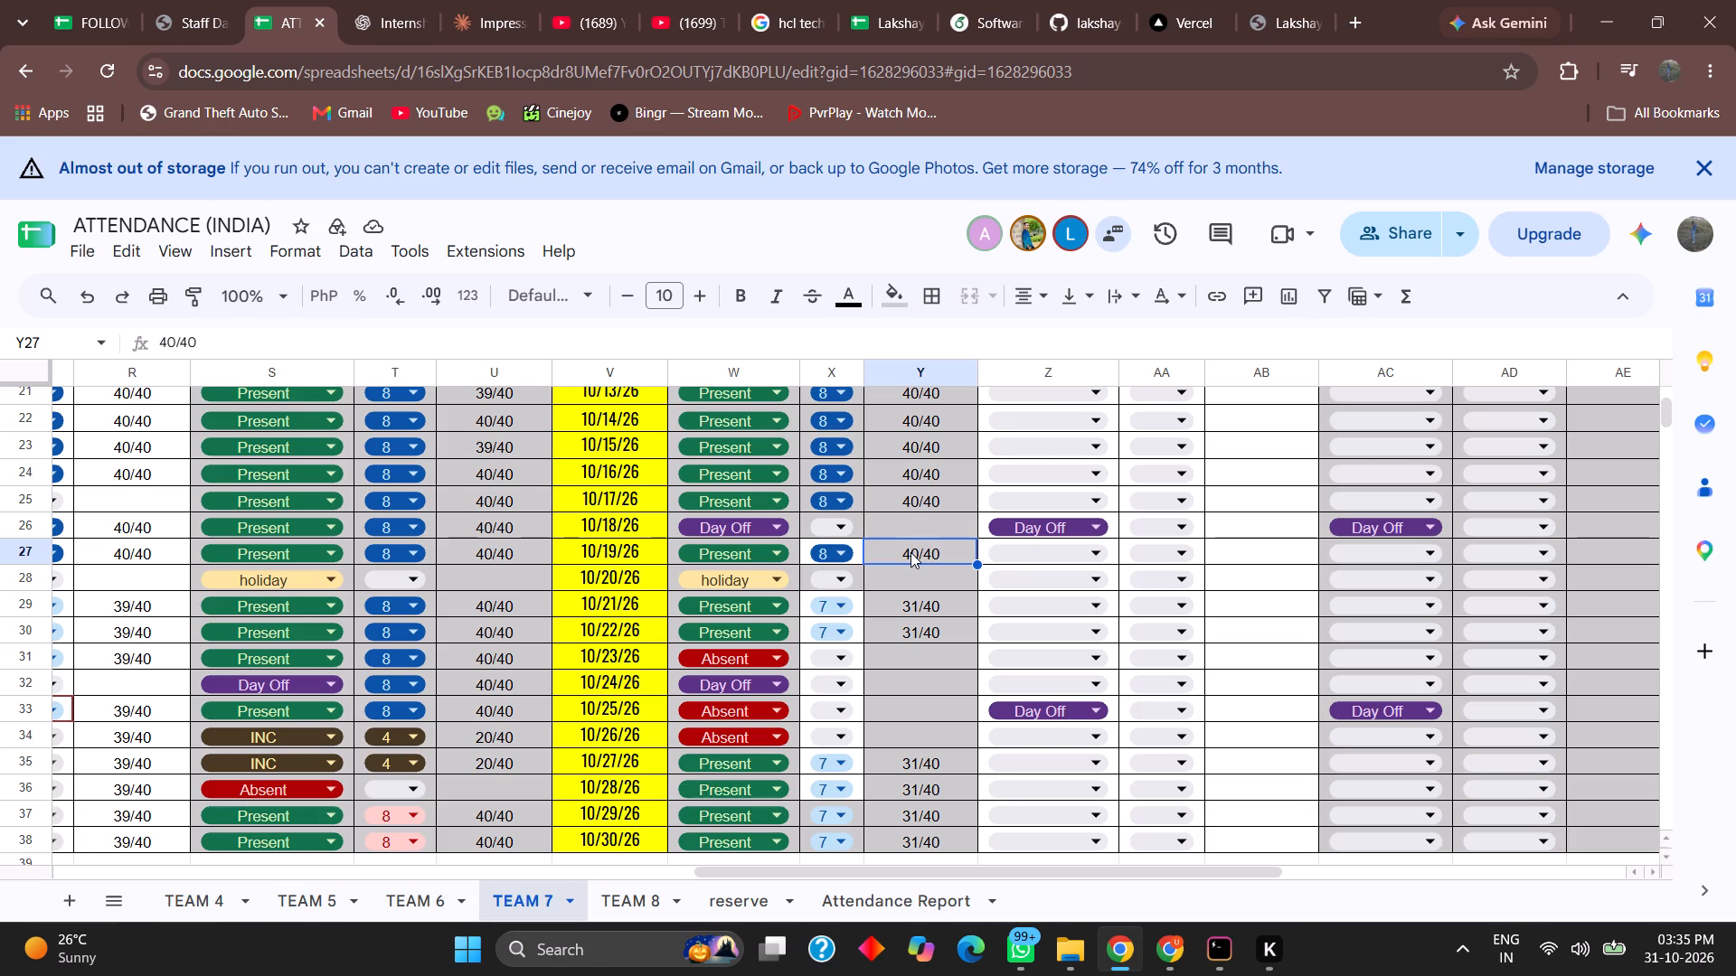
{"action": "triple_click", "coordinate": [910, 550]}
{"action": "double_click", "coordinate": [910, 552]}
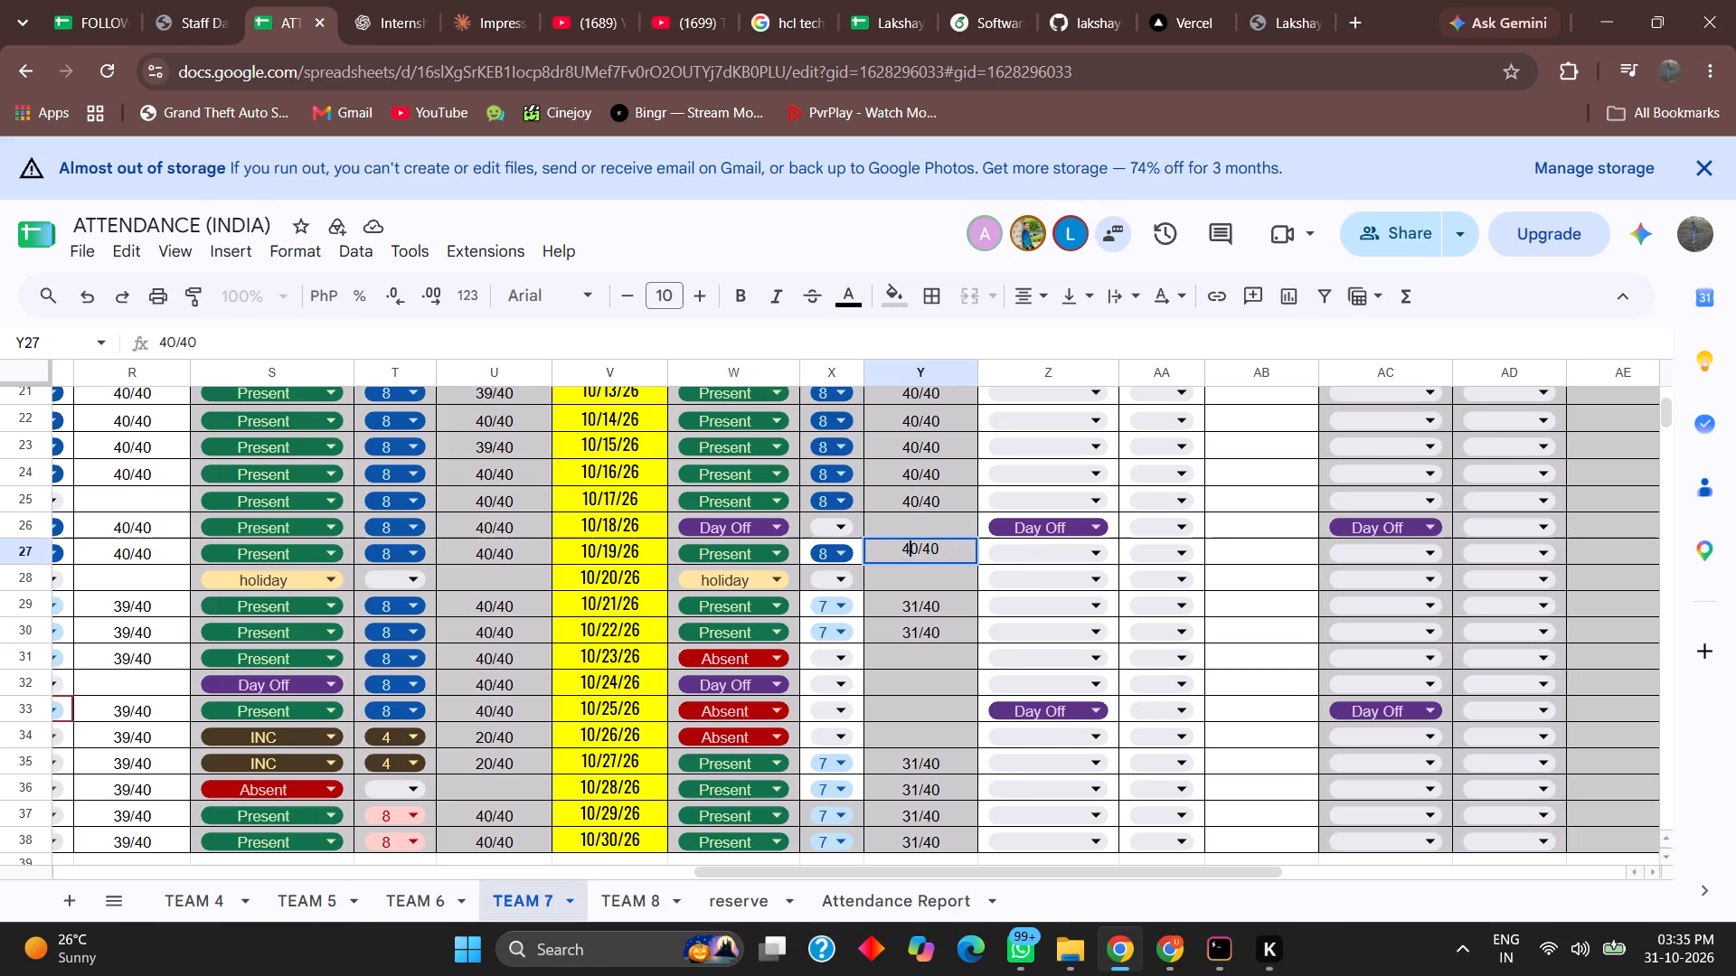
{"action": "key", "text": "Right"}
{"action": "key", "text": "BackSpace"}
{"action": "key", "text": "BackSpace"}
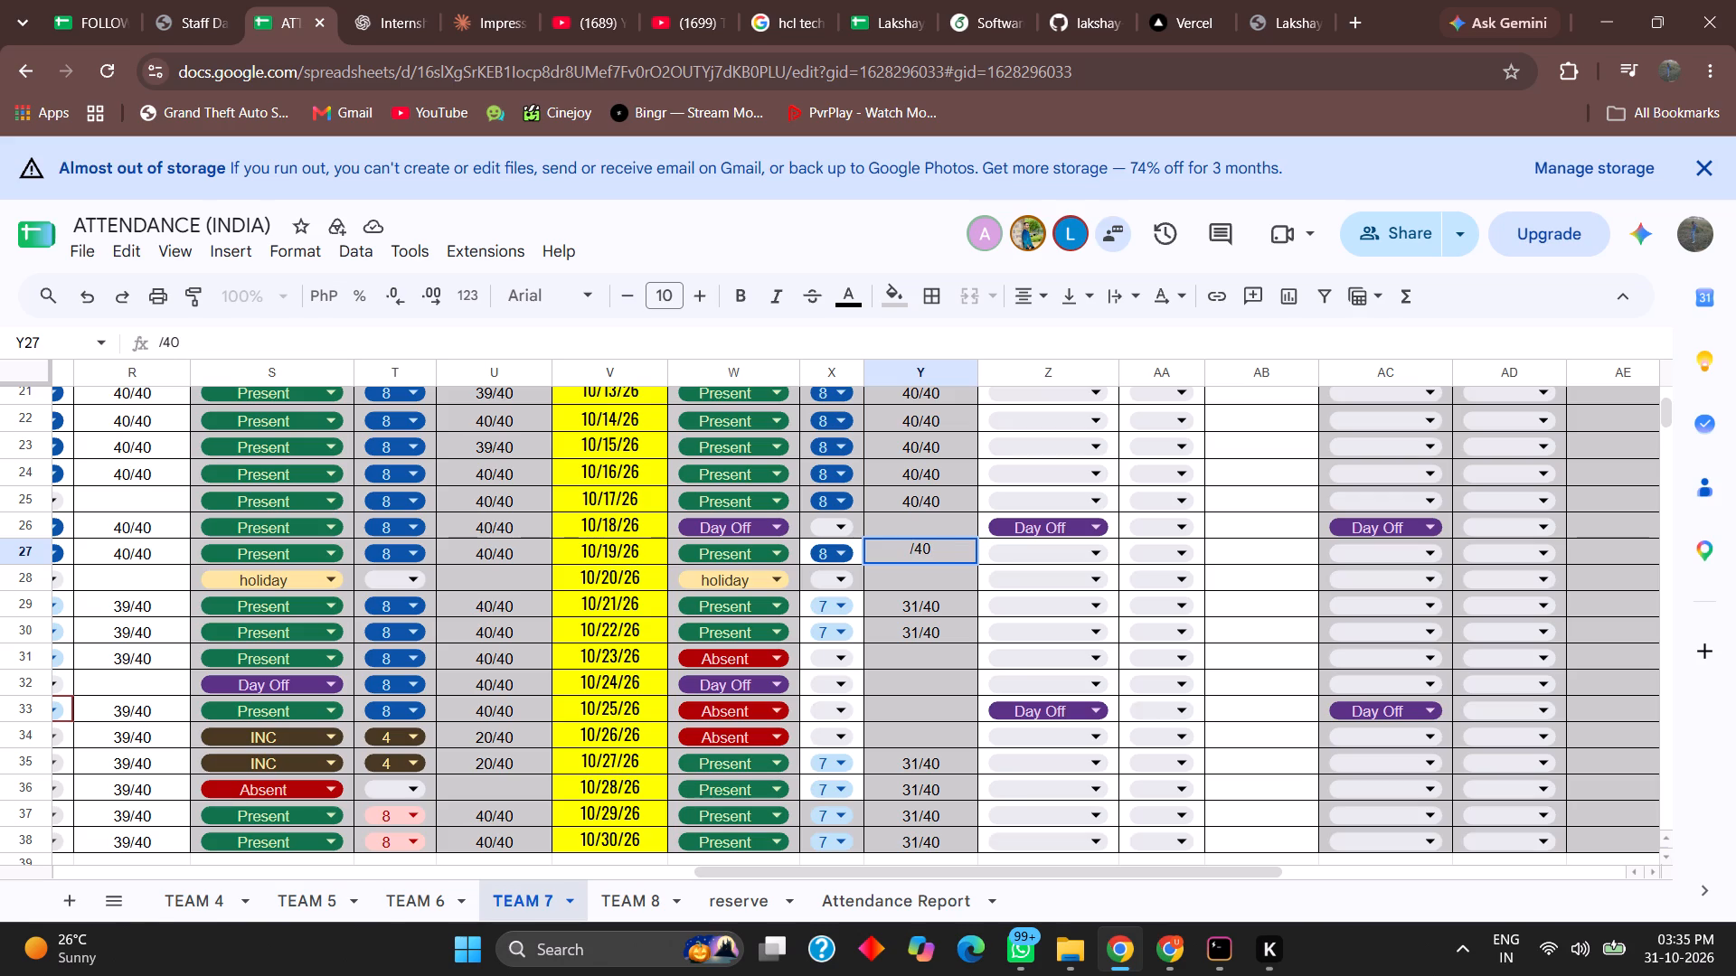
{"action": "type", "text": "33"}
{"action": "left_click", "coordinate": [830, 554]}
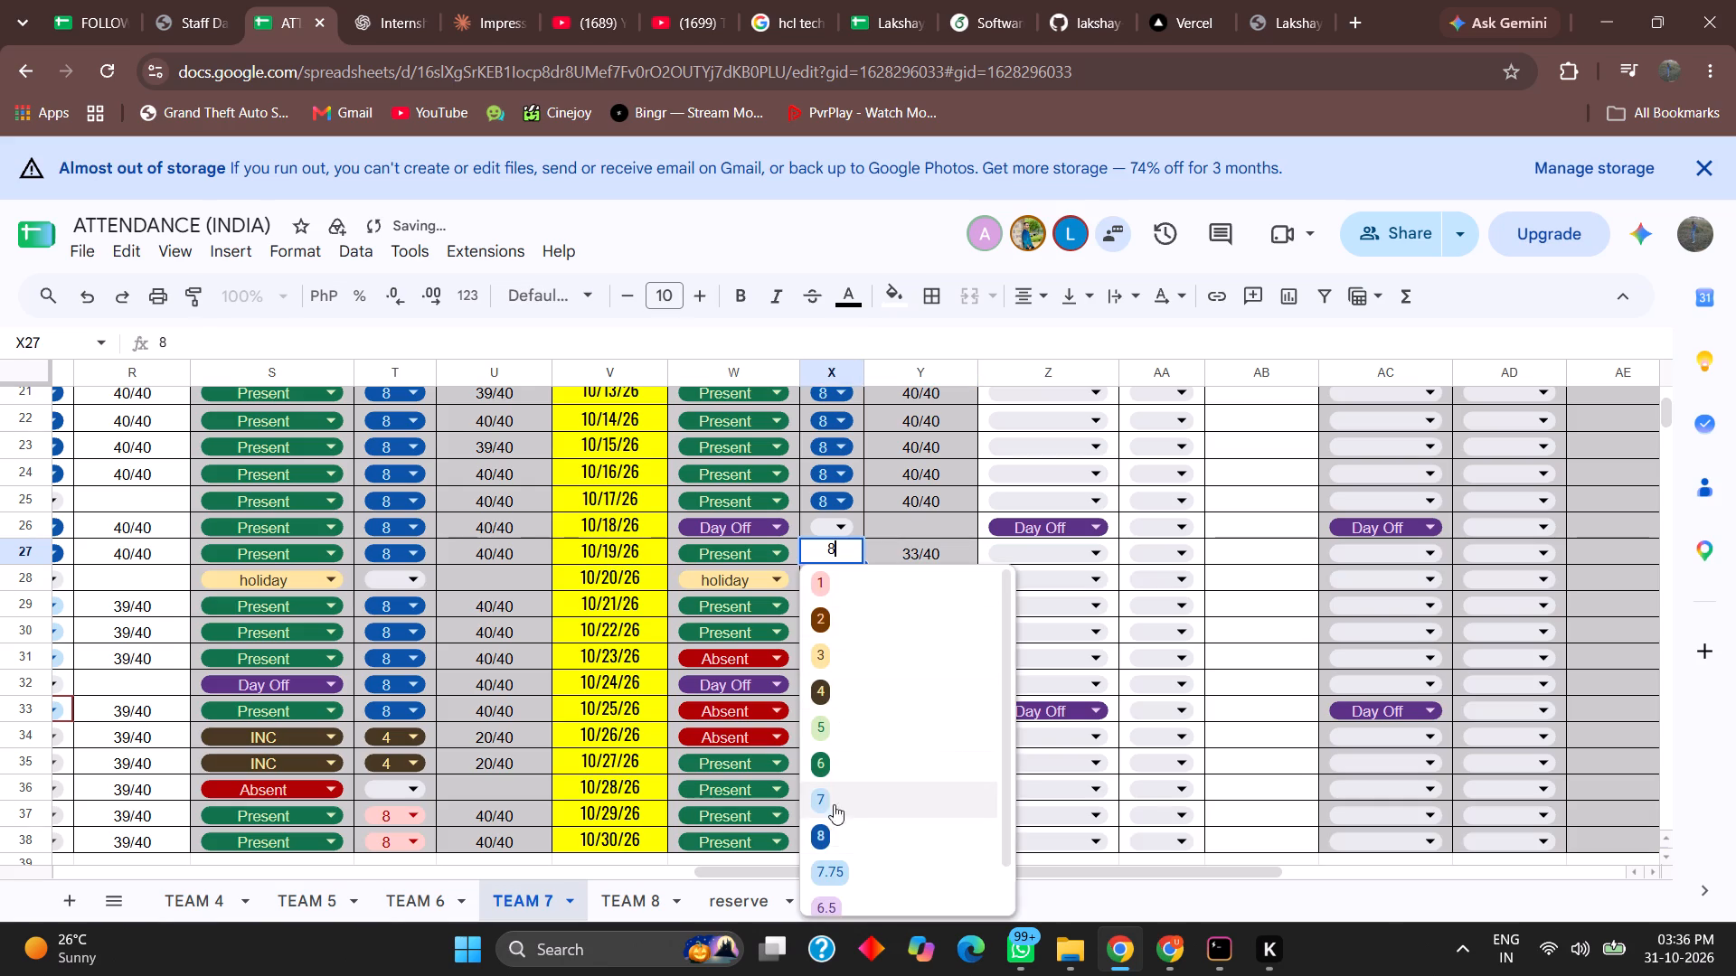
{"action": "left_click", "coordinate": [834, 864]}
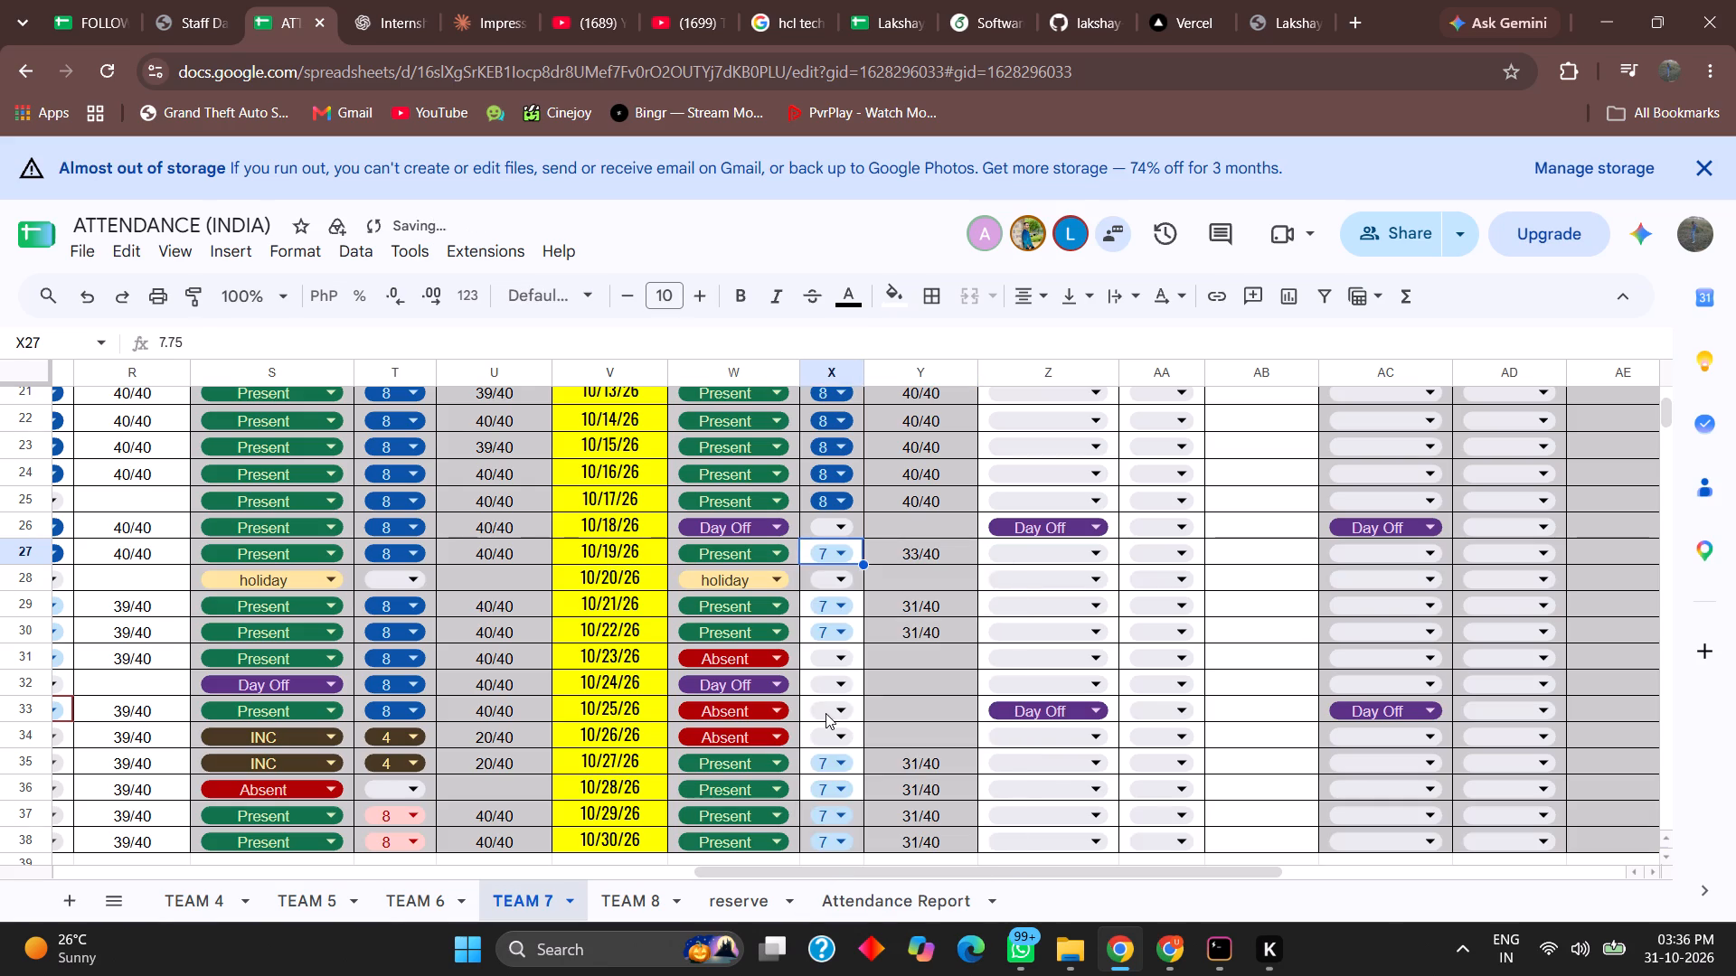
Recheck the accounts-to-hours chart, and add a 7.25 option to Umer's 10/19/26 hours dropdown, applied to all matching dropdowns.
{"action": "scroll", "coordinate": [826, 710], "scroll_direction": "right", "scroll_amount": 17}
{"action": "scroll", "coordinate": [328, 647], "scroll_direction": "up", "scroll_amount": 4}
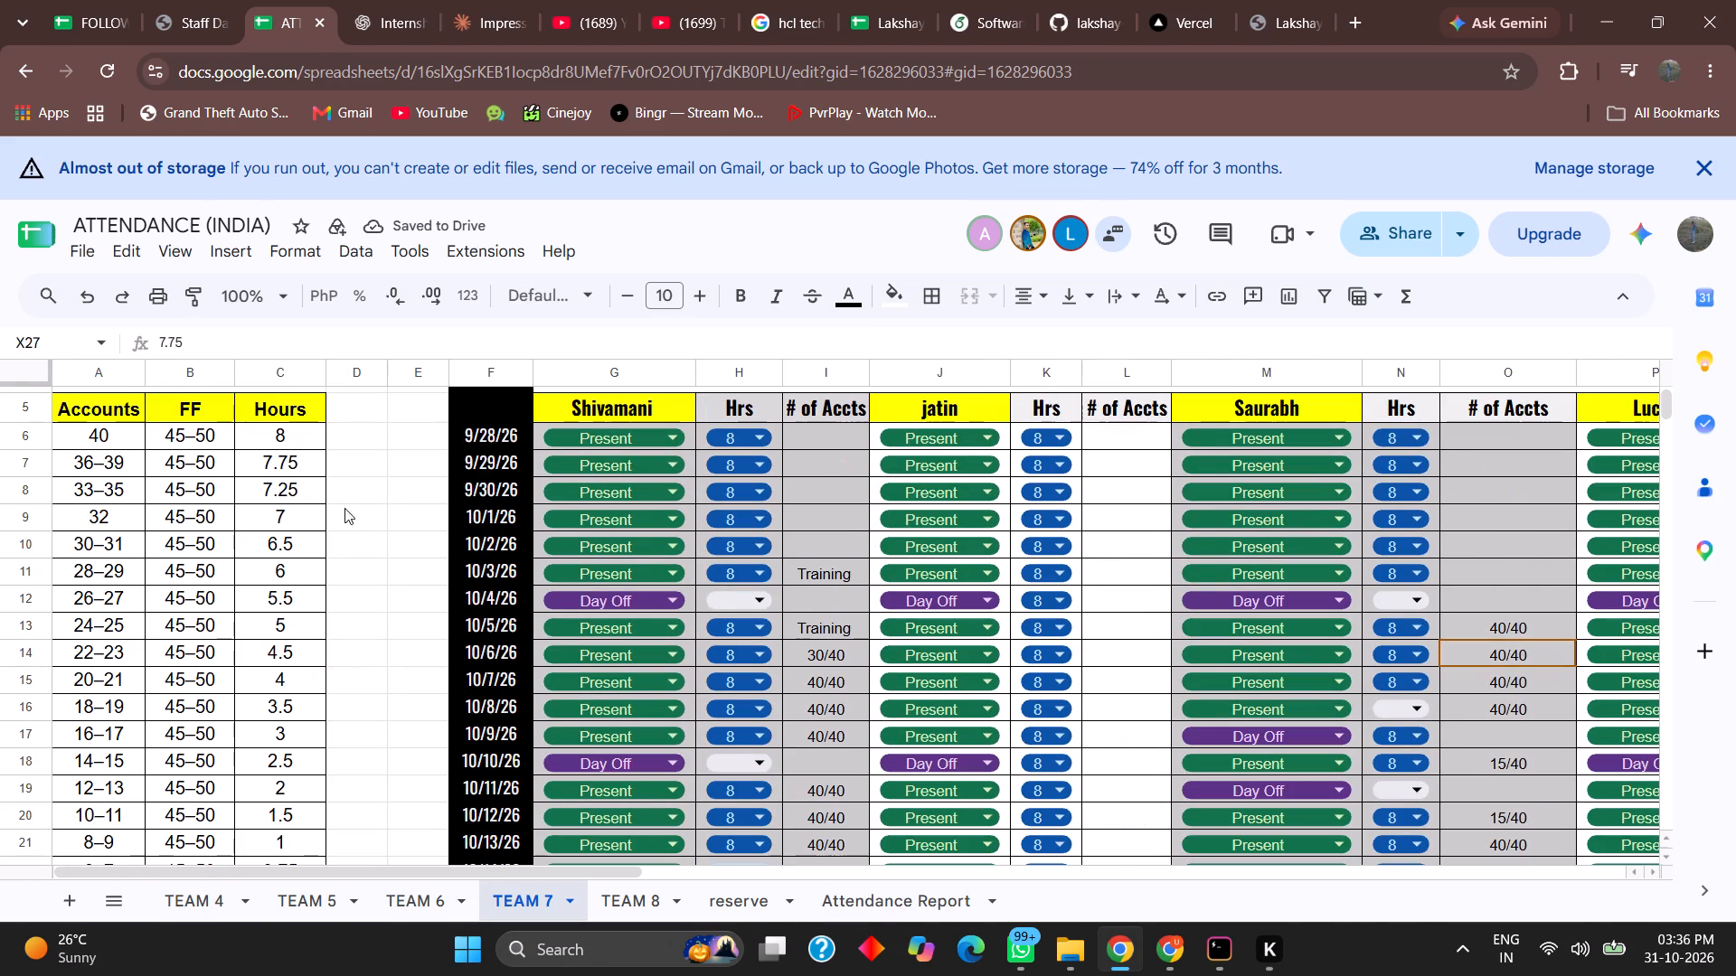
{"action": "scroll", "coordinate": [357, 513], "scroll_direction": "left", "scroll_amount": 7}
{"action": "scroll", "coordinate": [482, 549], "scroll_direction": "right", "scroll_amount": 6}
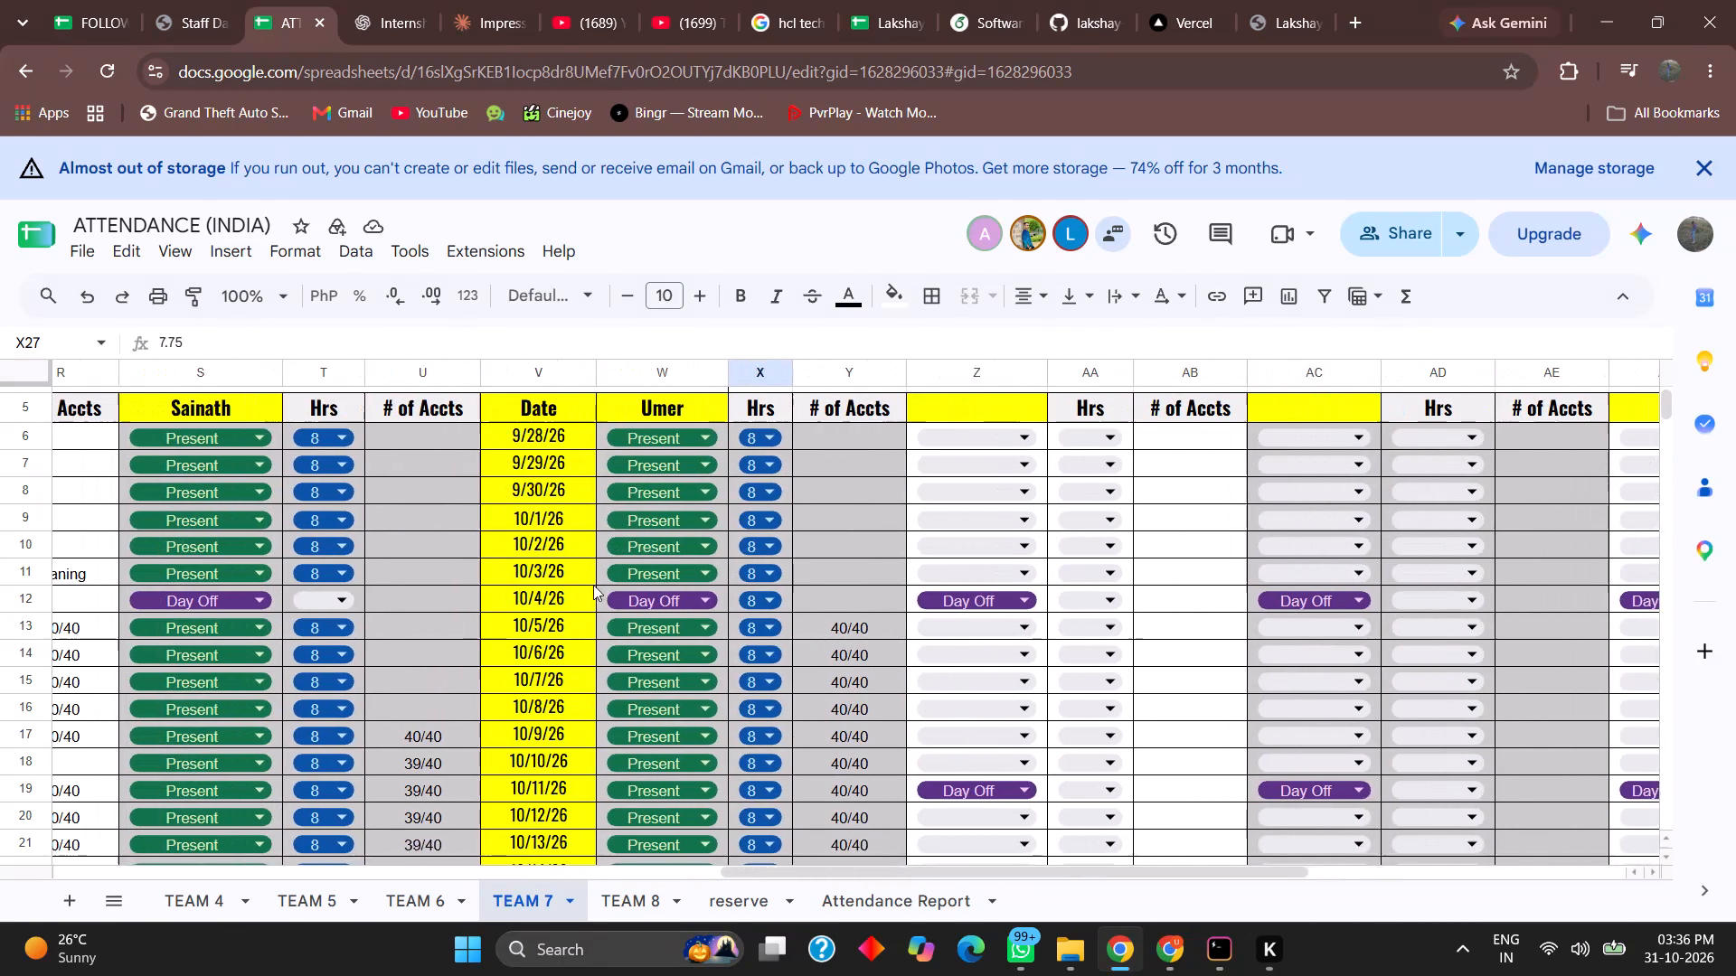
{"action": "scroll", "coordinate": [593, 585], "scroll_direction": "right", "scroll_amount": 1}
{"action": "scroll", "coordinate": [802, 586], "scroll_direction": "down", "scroll_amount": 2}
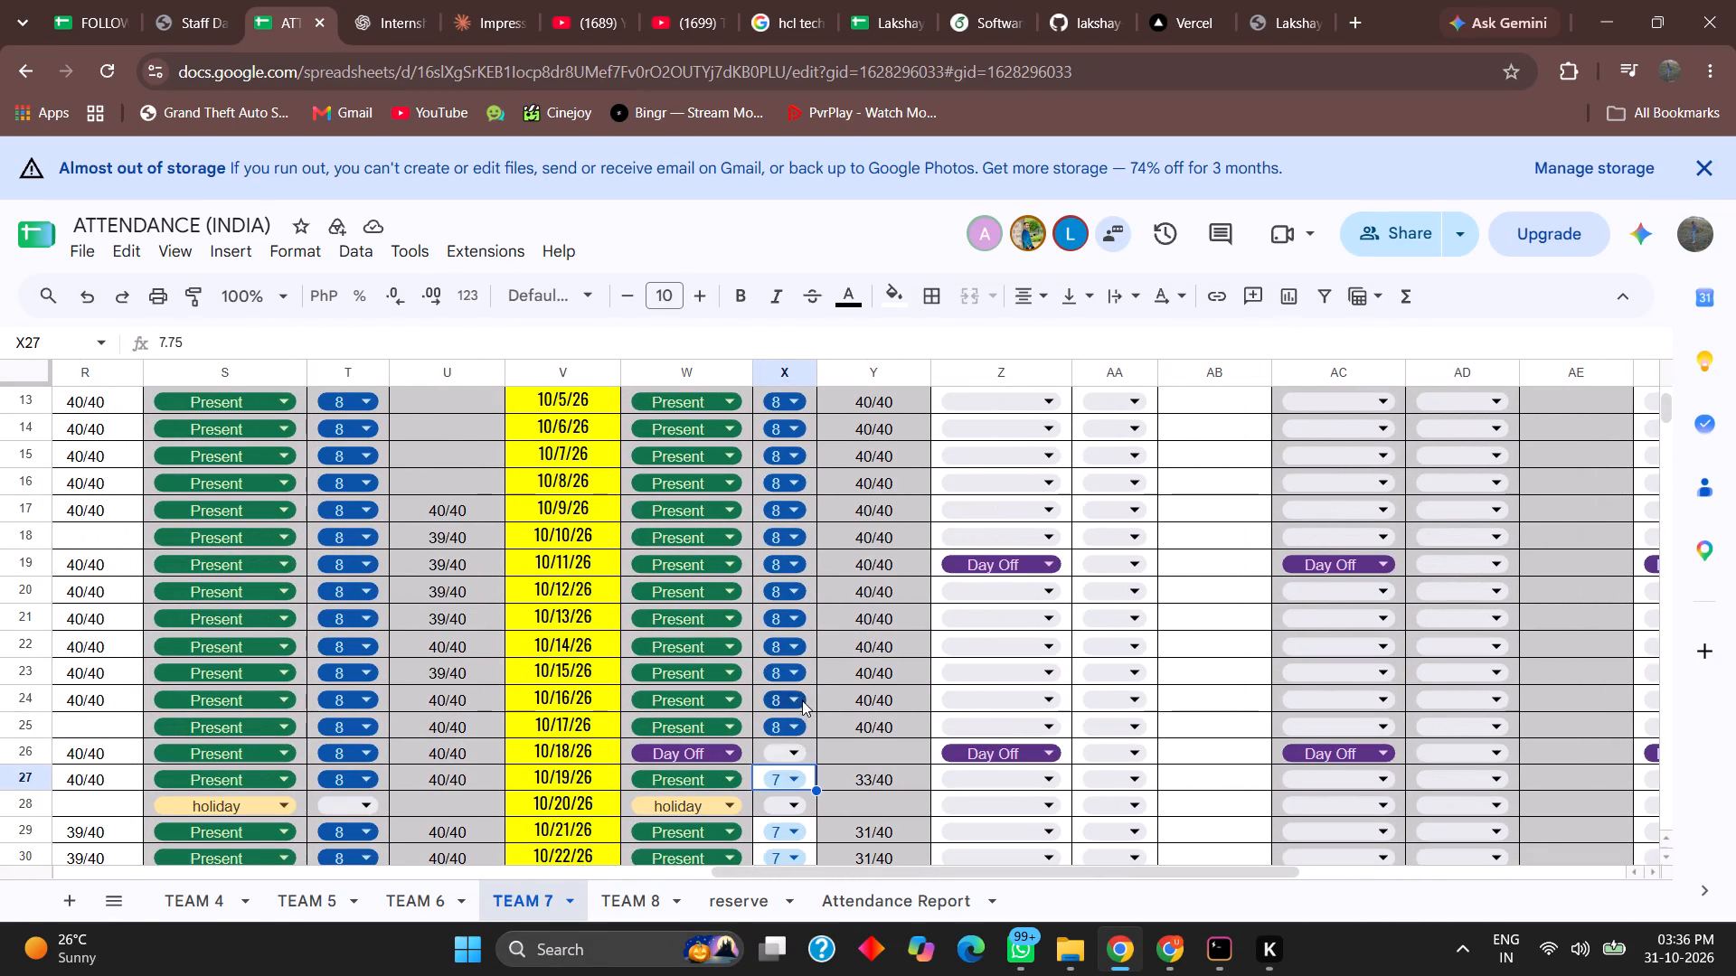
{"action": "scroll", "coordinate": [802, 700], "scroll_direction": "down", "scroll_amount": 1}
{"action": "left_click", "coordinate": [792, 671]}
{"action": "scroll", "coordinate": [832, 797], "scroll_direction": "down", "scroll_amount": 2}
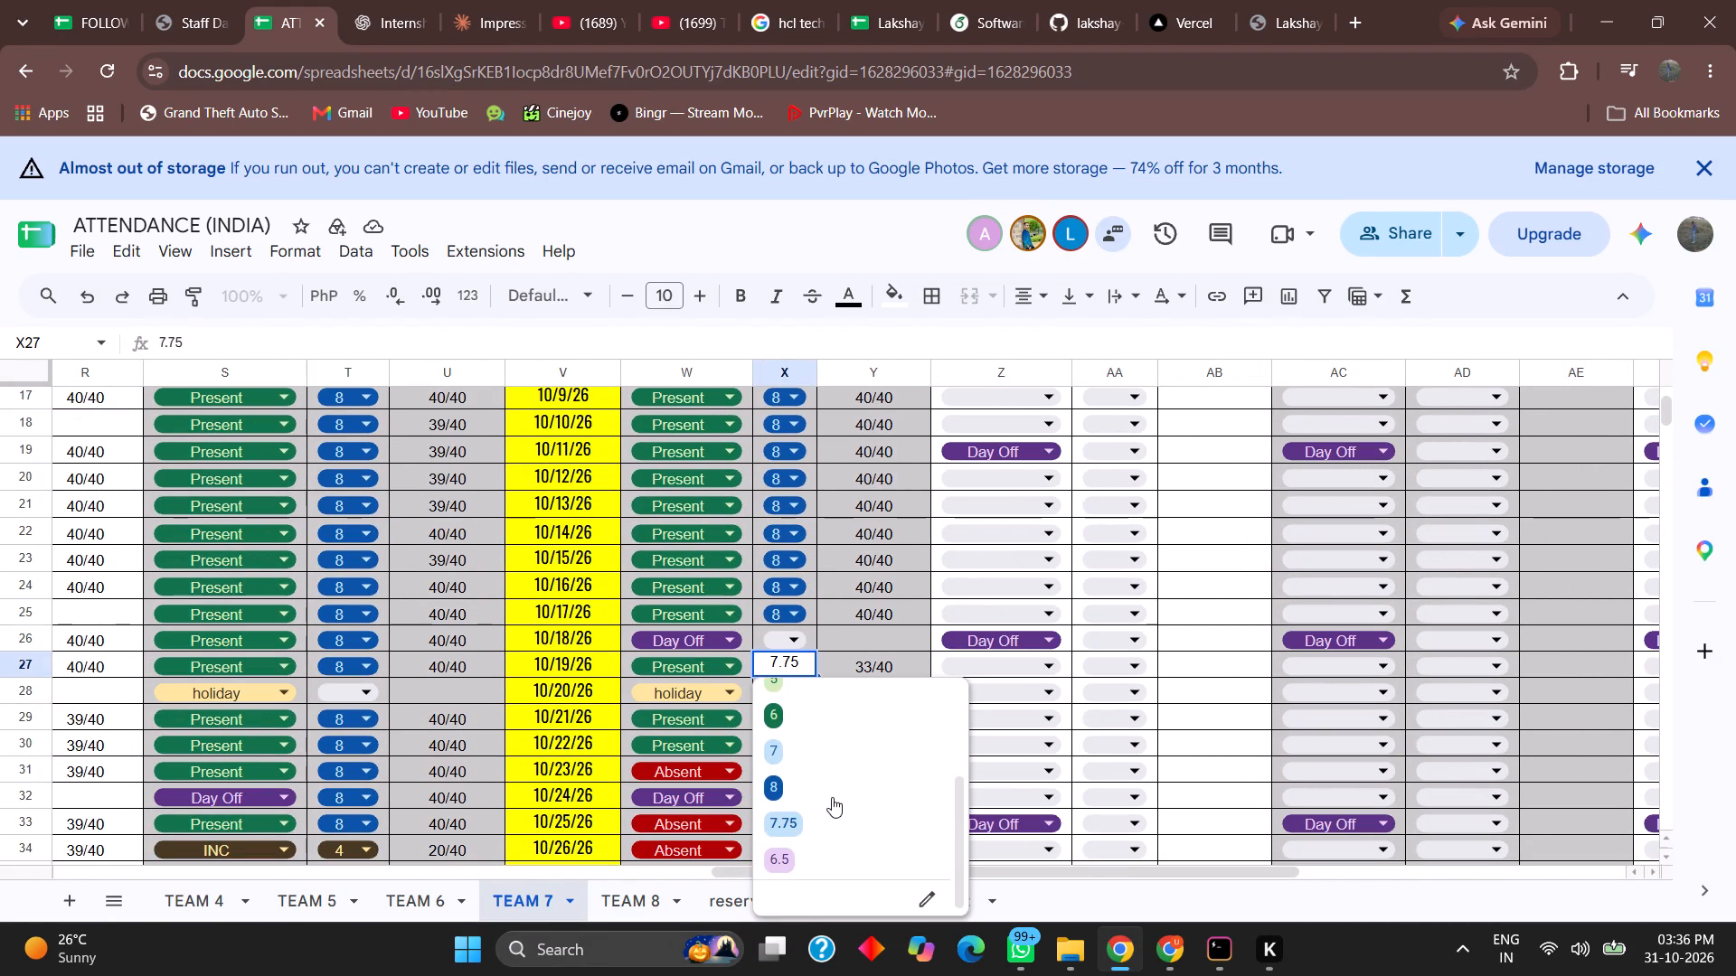
{"action": "left_click", "coordinate": [923, 887]}
{"action": "left_click", "coordinate": [922, 896]}
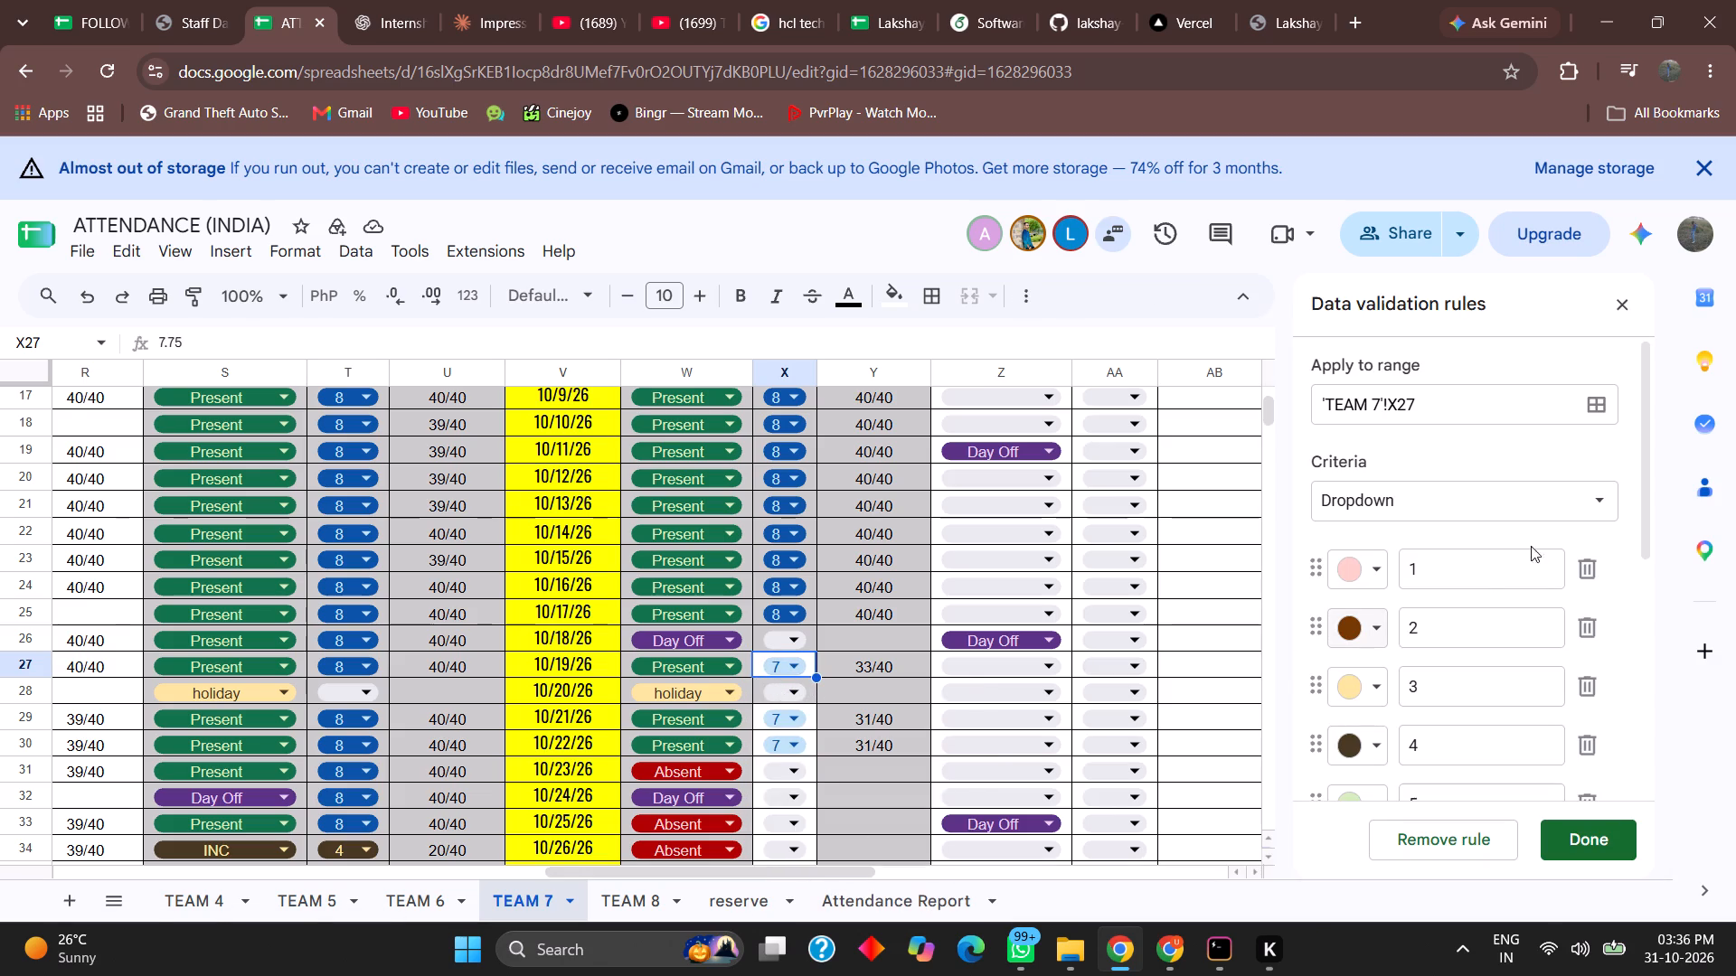
{"action": "scroll", "coordinate": [1455, 580], "scroll_direction": "down", "scroll_amount": 6}
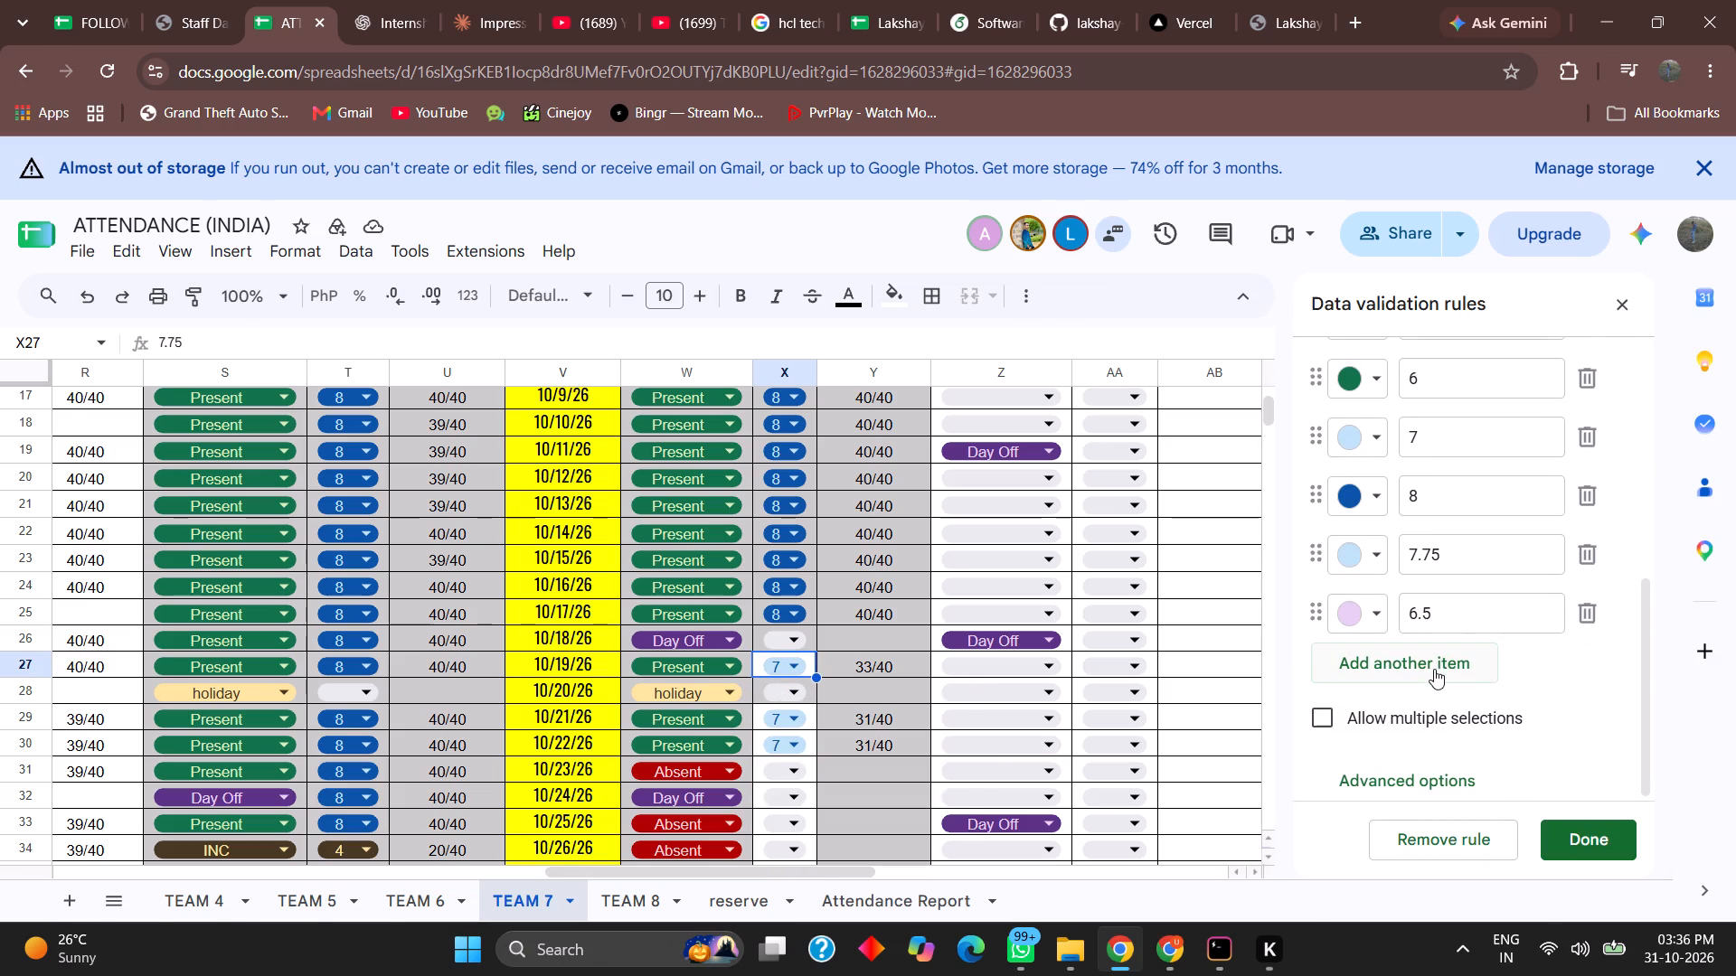
{"action": "left_click", "coordinate": [1434, 667]}
{"action": "left_click", "coordinate": [1456, 681]}
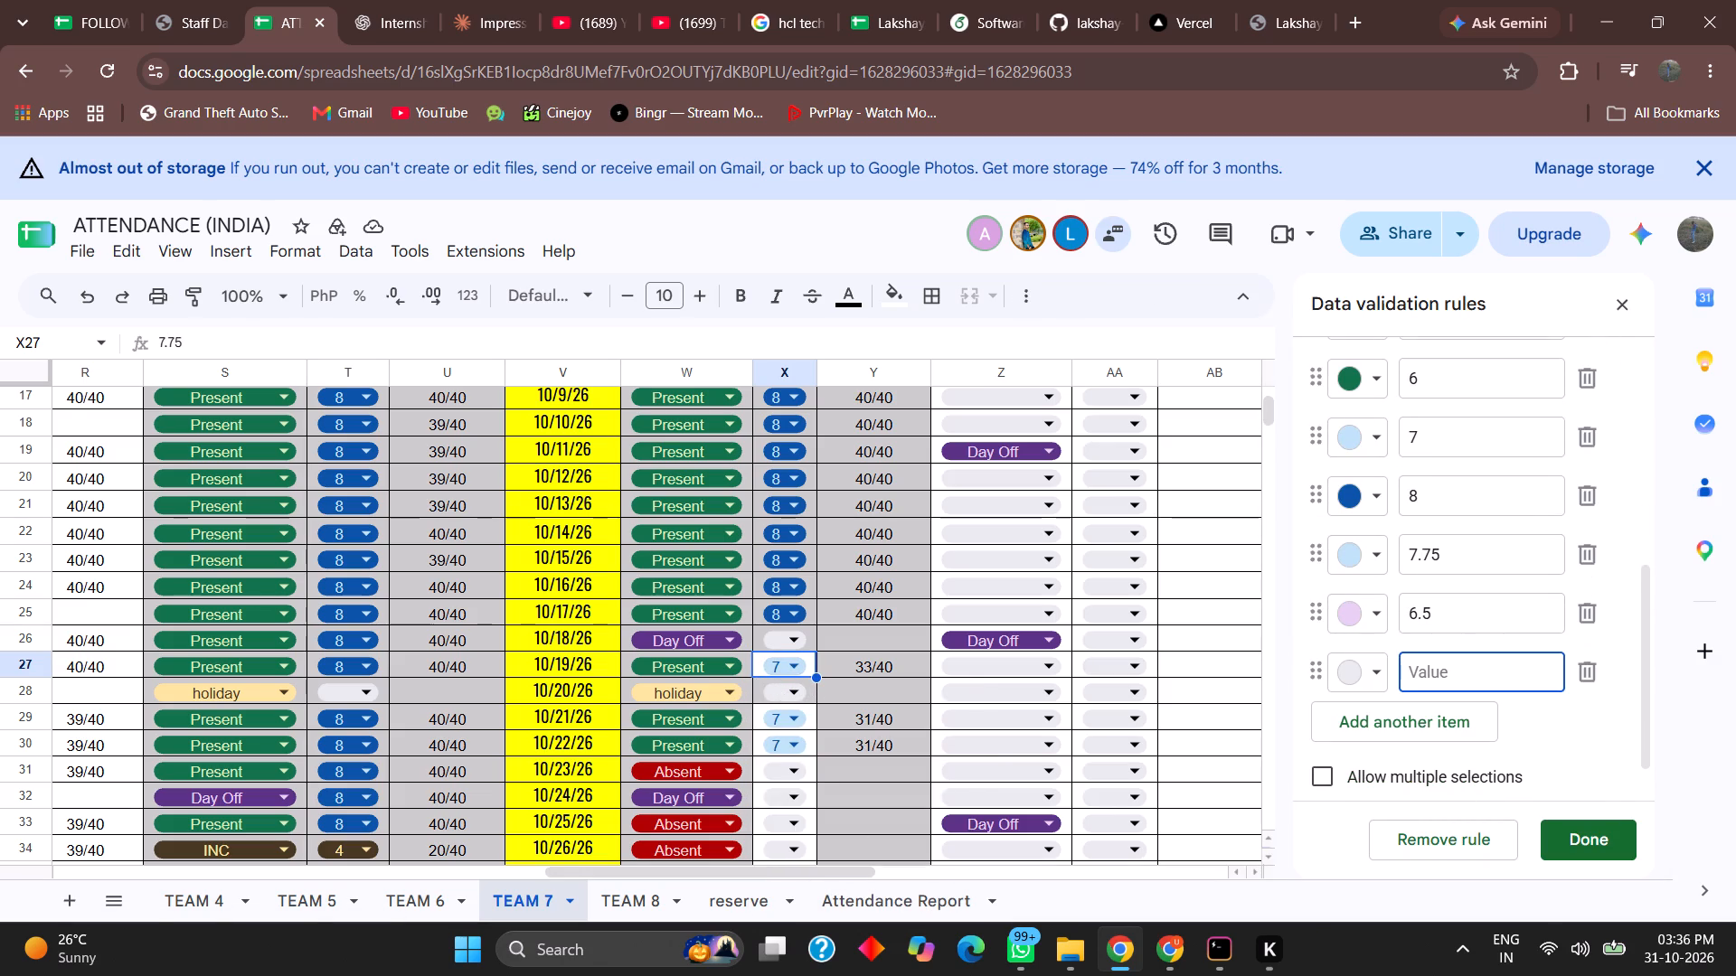
{"action": "type", "text": "7.25"}
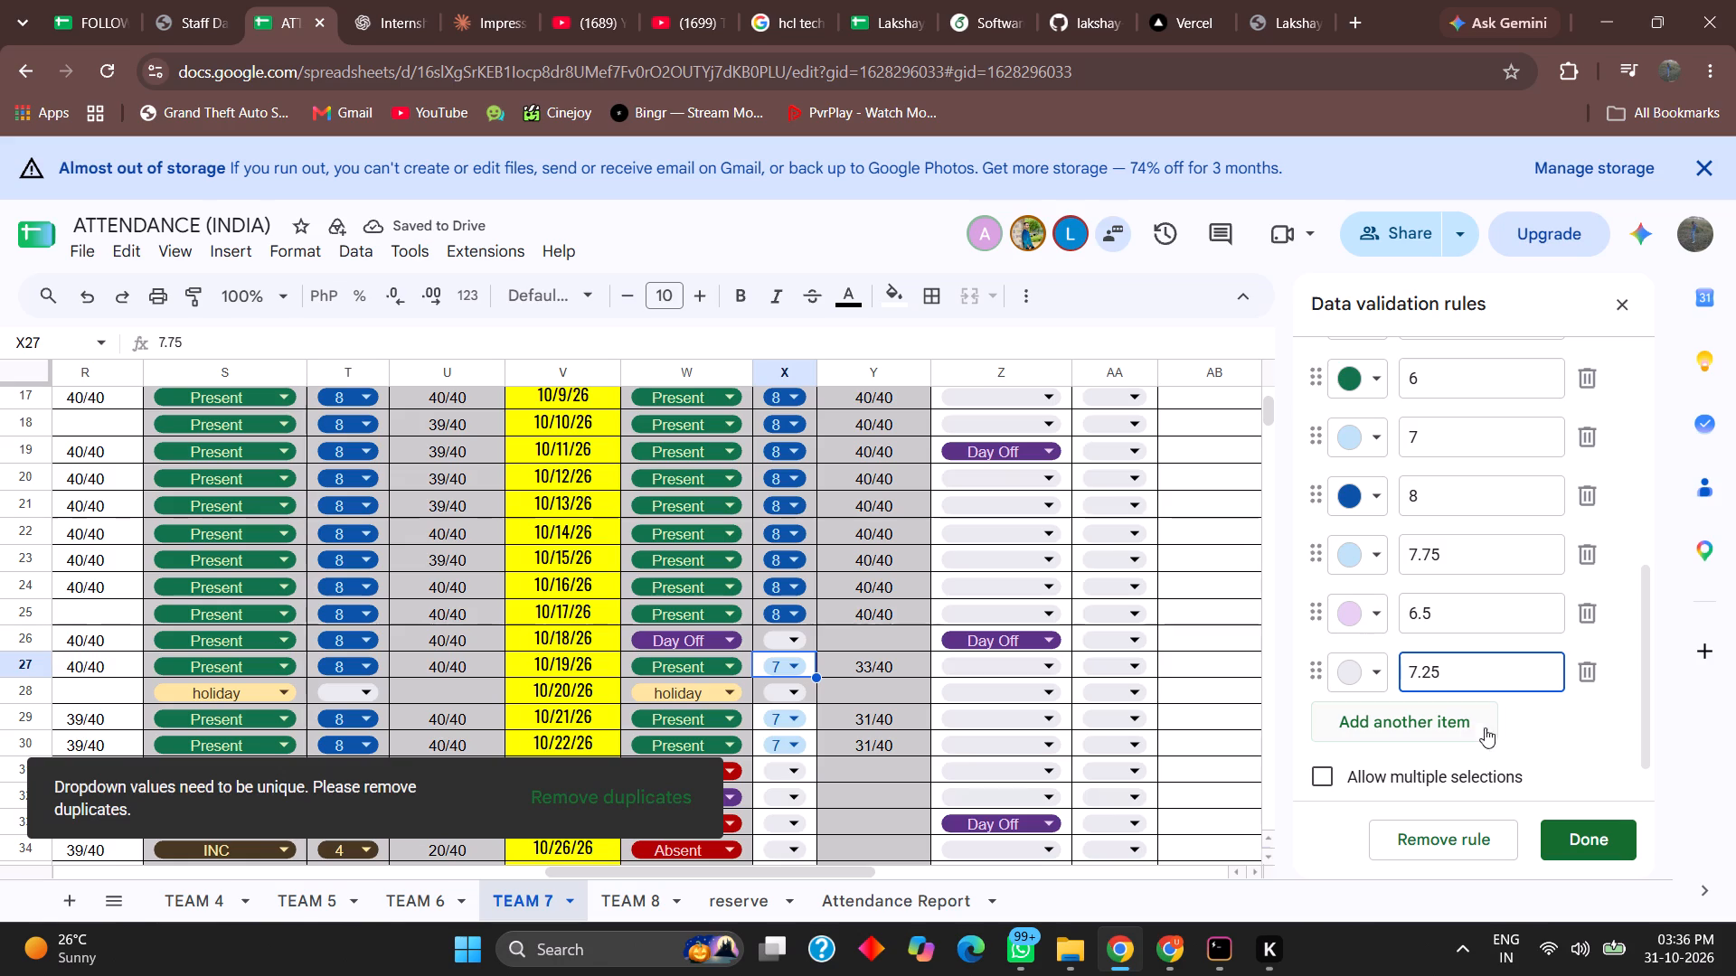
{"action": "left_click", "coordinate": [1558, 831]}
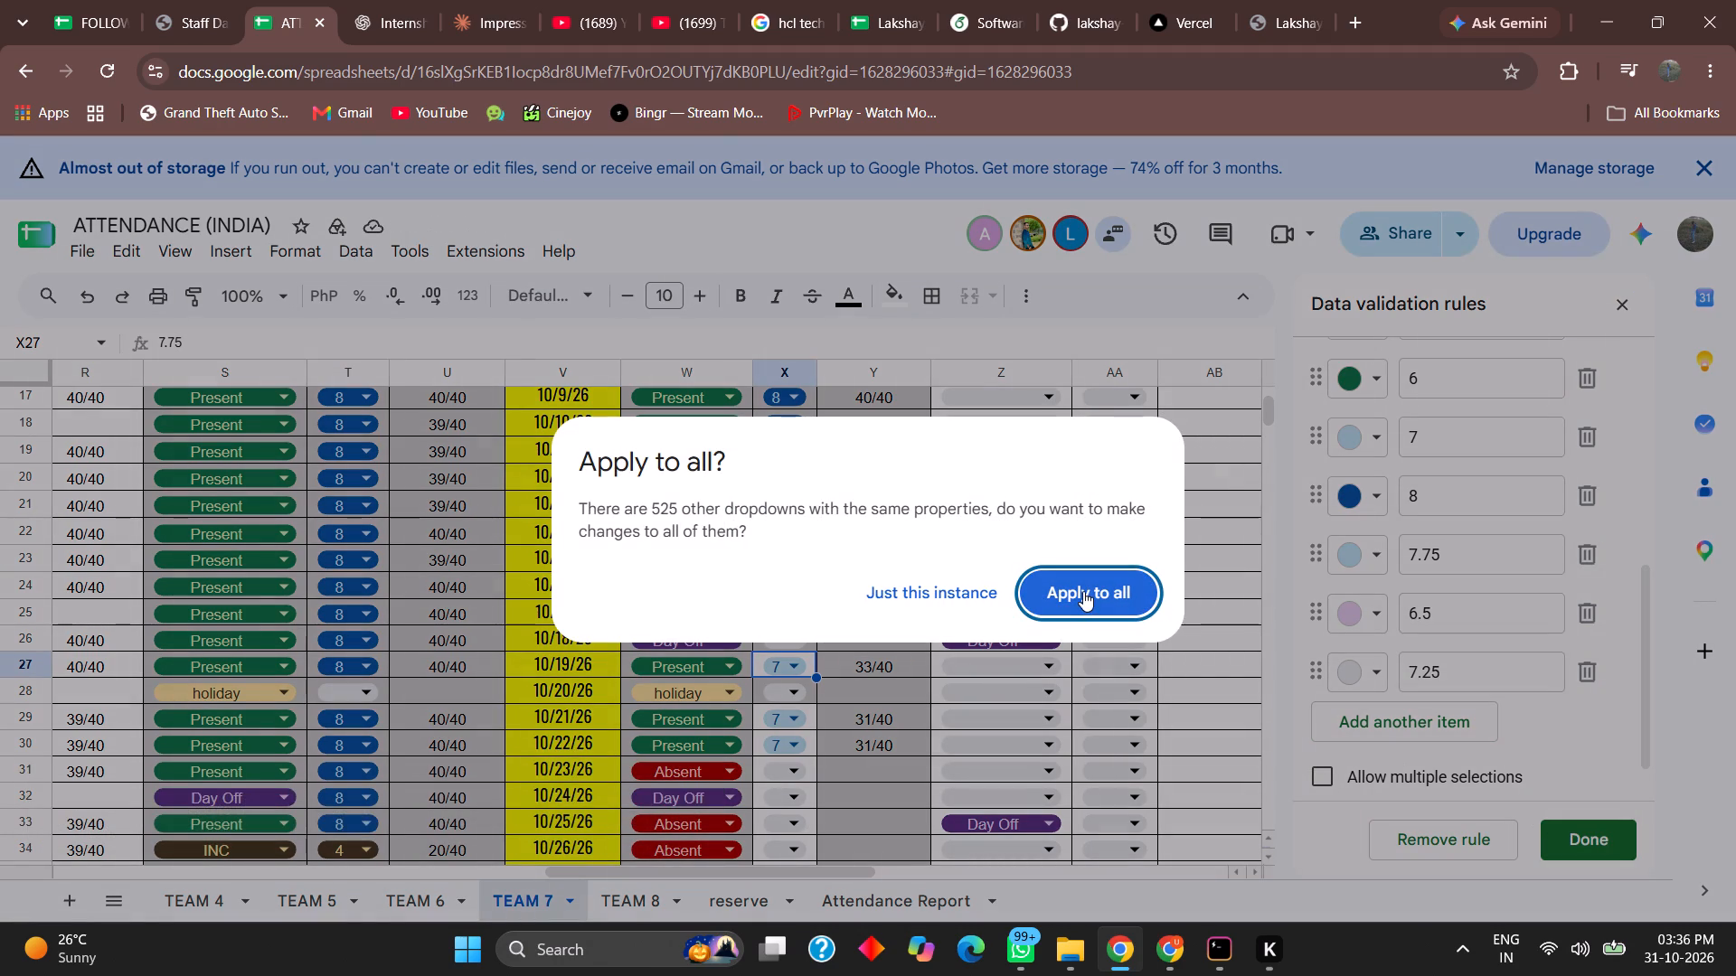
{"action": "left_click", "coordinate": [1084, 587]}
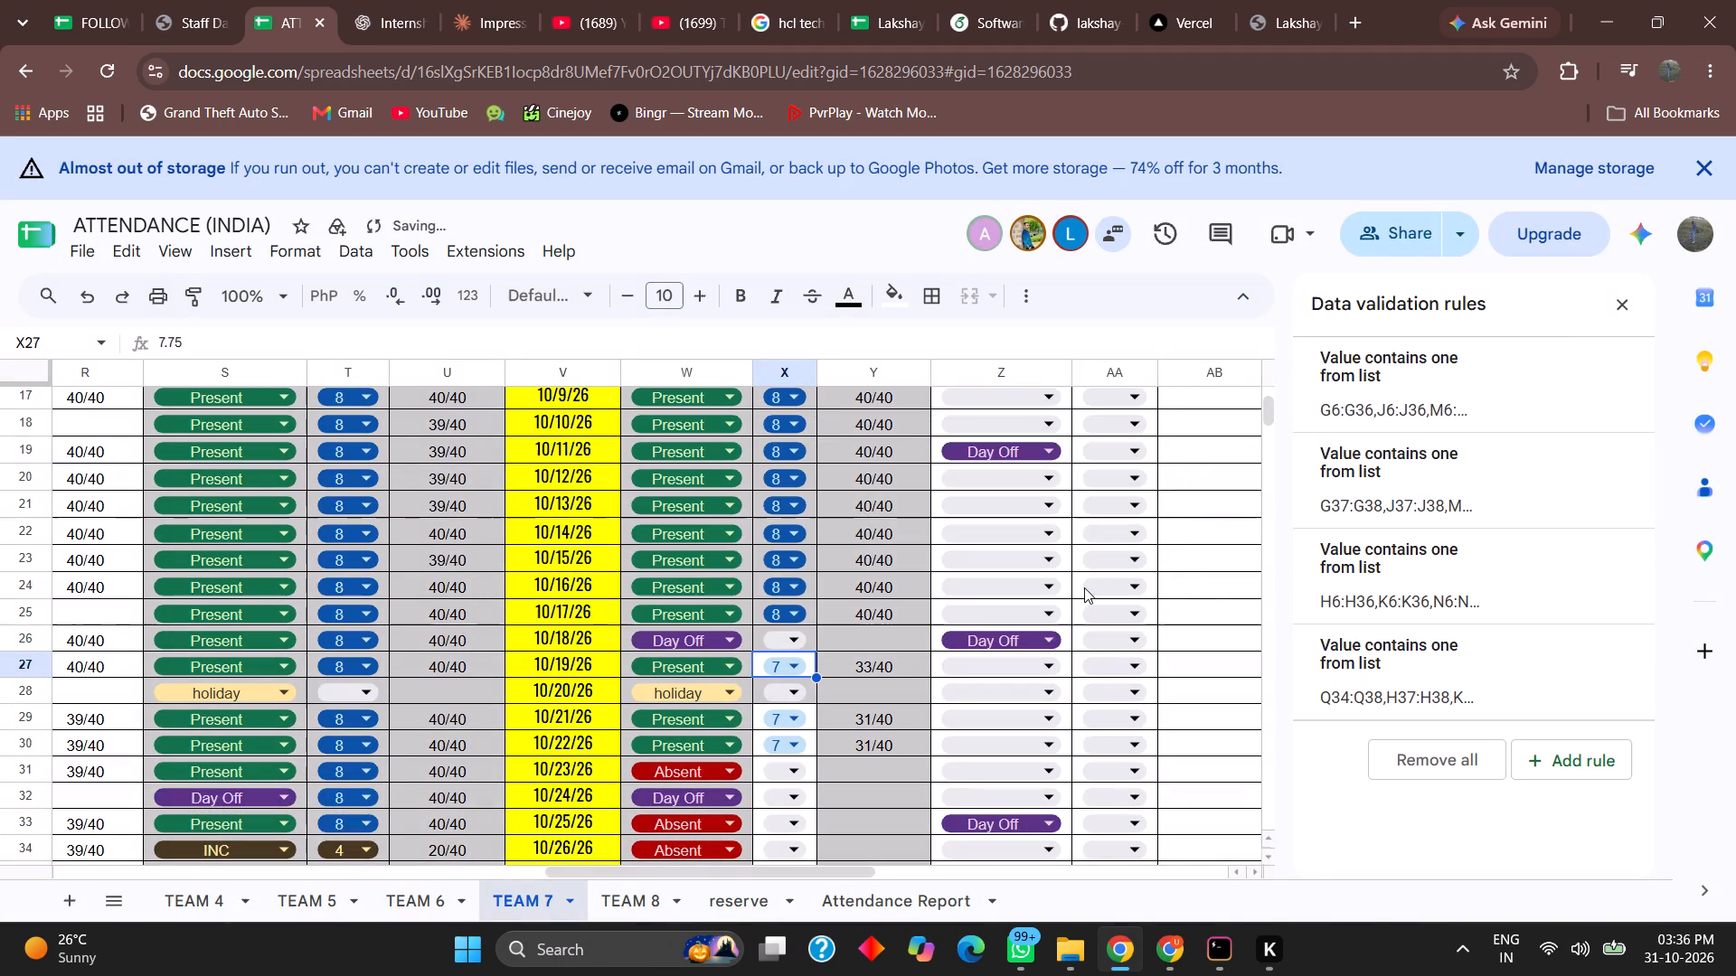
{"action": "left_click", "coordinate": [1636, 305]}
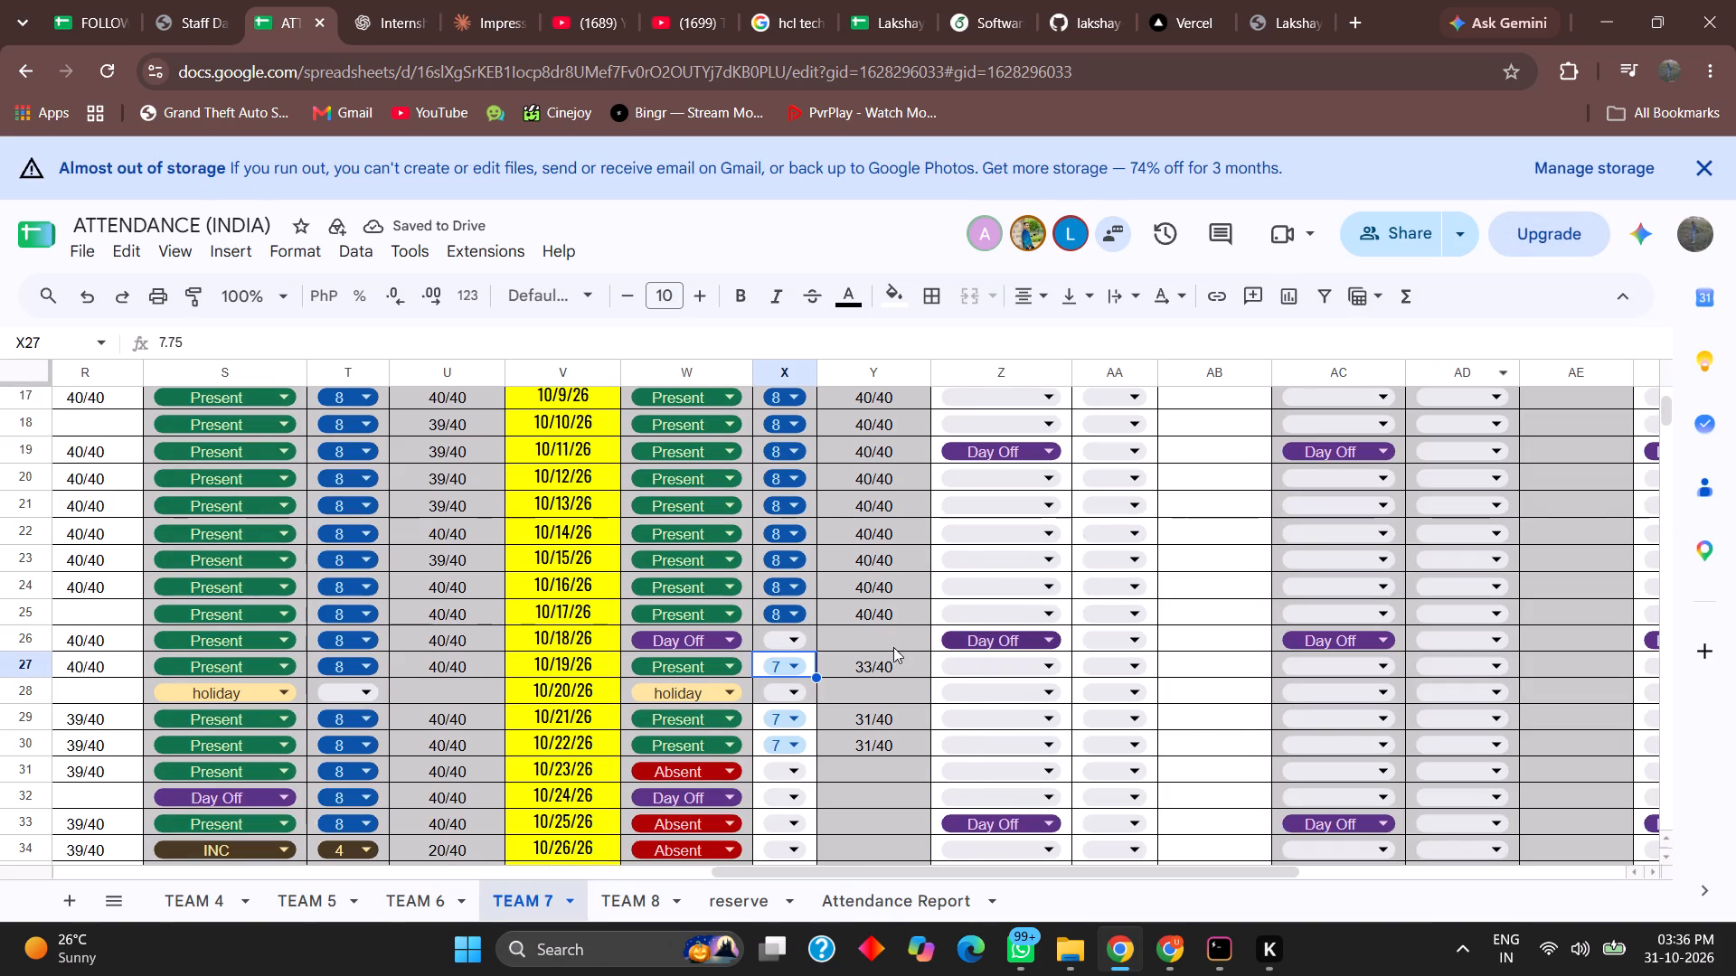
Set Umer's 10/19/26 hours to 7.25.
{"action": "left_click", "coordinate": [784, 663]}
{"action": "scroll", "coordinate": [851, 756], "scroll_direction": "down", "scroll_amount": 5}
{"action": "left_click", "coordinate": [817, 860]}
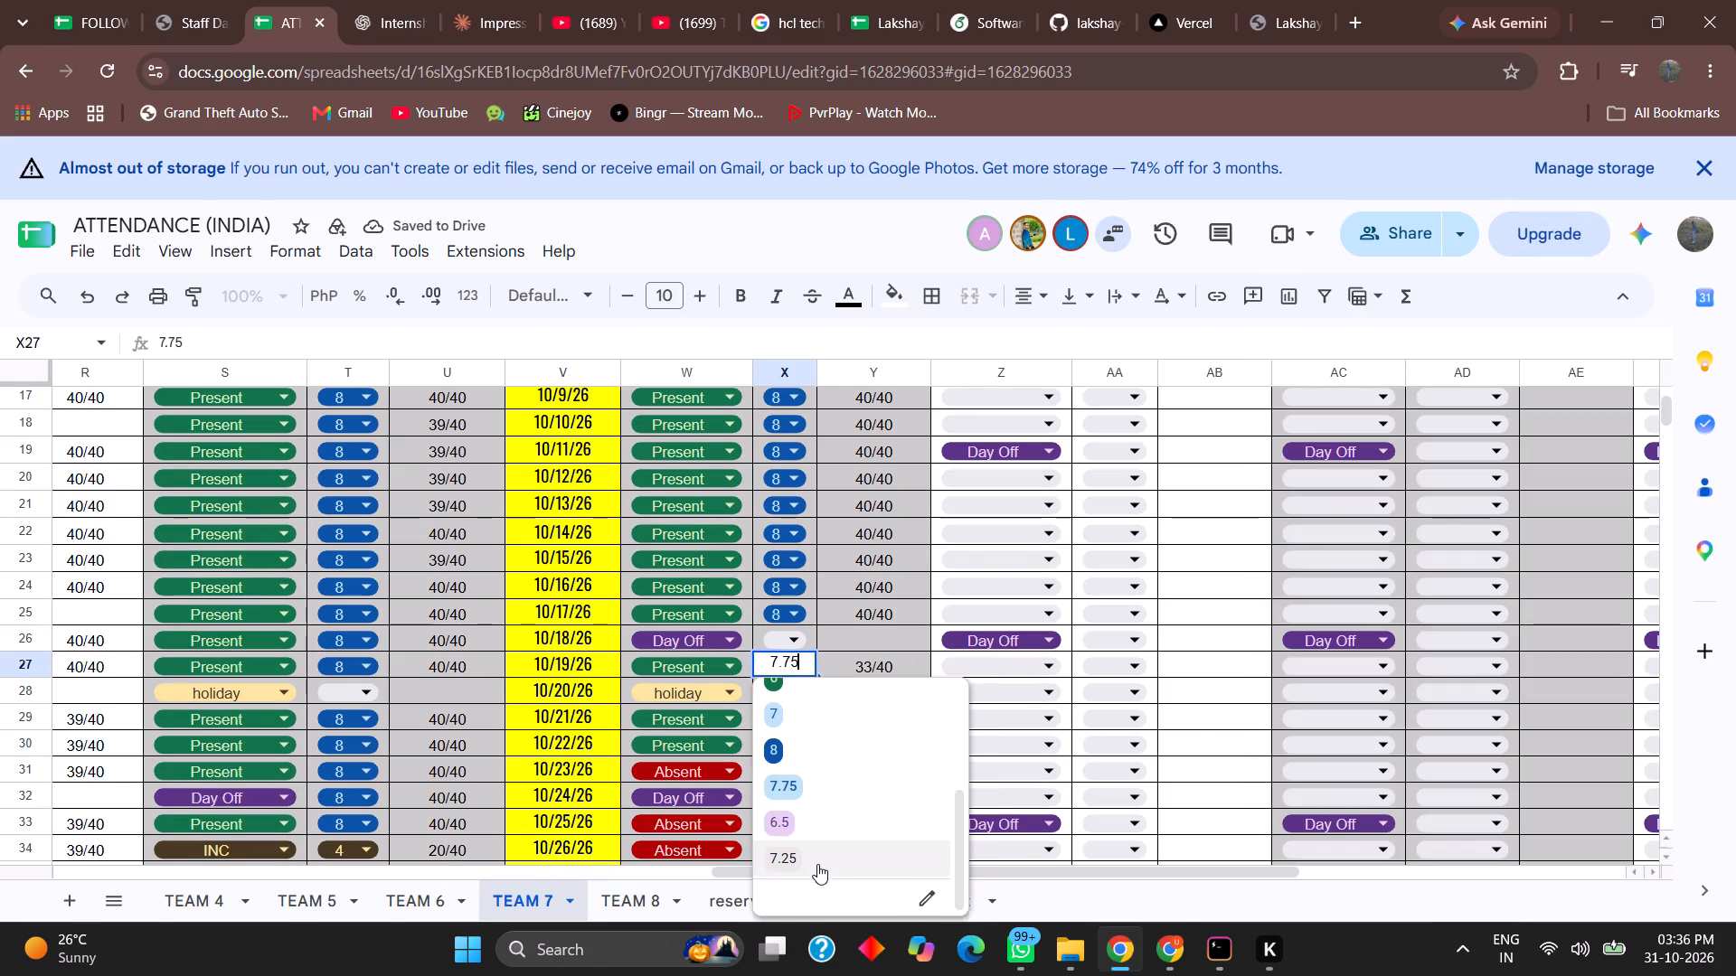
{"action": "left_click", "coordinate": [787, 664]}
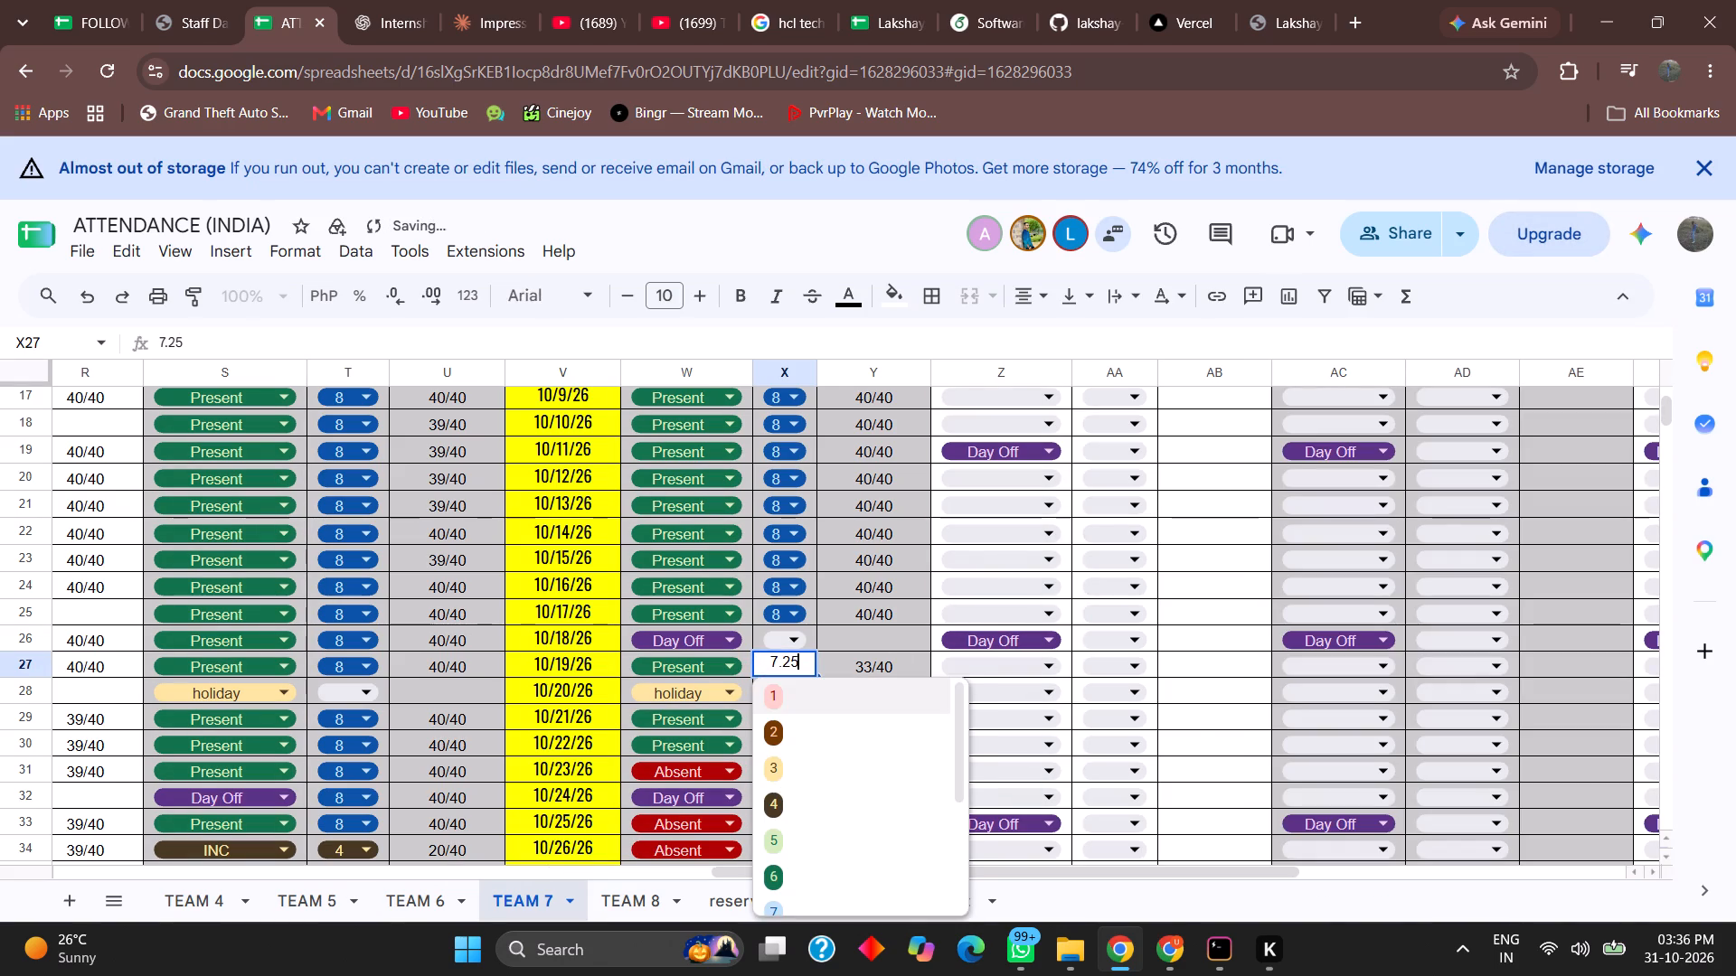
{"action": "scroll", "coordinate": [920, 654], "scroll_direction": "down", "scroll_amount": 1}
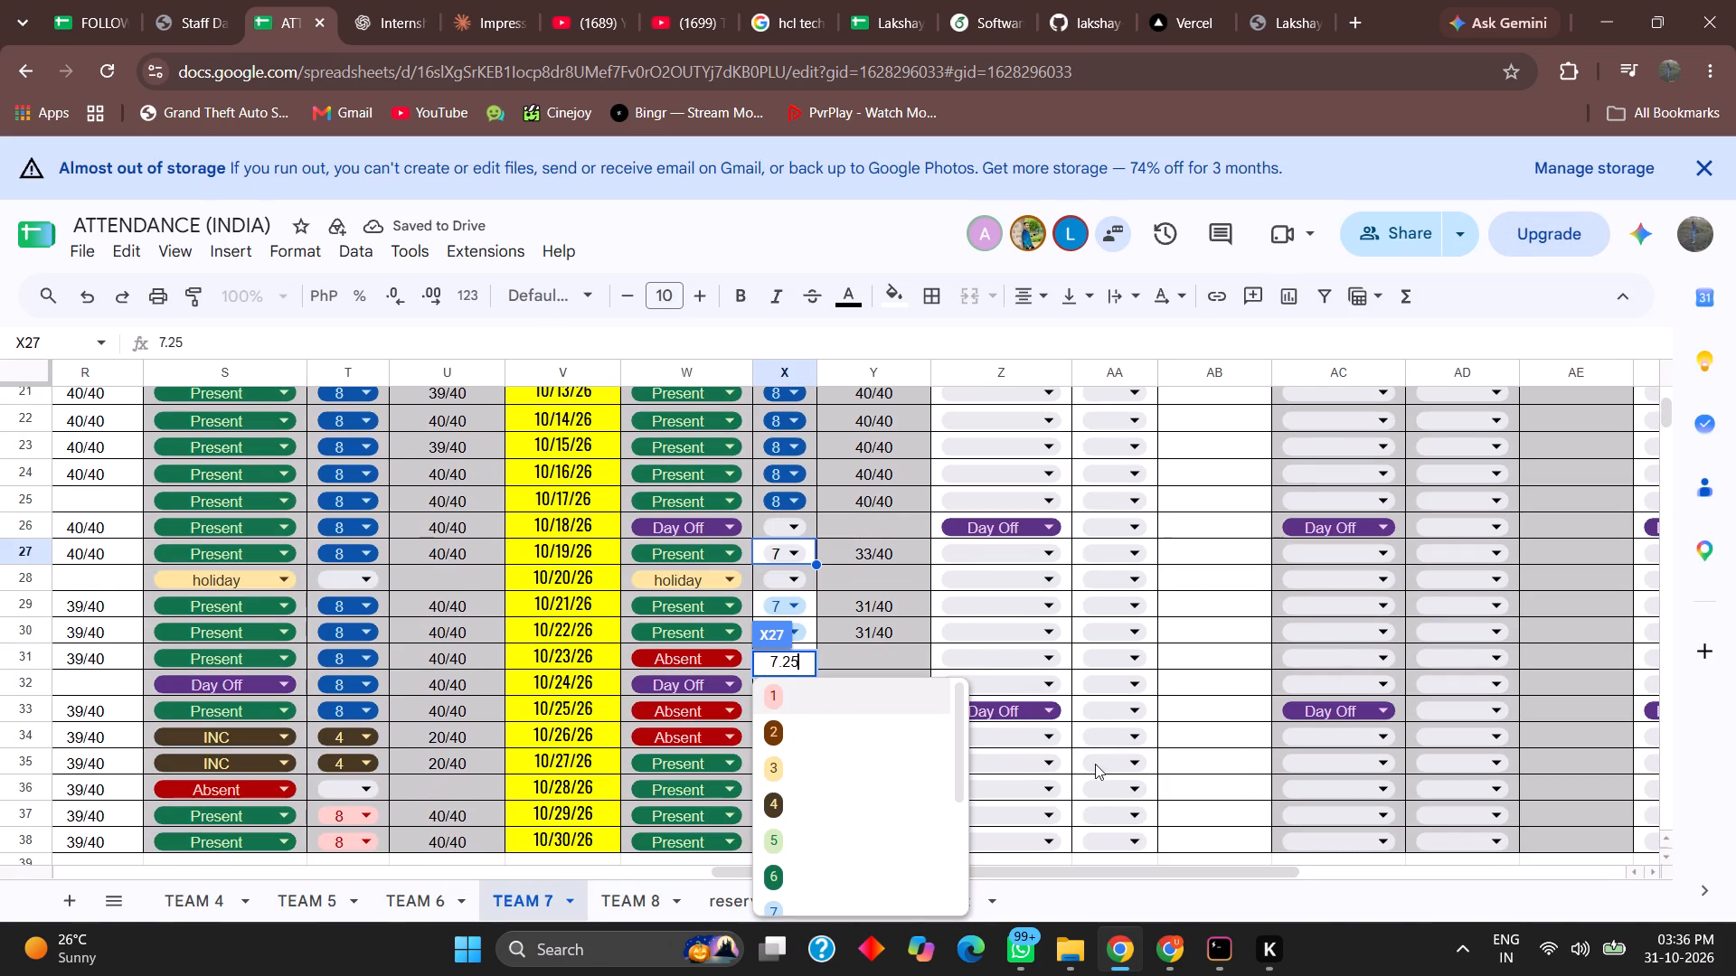
{"action": "scroll", "coordinate": [1106, 782], "scroll_direction": "down", "scroll_amount": 1}
{"action": "left_click", "coordinate": [1253, 771]}
{"action": "scroll", "coordinate": [898, 703], "scroll_direction": "up", "scroll_amount": 1}
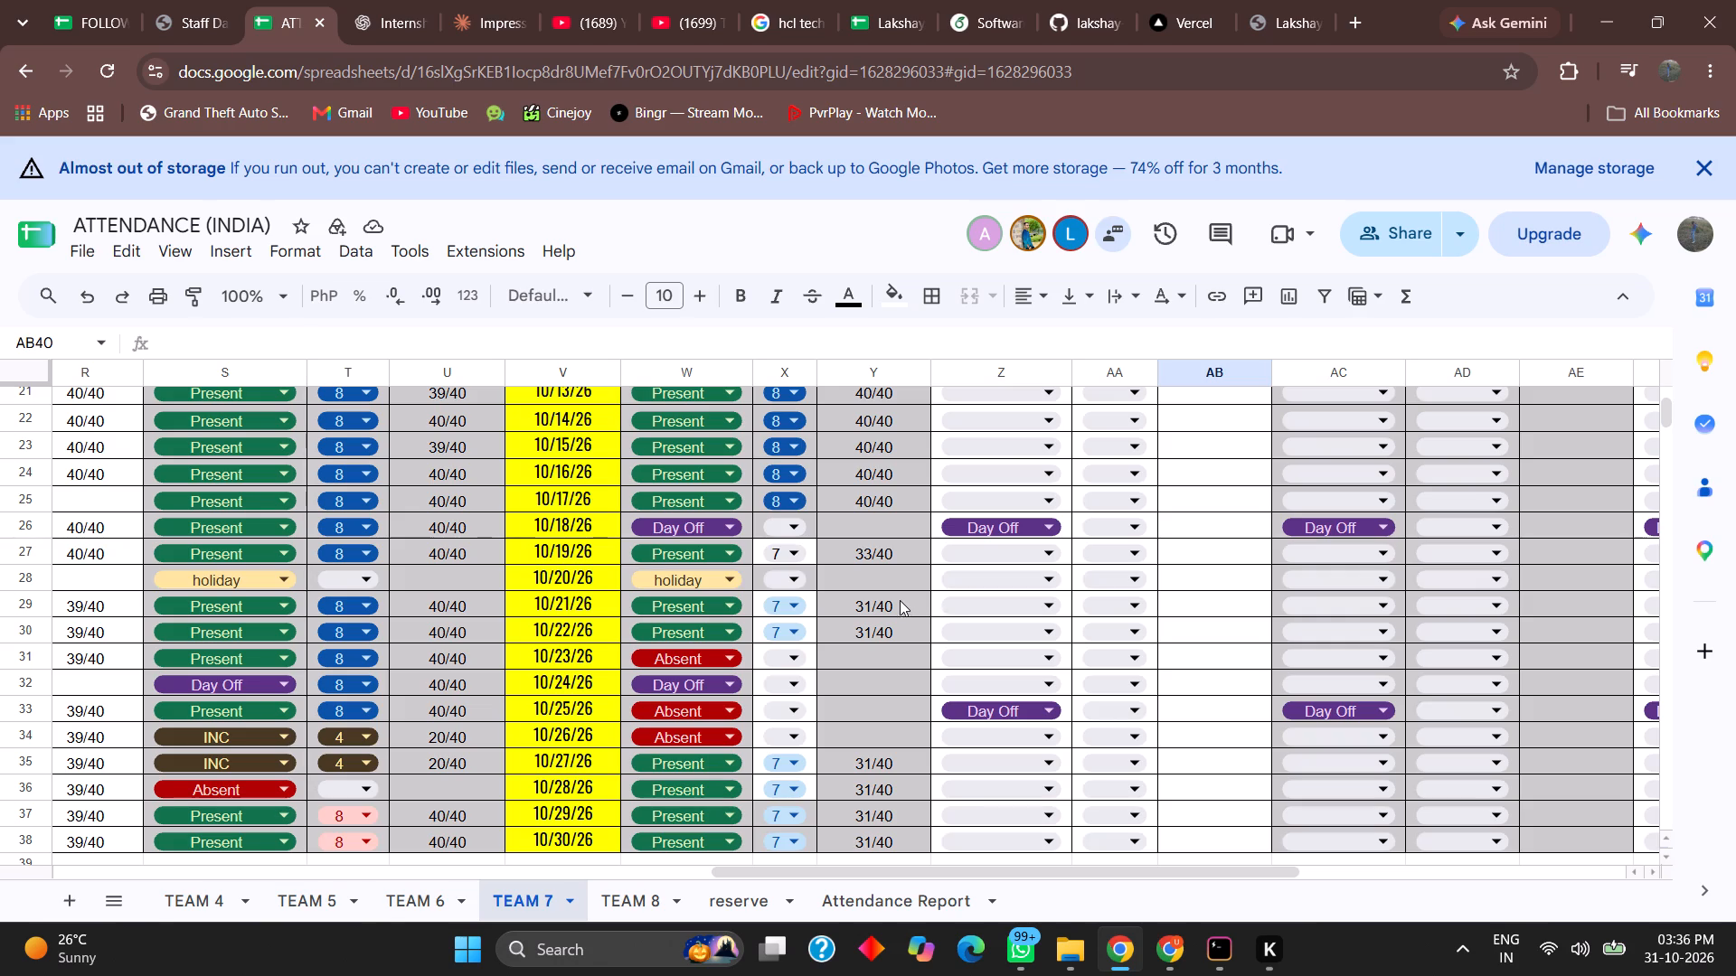
{"action": "left_click", "coordinate": [786, 554]}
{"action": "left_click", "coordinate": [798, 868]}
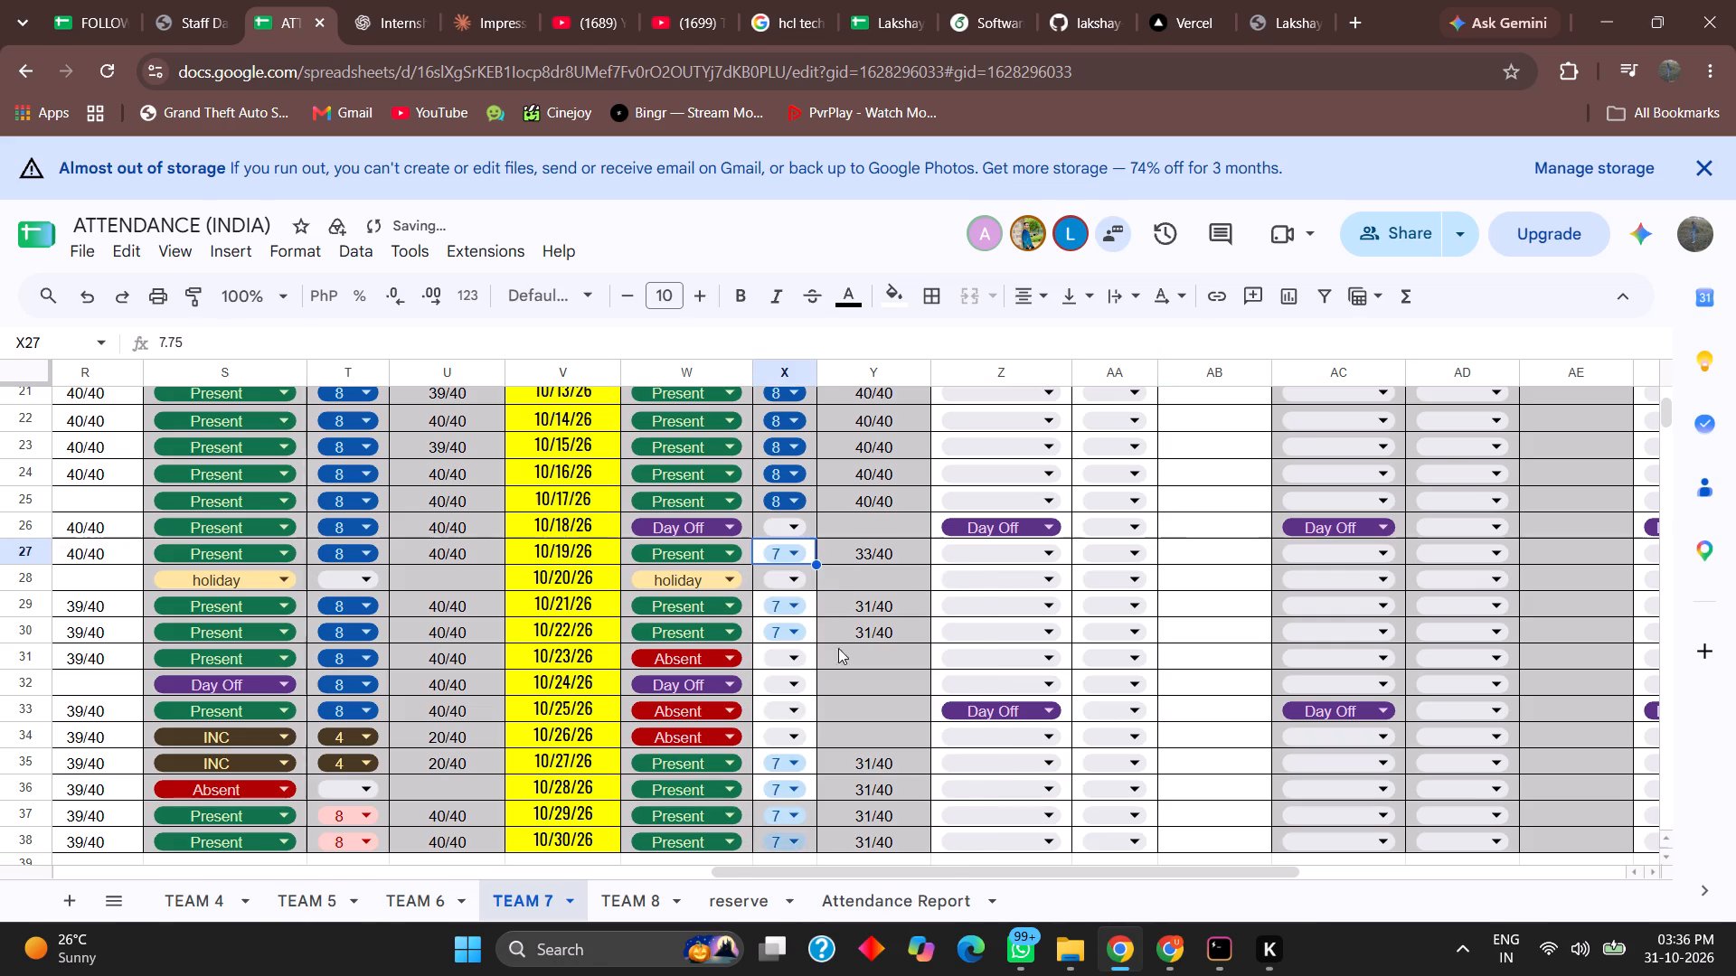
{"action": "left_click", "coordinate": [778, 549]}
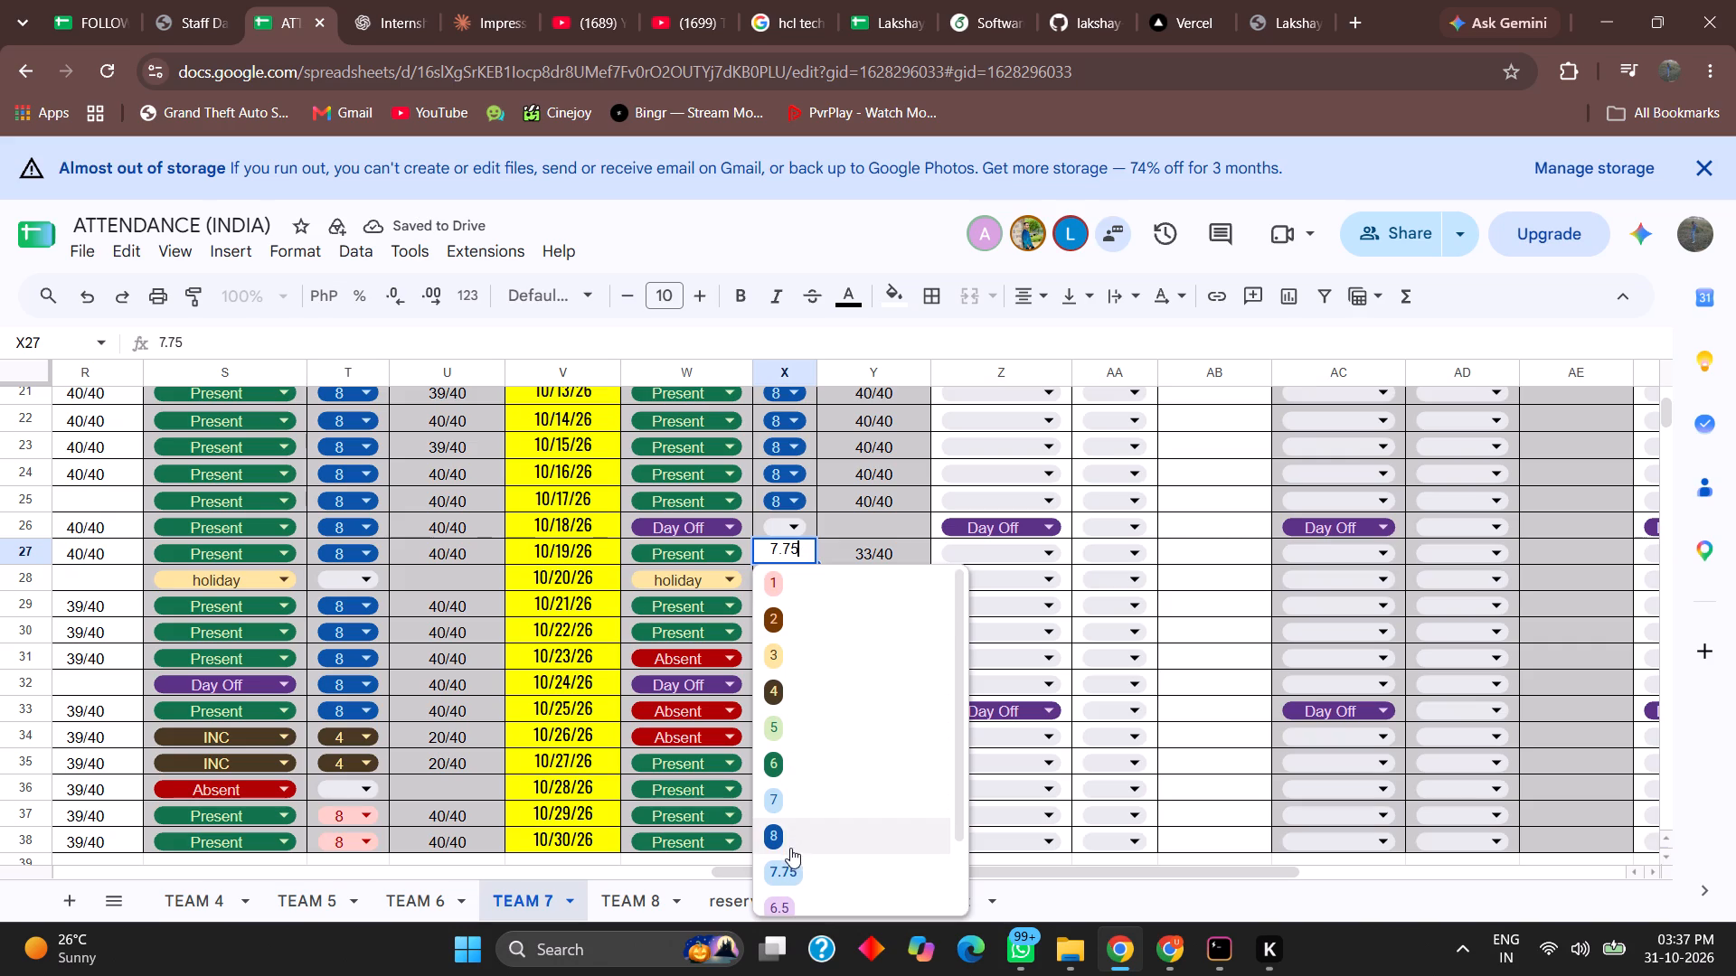
{"action": "scroll", "coordinate": [790, 848], "scroll_direction": "down", "scroll_amount": 2}
{"action": "left_click", "coordinate": [799, 859]}
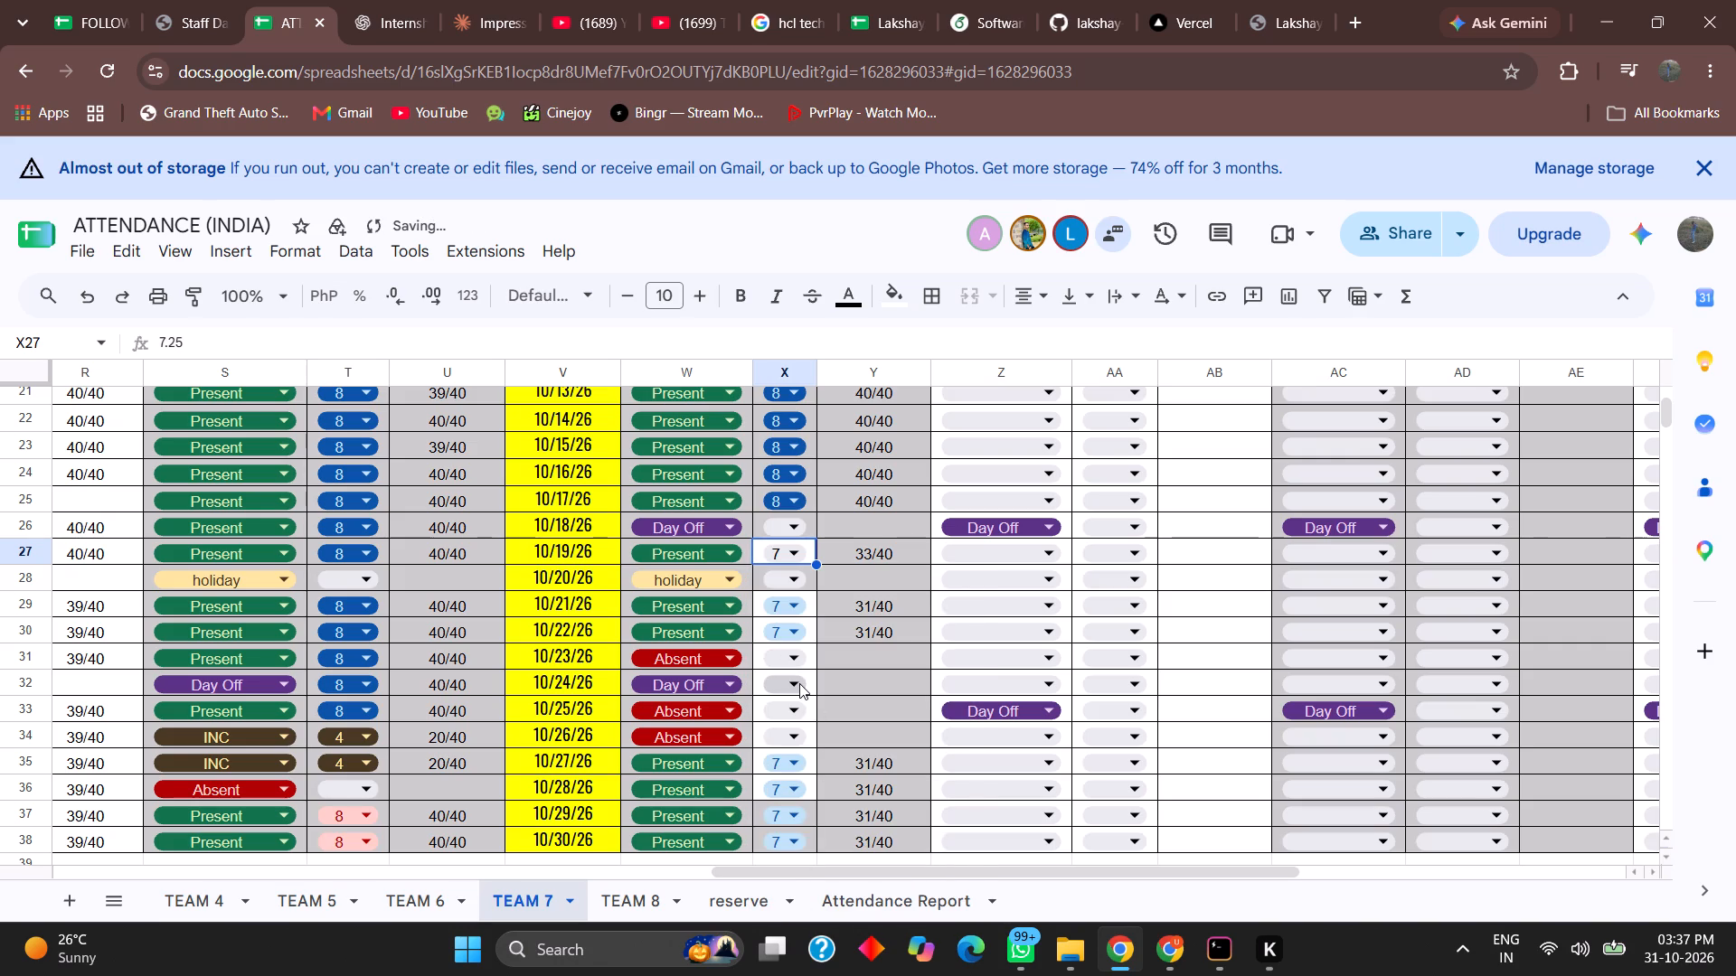
Change Umer's 10/18/26 attendance status to Present.
{"action": "scroll", "coordinate": [813, 628], "scroll_direction": "down", "scroll_amount": 2}
{"action": "scroll", "coordinate": [812, 633], "scroll_direction": "up", "scroll_amount": 2}
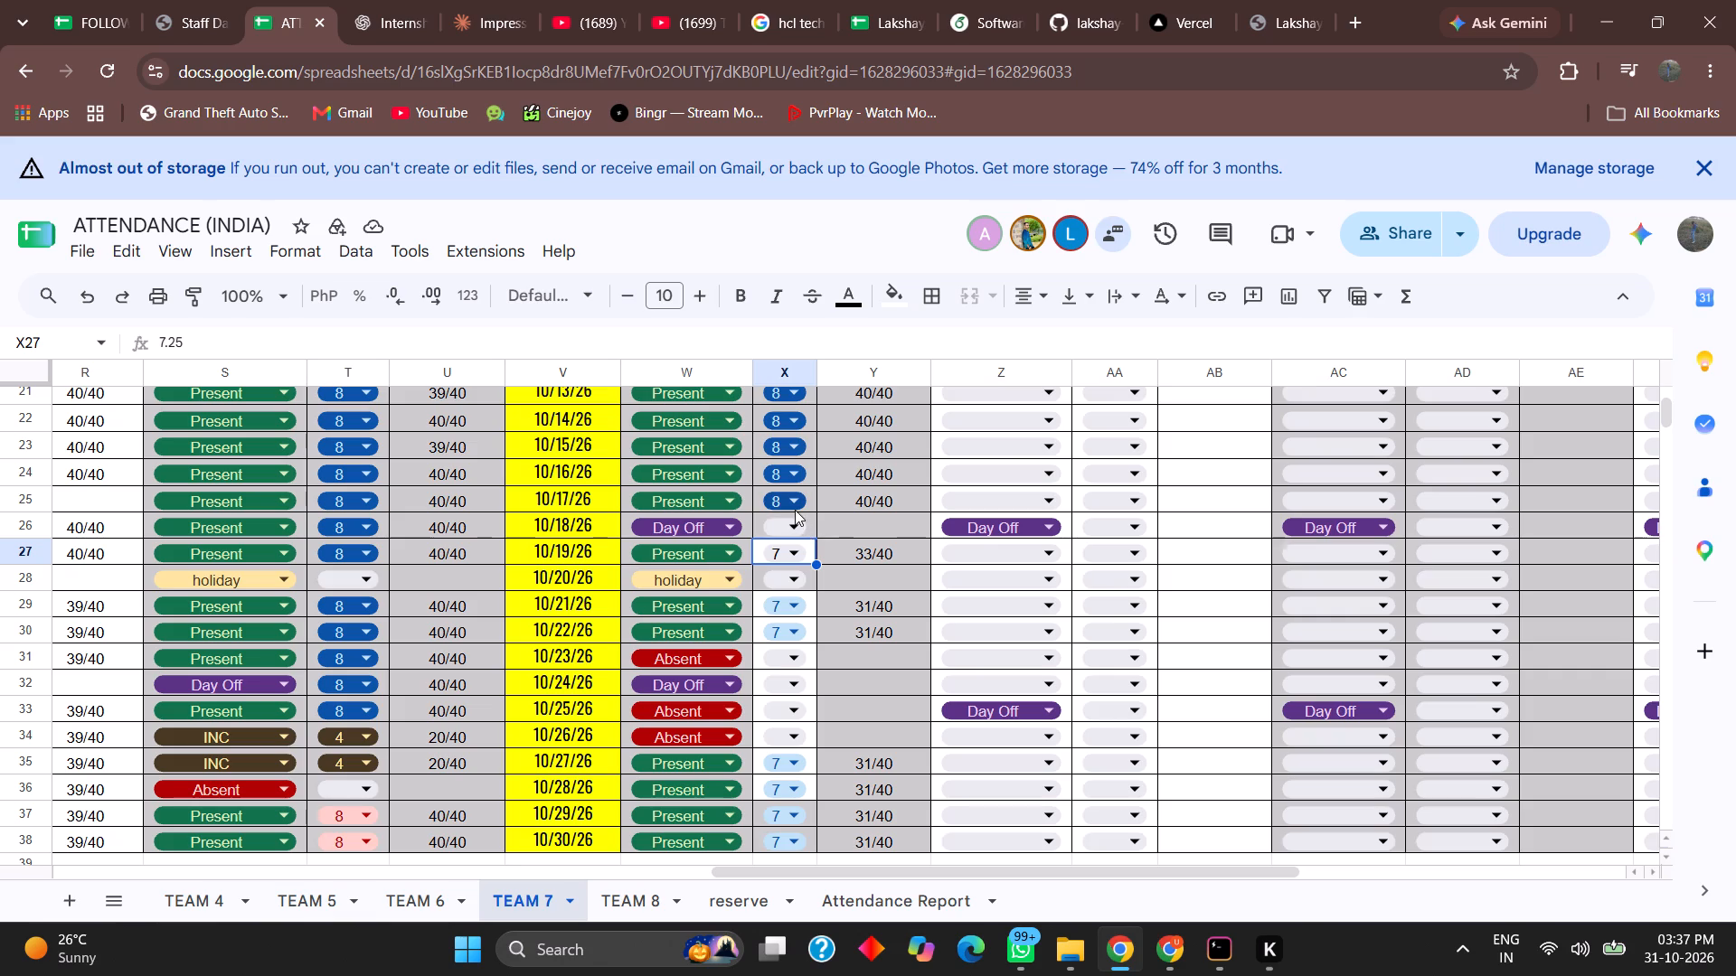
{"action": "scroll", "coordinate": [791, 566], "scroll_direction": "up", "scroll_amount": 2}
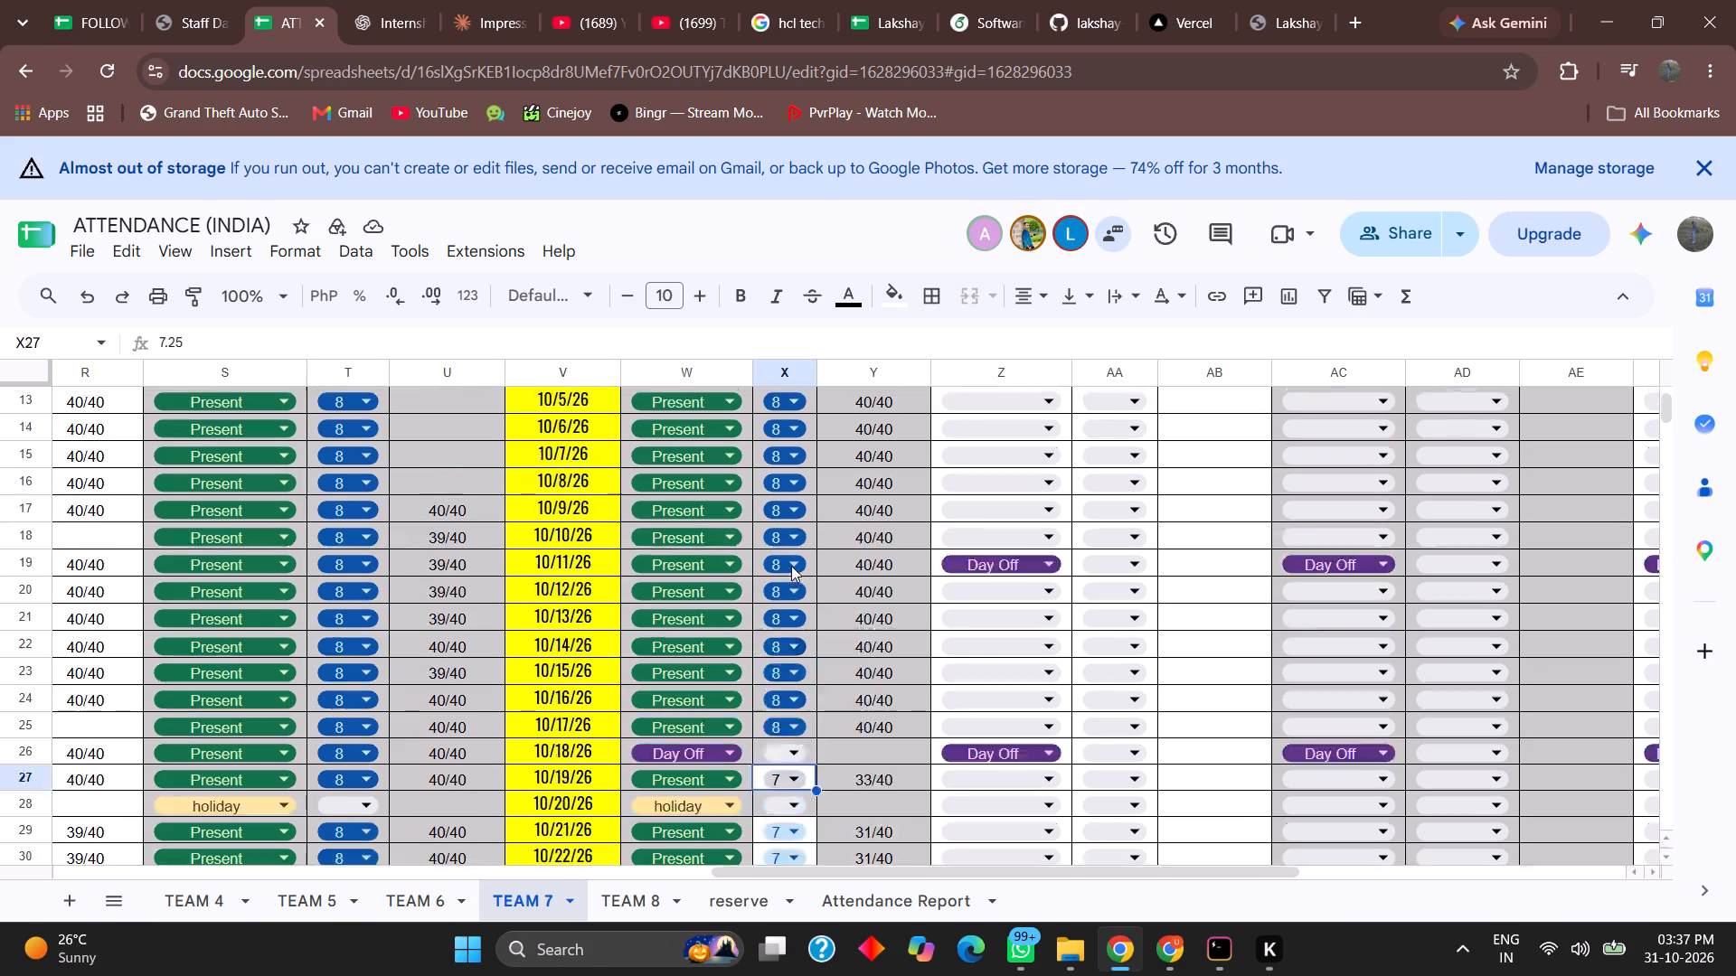
{"action": "scroll", "coordinate": [791, 566], "scroll_direction": "up", "scroll_amount": 2}
{"action": "scroll", "coordinate": [791, 567], "scroll_direction": "down", "scroll_amount": 3}
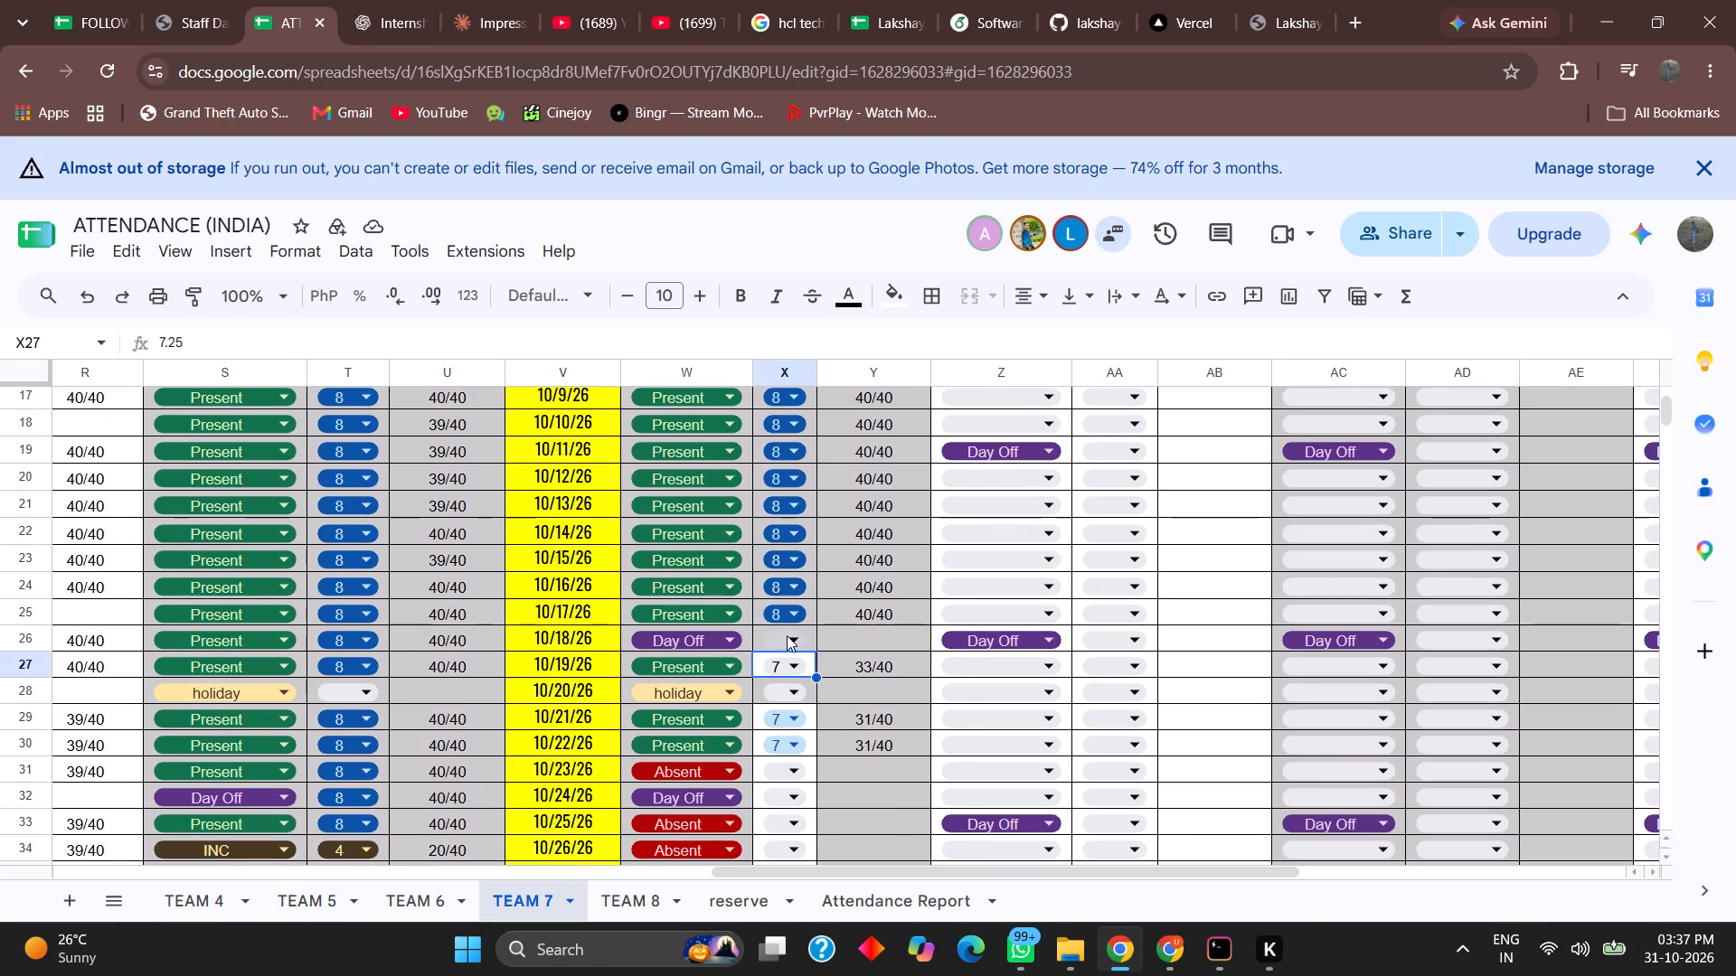
{"action": "left_click", "coordinate": [787, 633]}
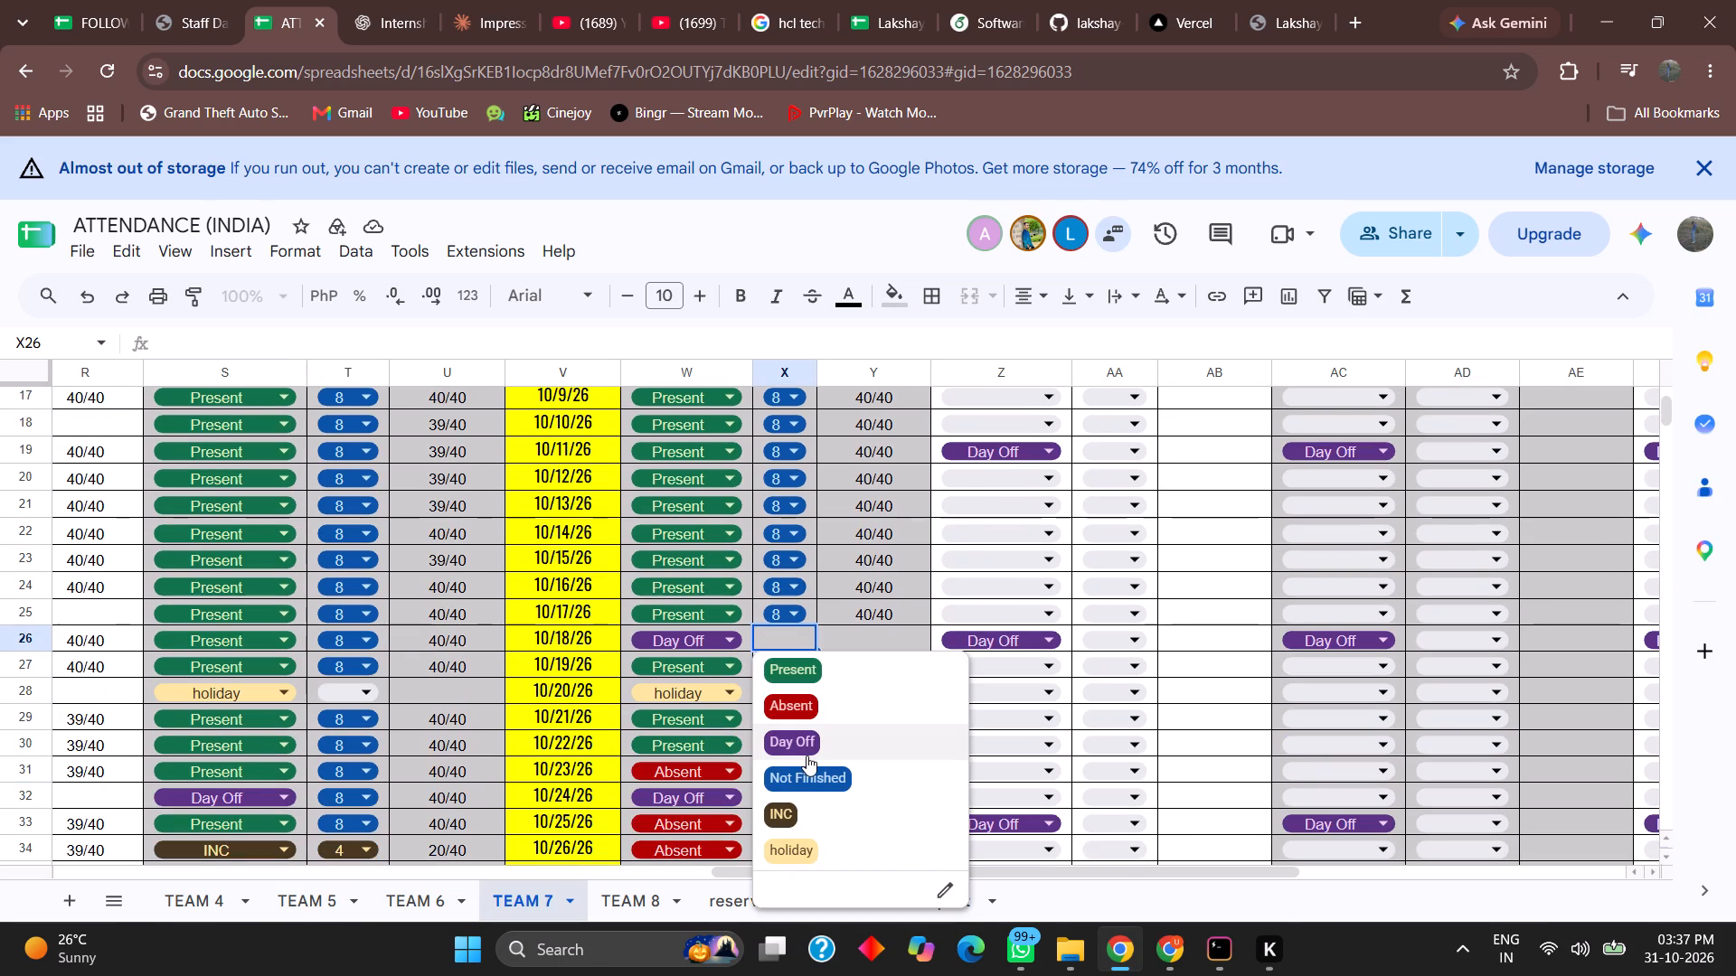
{"action": "left_click", "coordinate": [825, 677]}
{"action": "left_click", "coordinate": [735, 638]}
{"action": "left_click", "coordinate": [737, 675]}
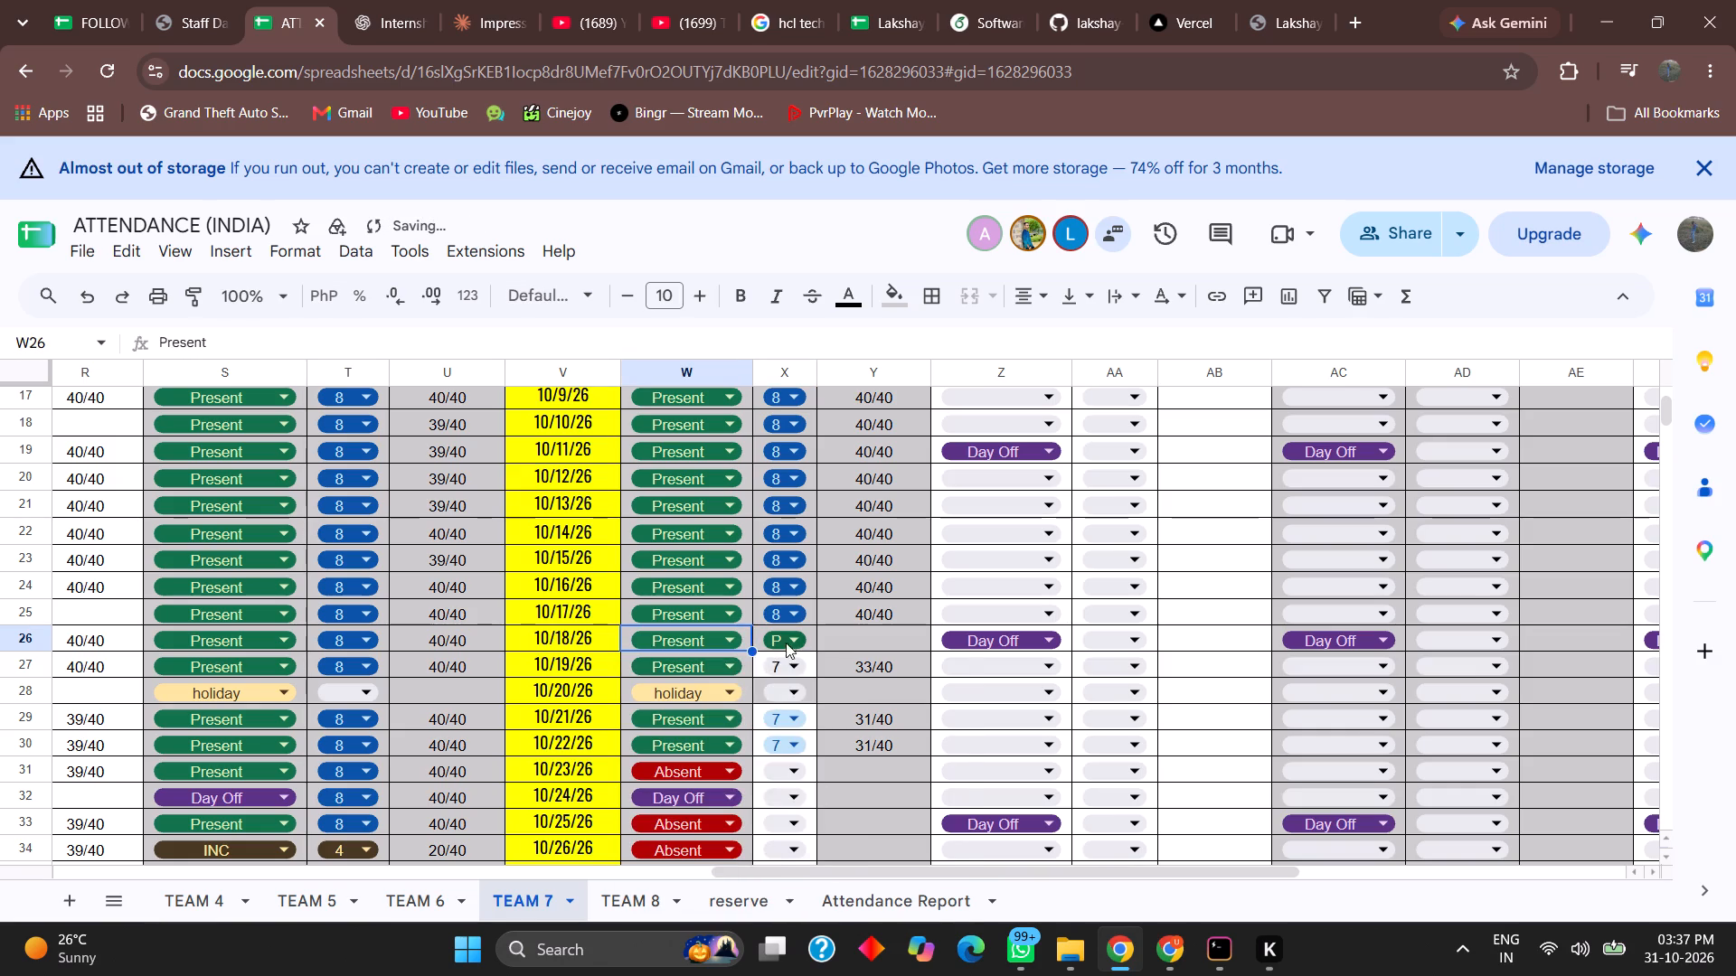
Copy Umer's 10/17/26 hours cell, with its dropdown, over the hours cell for 10/18/26.
{"action": "left_click", "coordinate": [786, 640]}
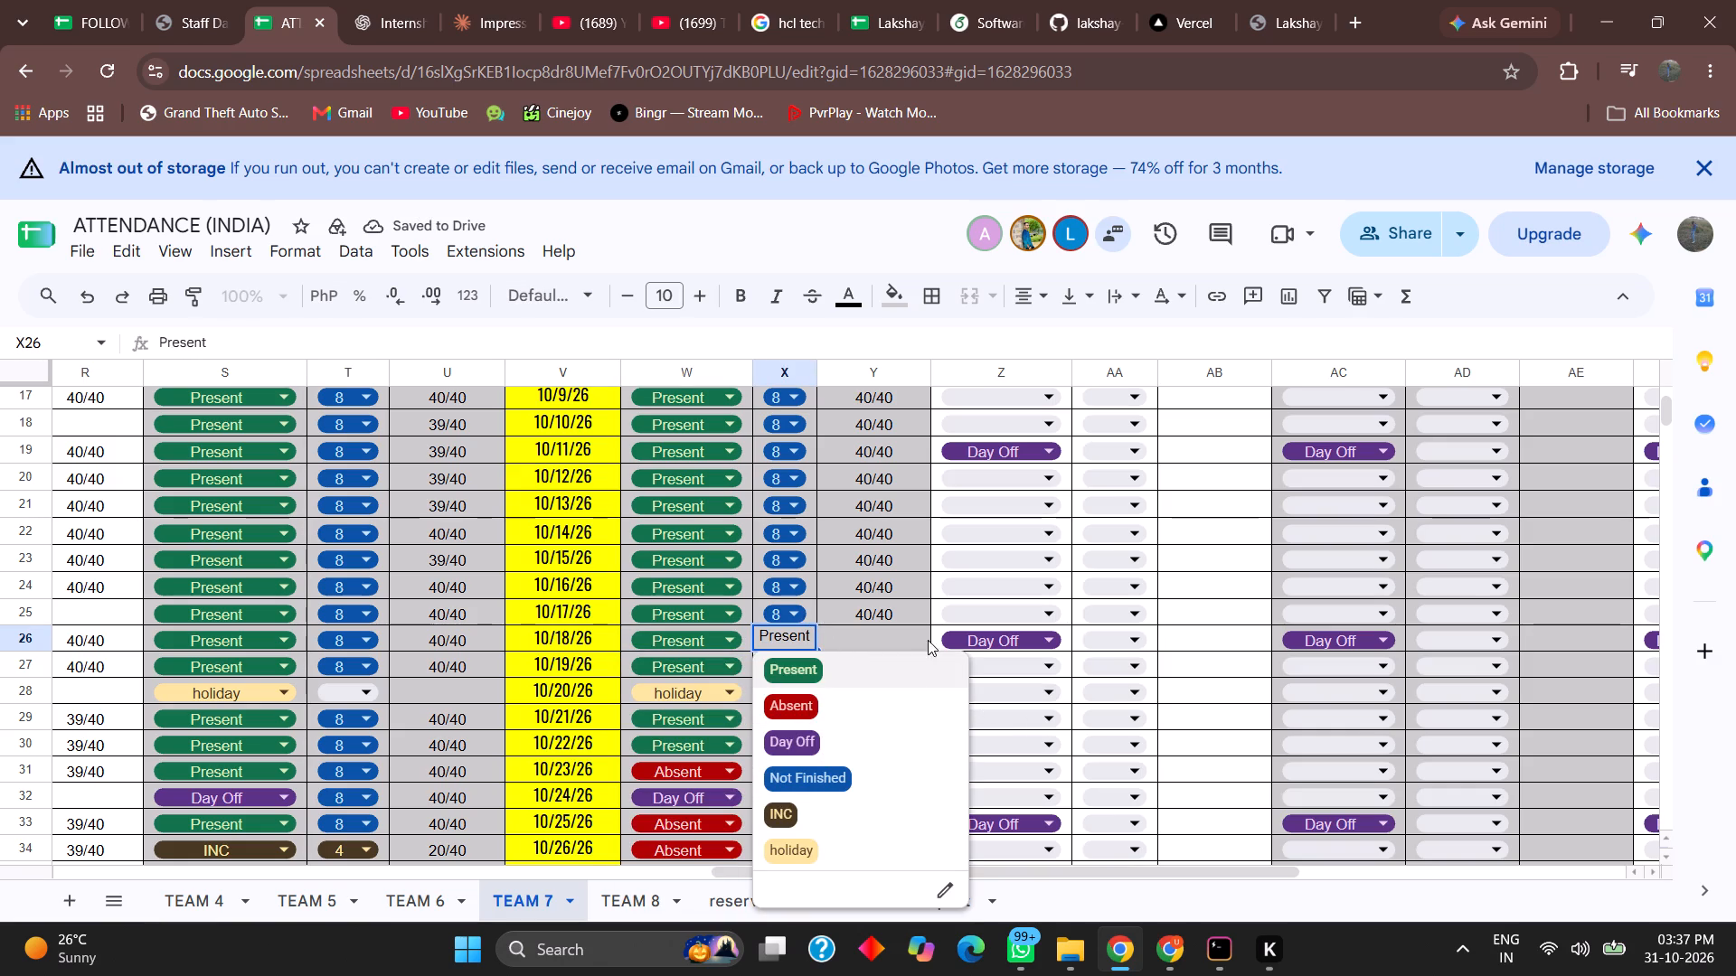
{"action": "left_click", "coordinate": [867, 637]}
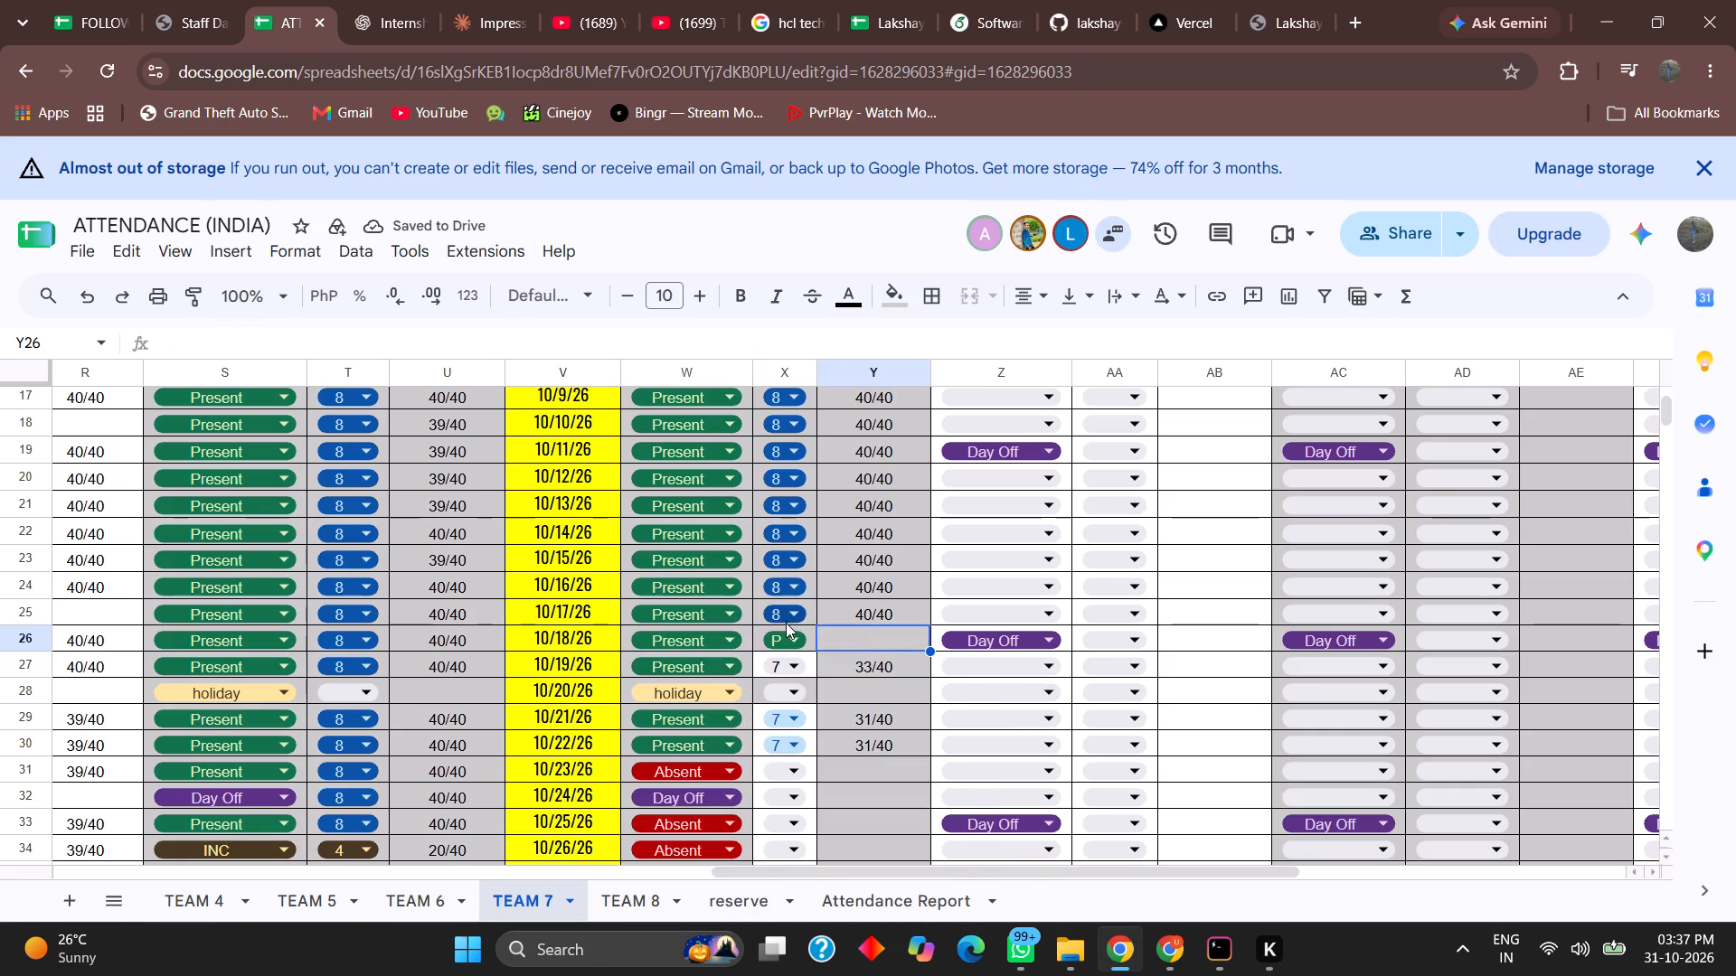
{"action": "right_click", "coordinate": [793, 607]}
{"action": "right_click", "coordinate": [793, 607]}
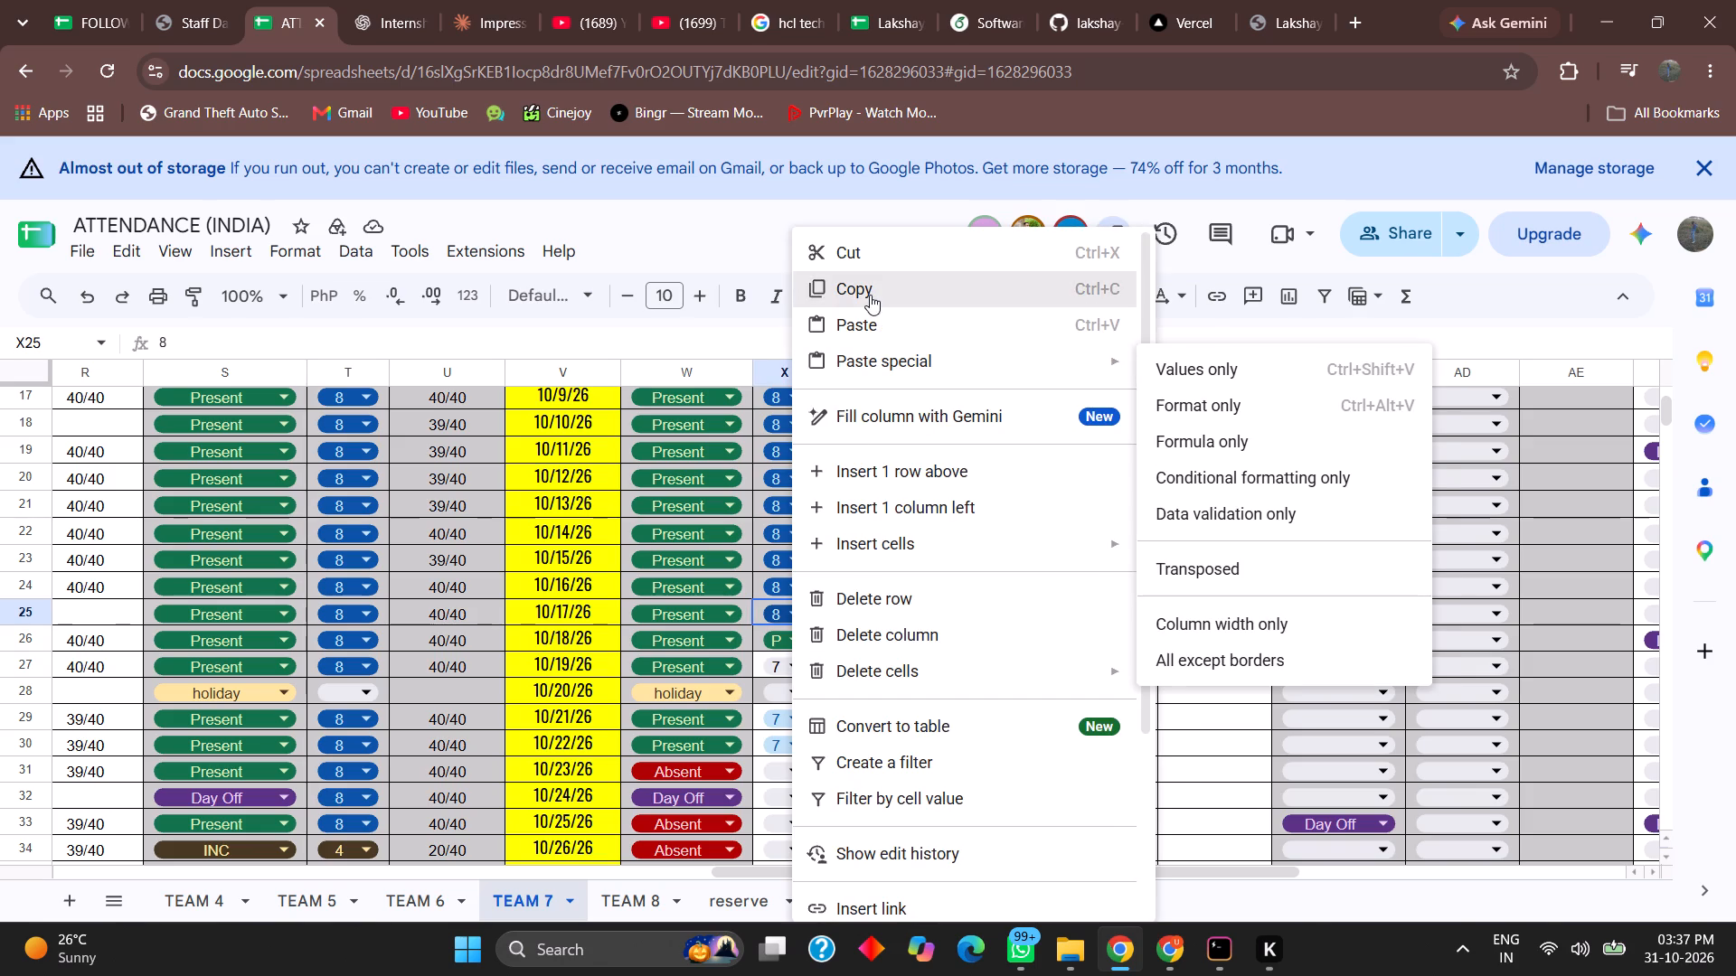
{"action": "left_click", "coordinate": [868, 292]}
{"action": "right_click", "coordinate": [782, 640]}
{"action": "right_click", "coordinate": [782, 640]}
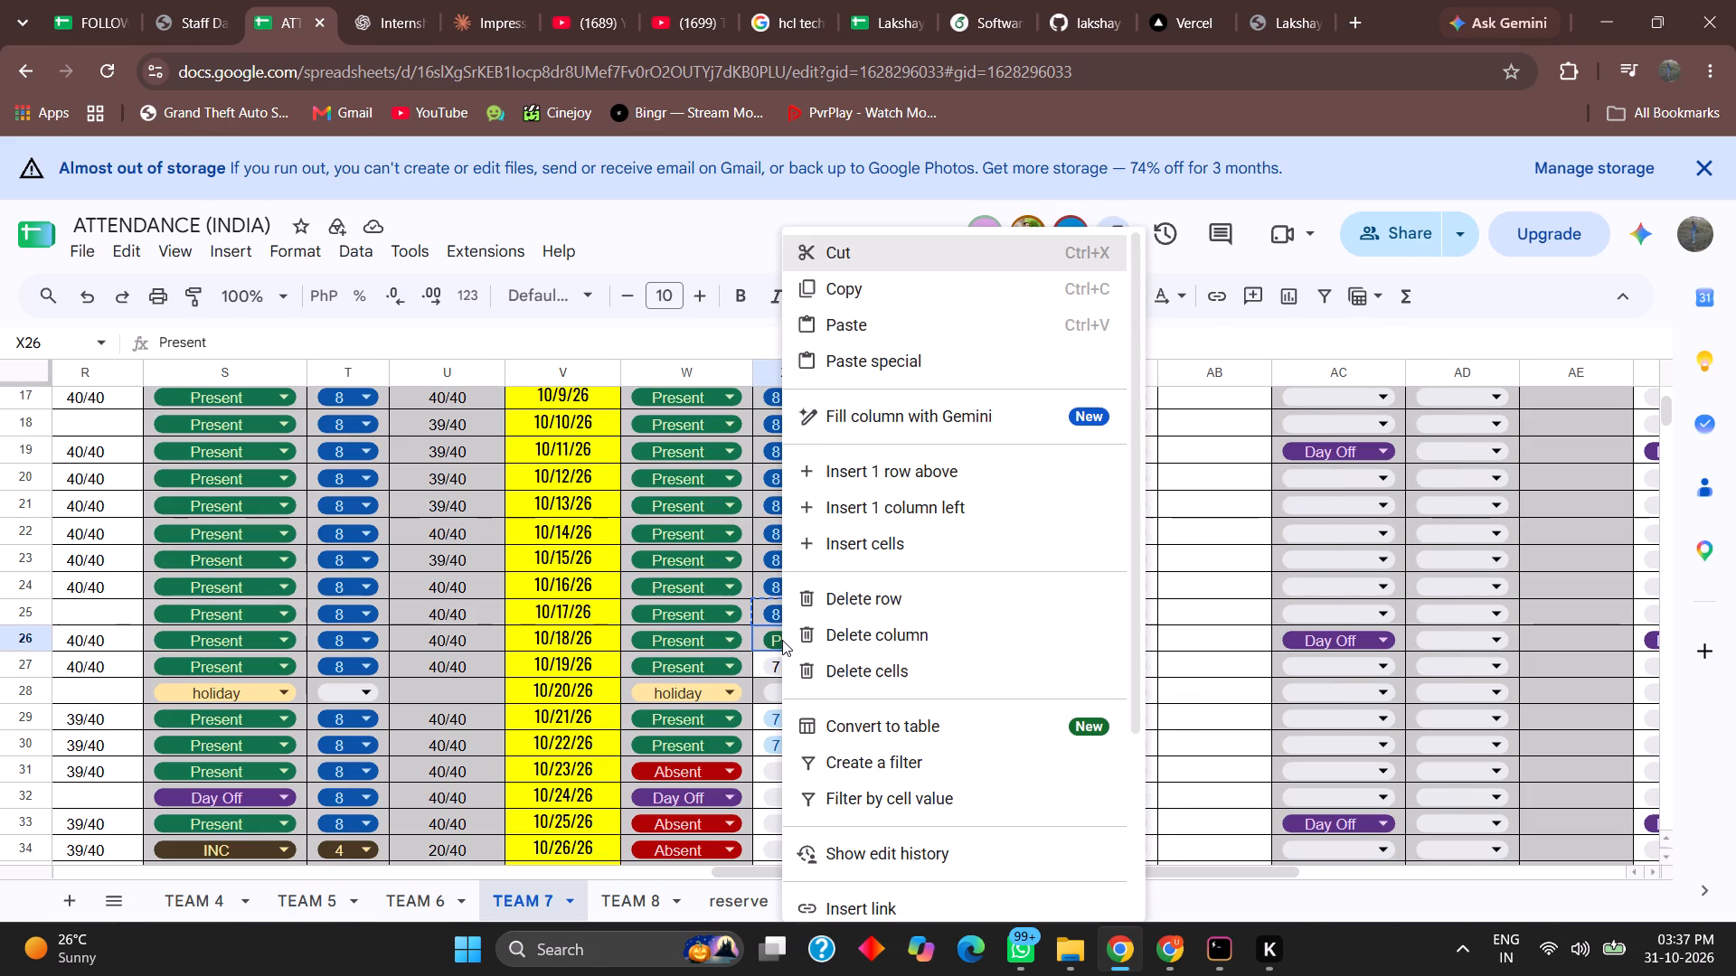
{"action": "left_click", "coordinate": [871, 356]}
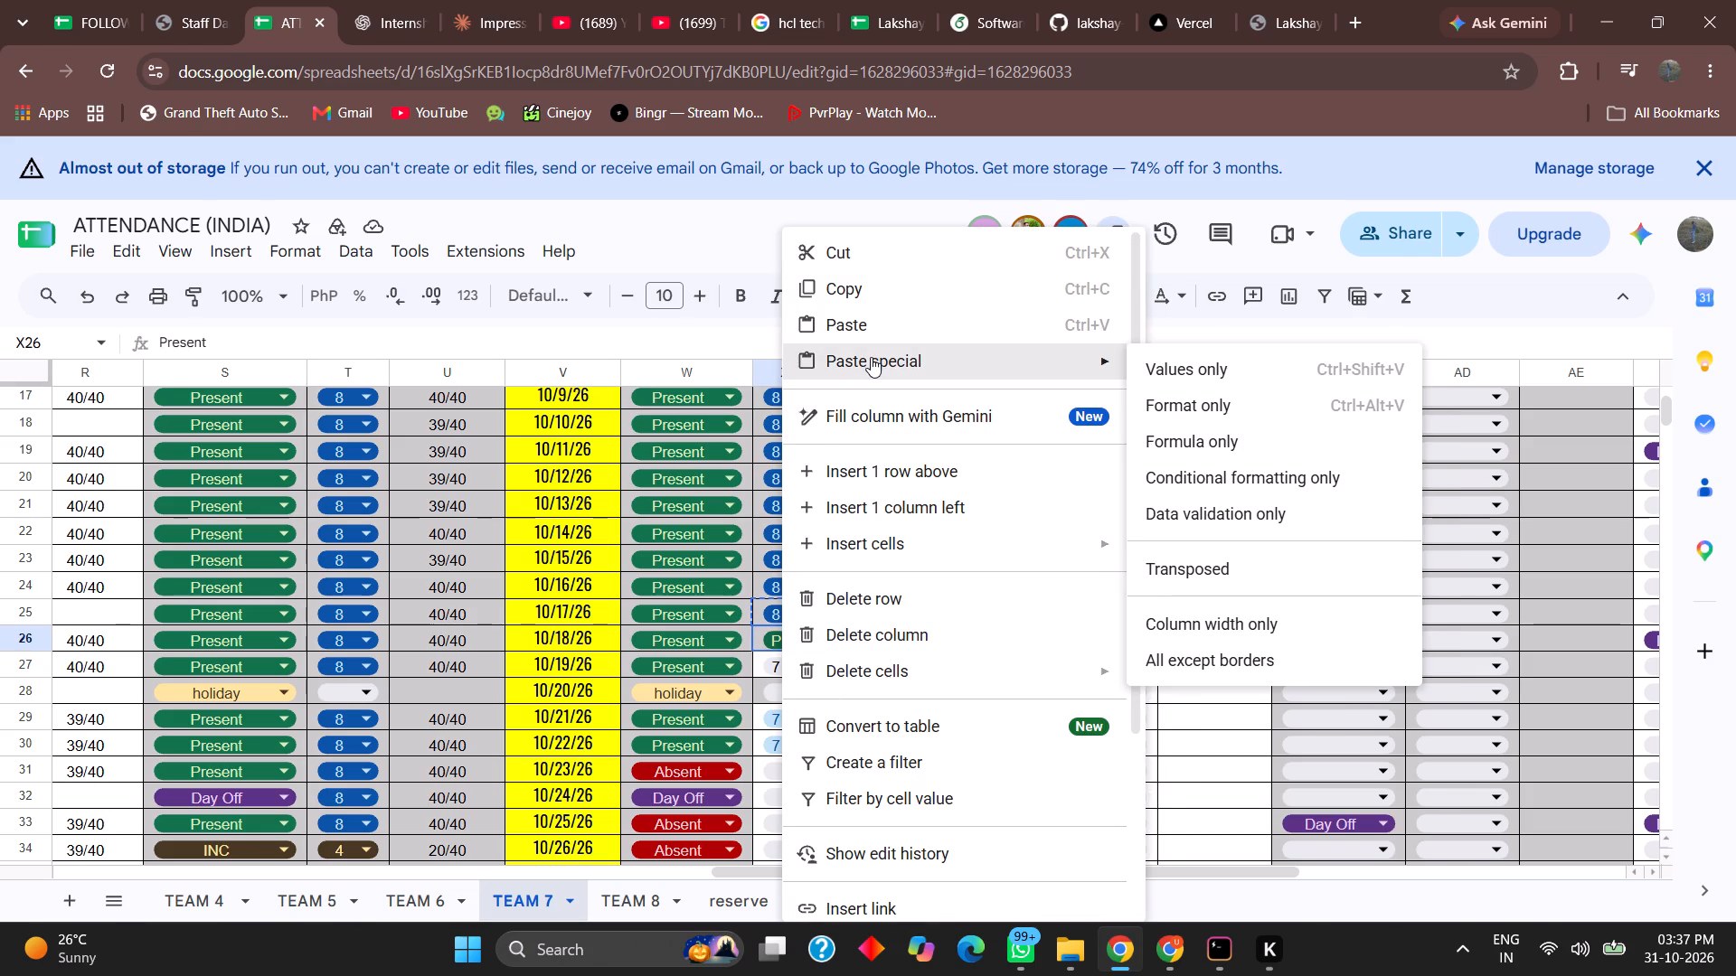
{"action": "left_click", "coordinate": [871, 322]}
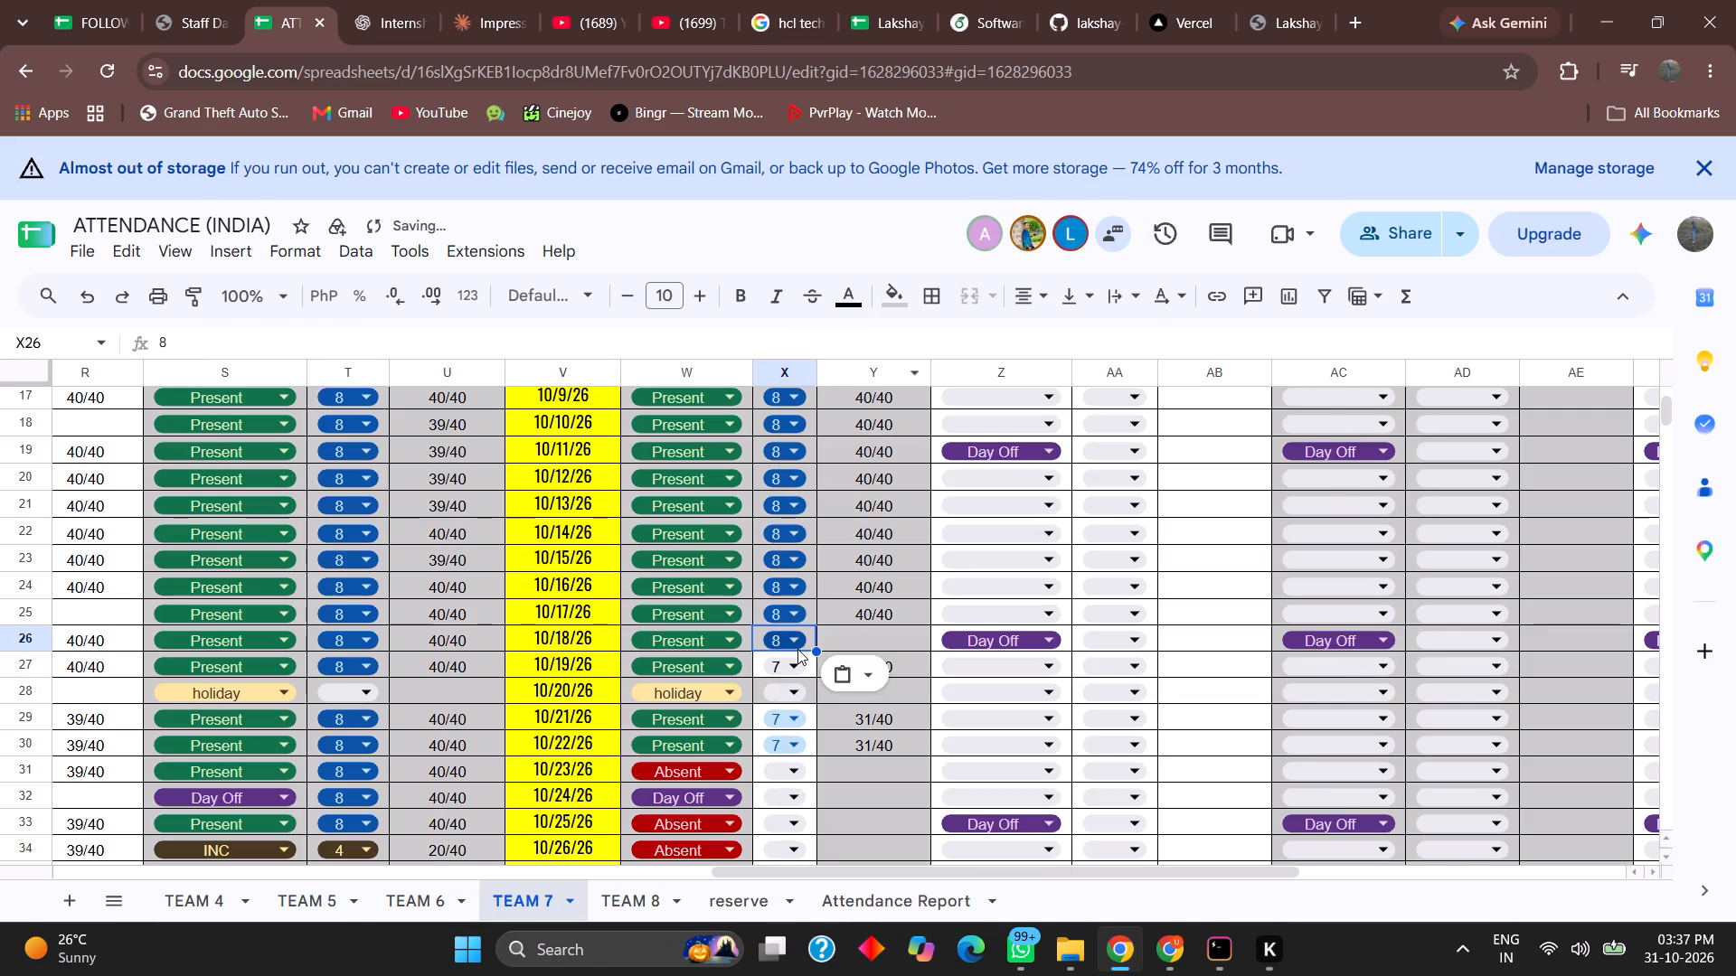
Set Umer's 10/18/26 hours to 7.25.
{"action": "left_click", "coordinate": [797, 643]}
{"action": "scroll", "coordinate": [790, 774], "scroll_direction": "down", "scroll_amount": 1}
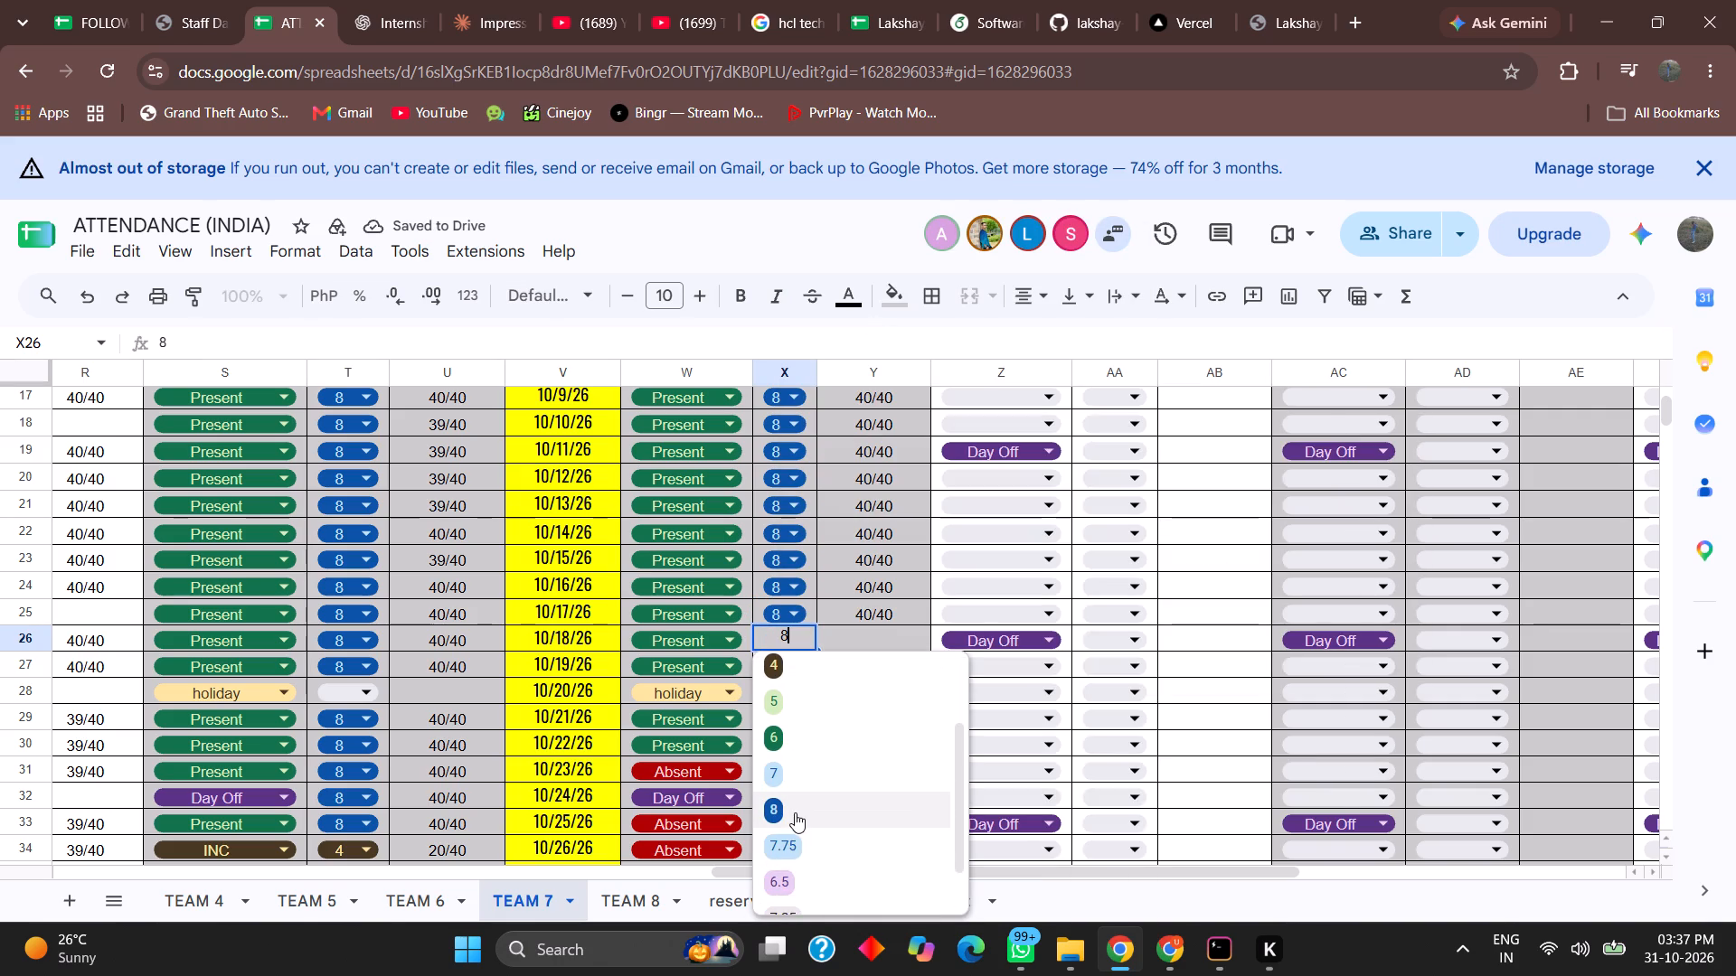
{"action": "scroll", "coordinate": [795, 812], "scroll_direction": "down", "scroll_amount": 1}
{"action": "left_click", "coordinate": [797, 854]}
Copy Umer's 33/40 account entry from 10/19/26 into the # of Accts cell for 10/18/26.
{"action": "left_click", "coordinate": [867, 635]}
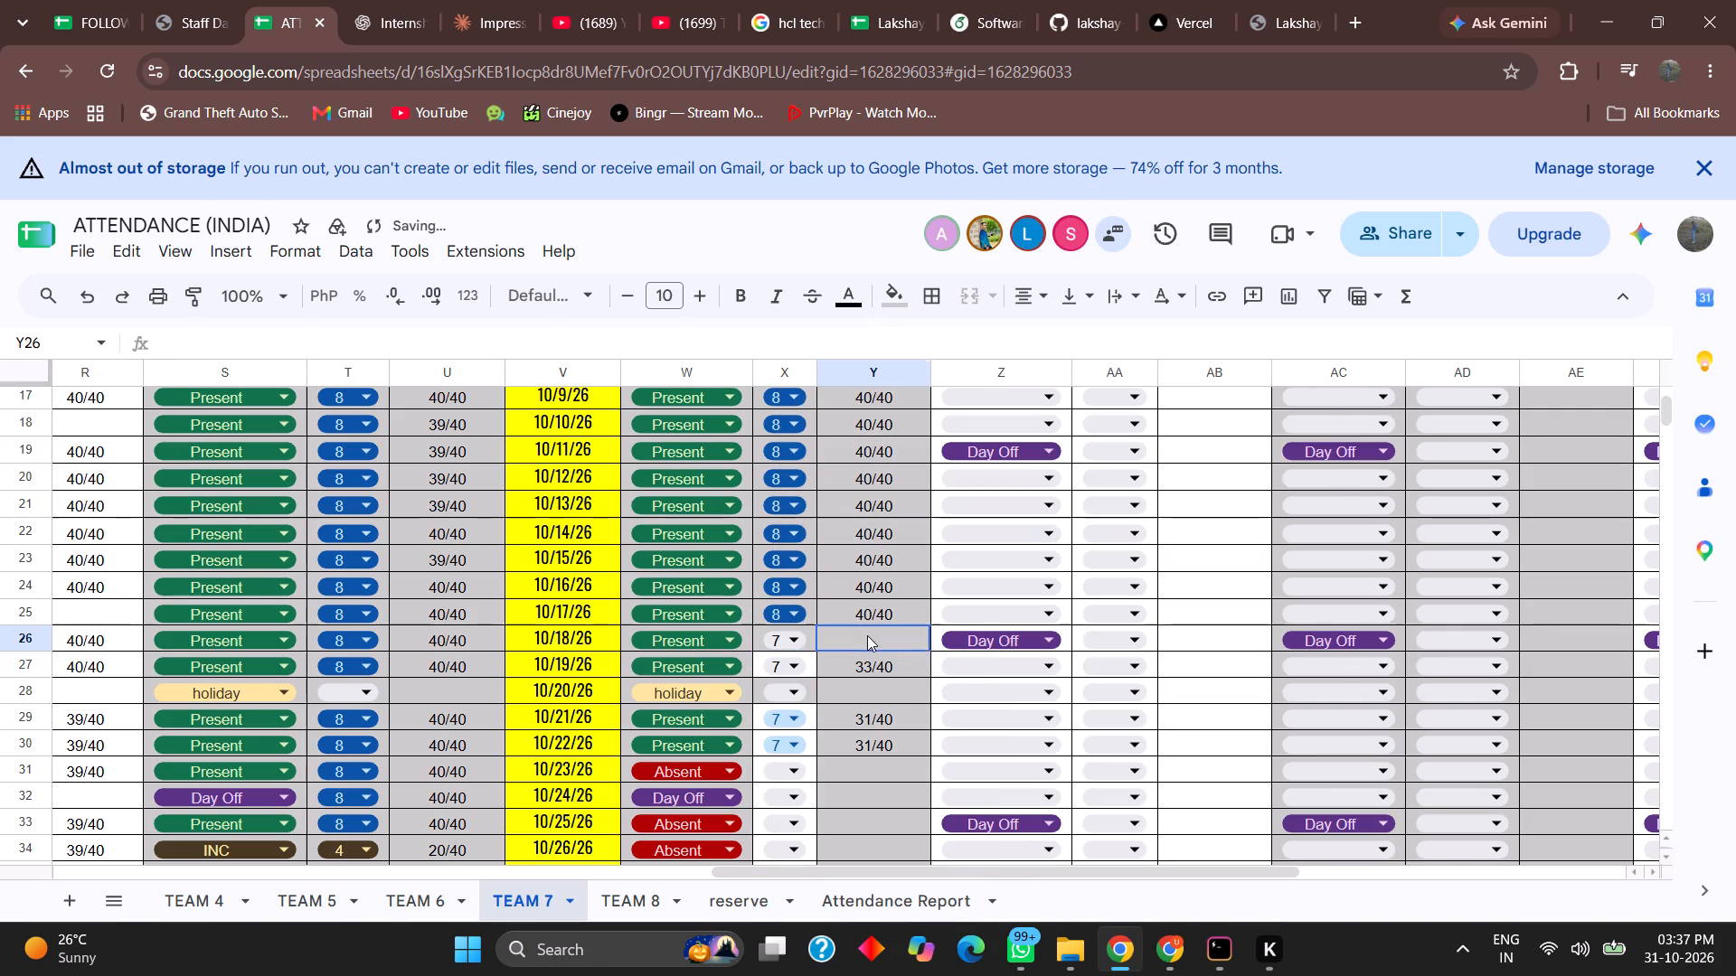
{"action": "triple_click", "coordinate": [875, 665]}
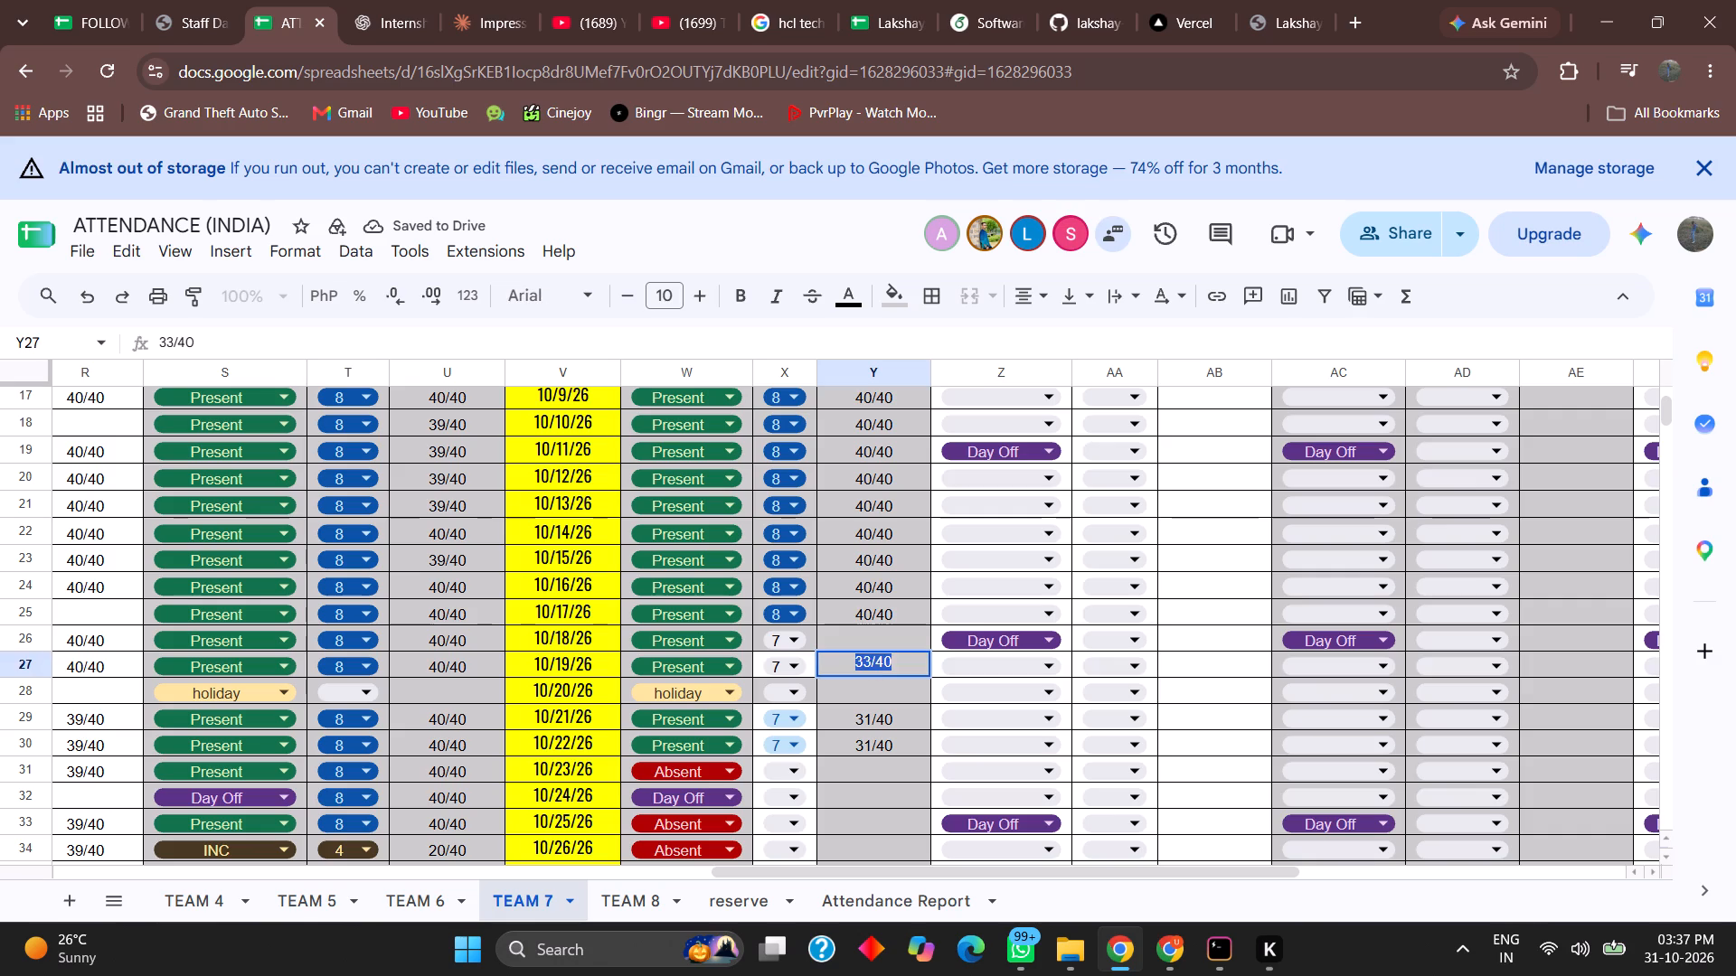
{"action": "key", "text": "ctrl+c"}
{"action": "left_click", "coordinate": [852, 636]}
{"action": "key", "text": "ctrl+v"}
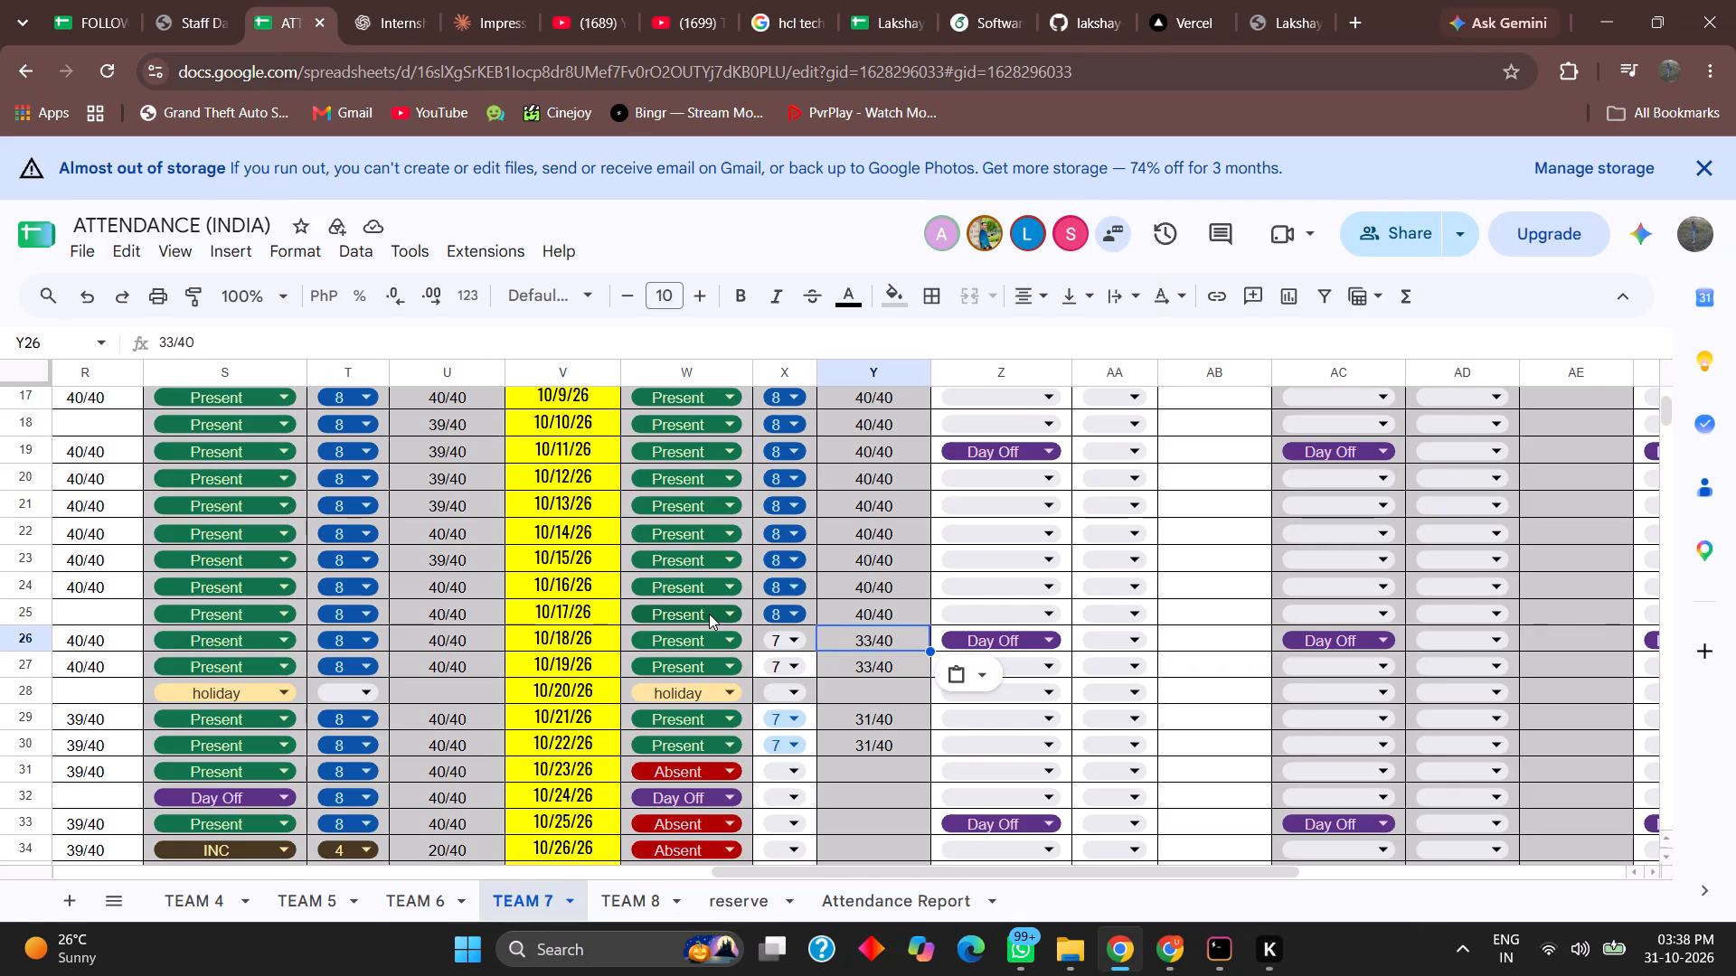
Change Umer's 10/17/26 attendance status to Day Off.
{"action": "left_click", "coordinate": [709, 614]}
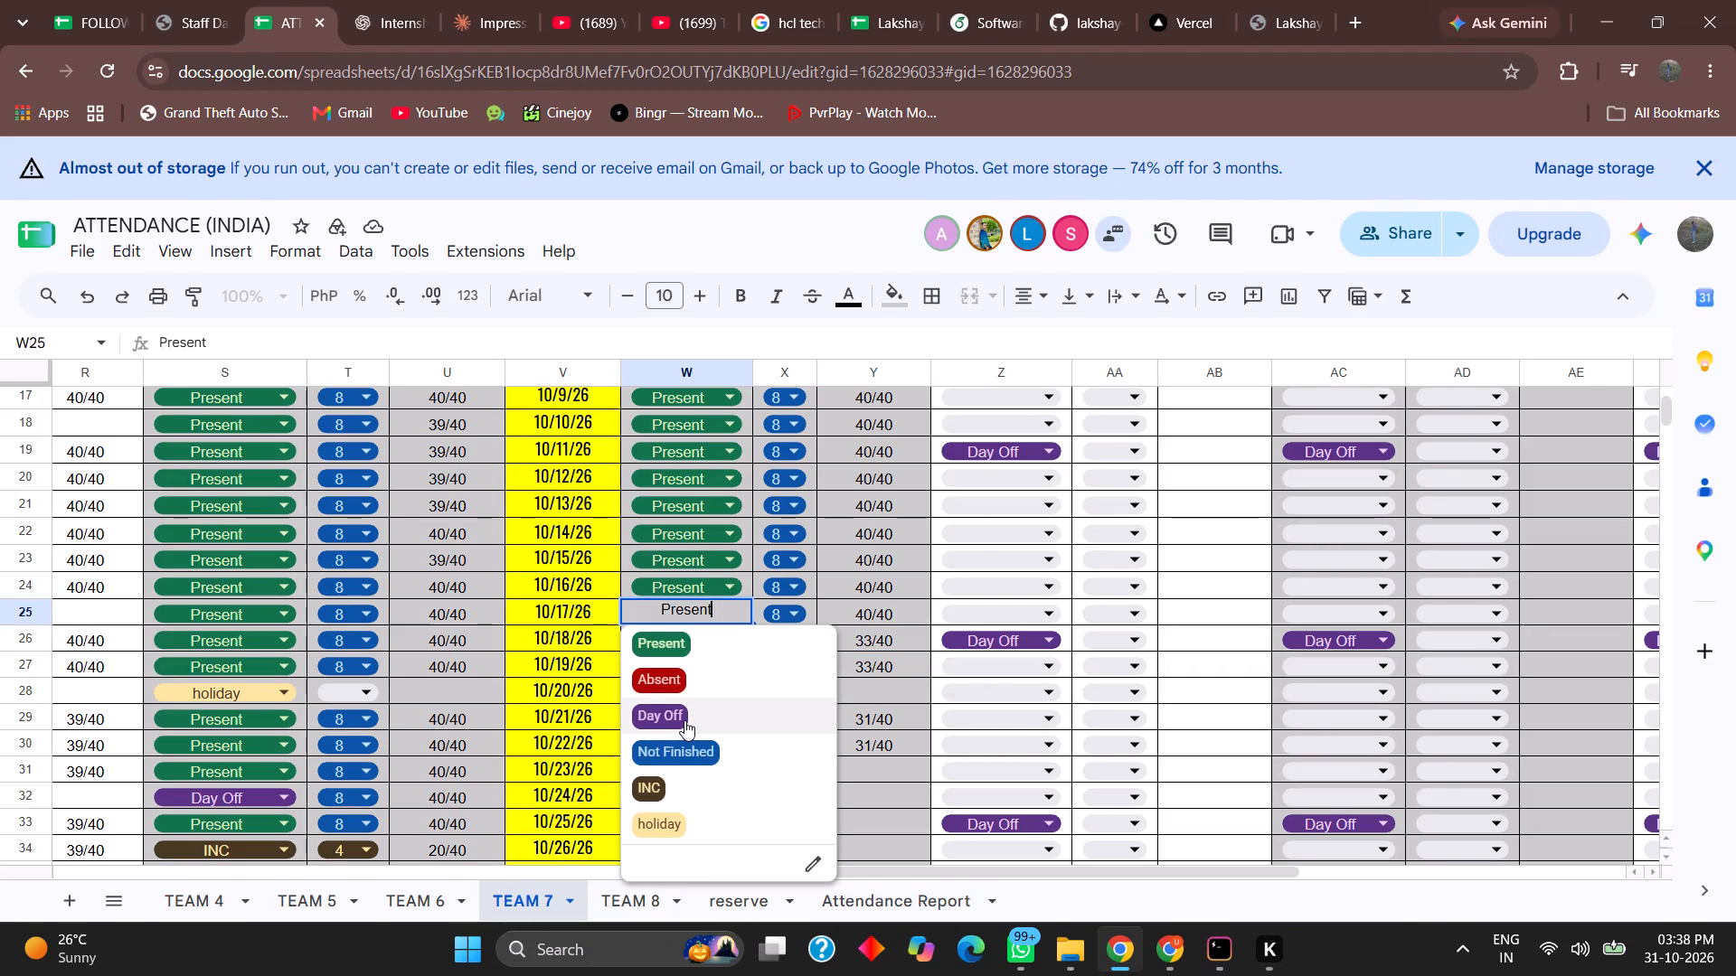
{"action": "left_click", "coordinate": [684, 720]}
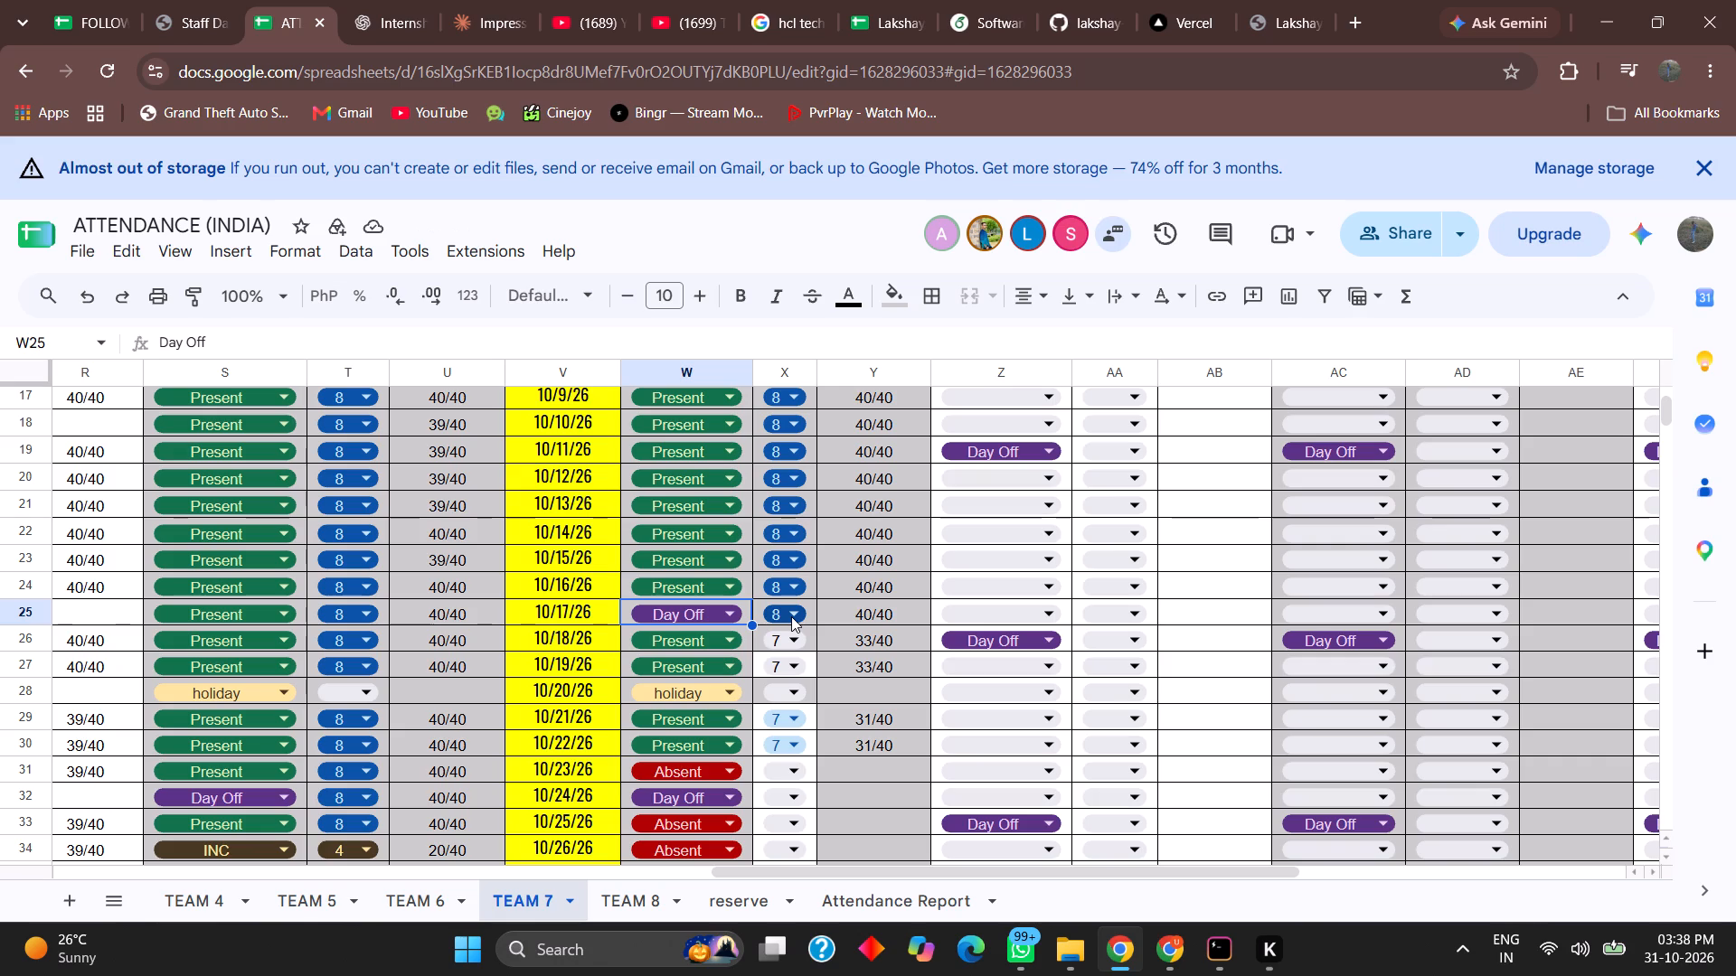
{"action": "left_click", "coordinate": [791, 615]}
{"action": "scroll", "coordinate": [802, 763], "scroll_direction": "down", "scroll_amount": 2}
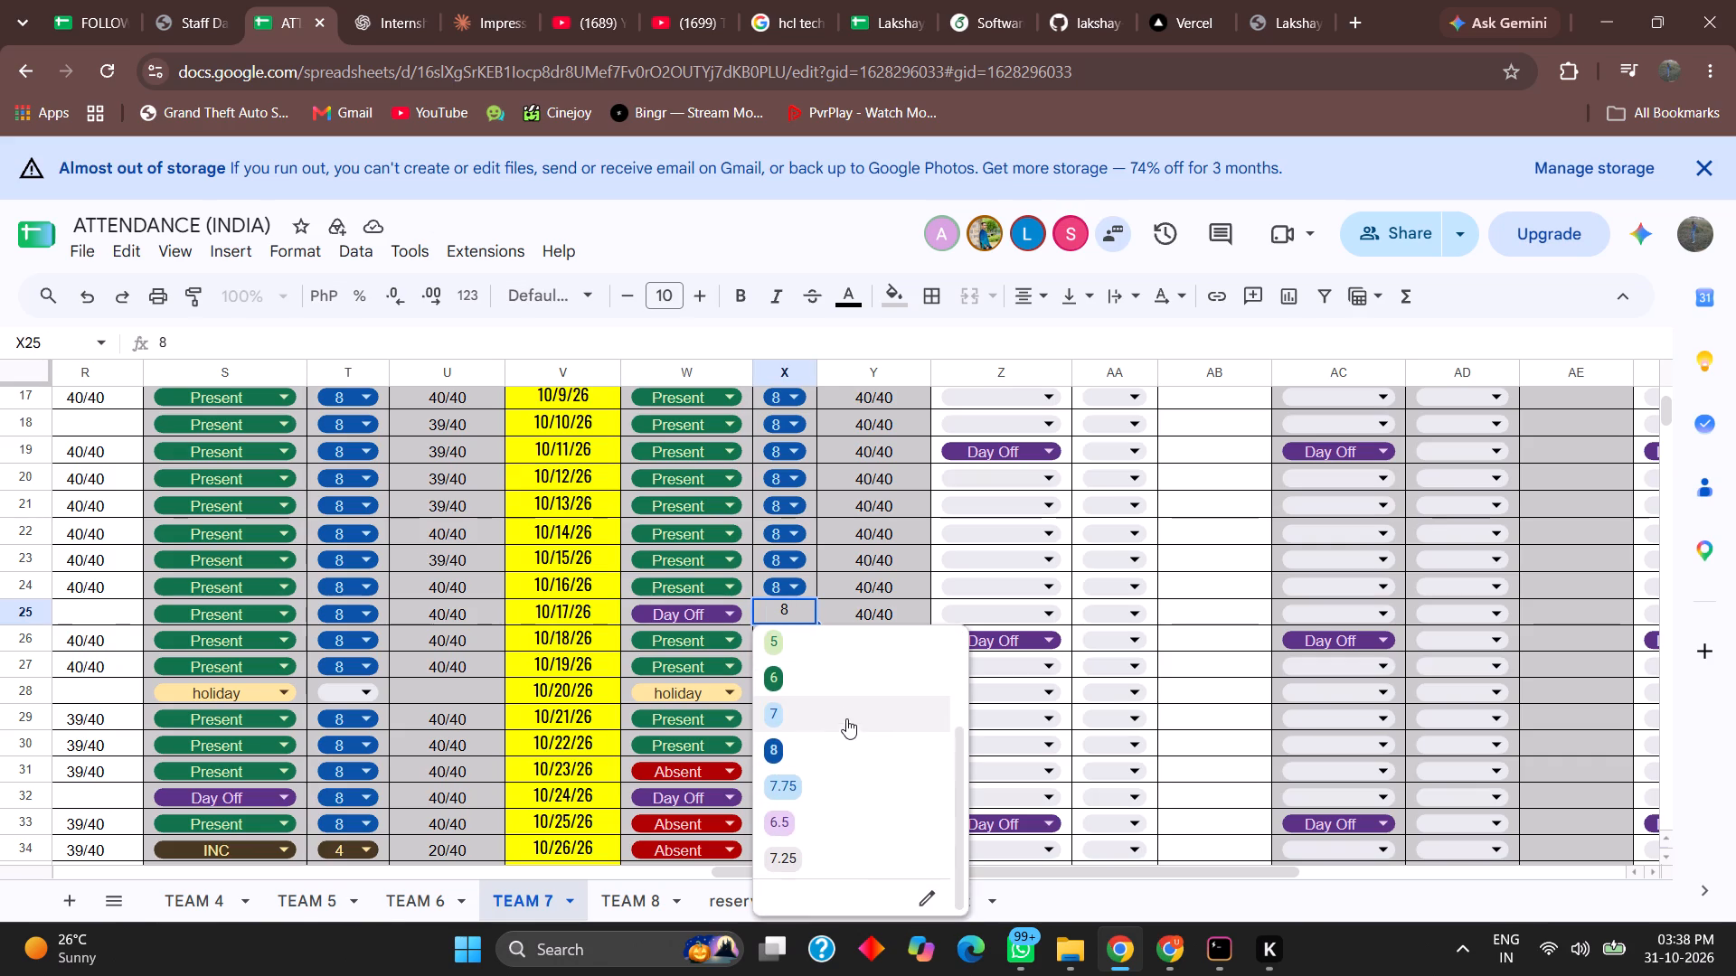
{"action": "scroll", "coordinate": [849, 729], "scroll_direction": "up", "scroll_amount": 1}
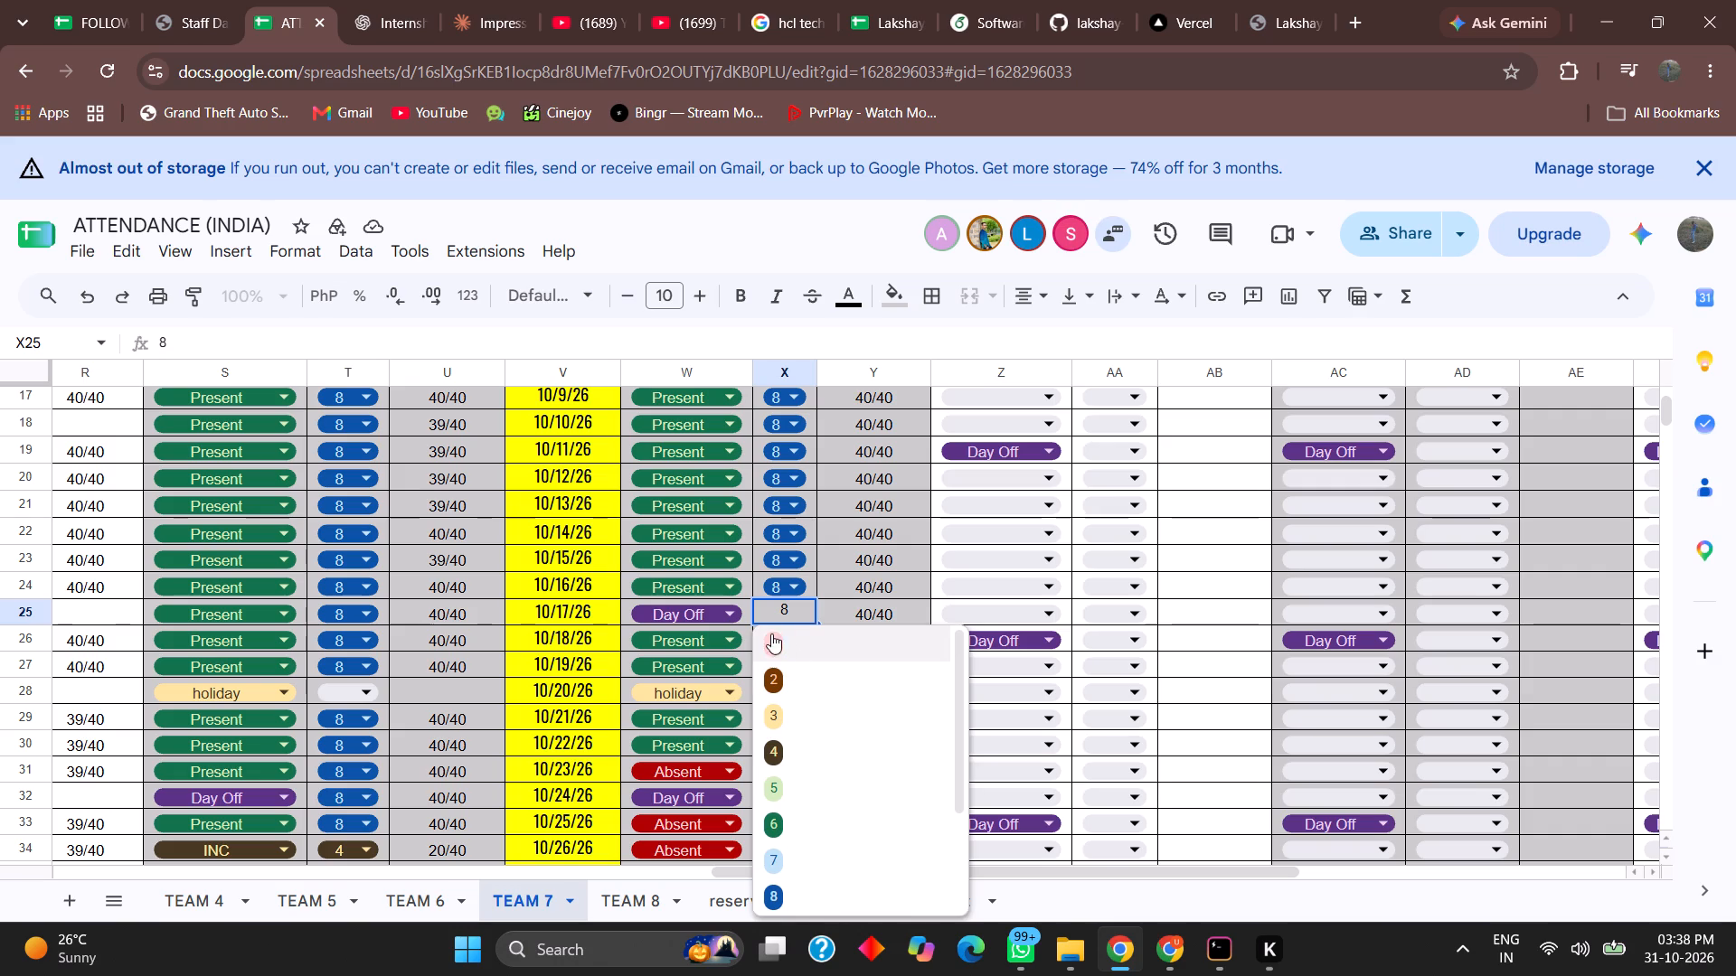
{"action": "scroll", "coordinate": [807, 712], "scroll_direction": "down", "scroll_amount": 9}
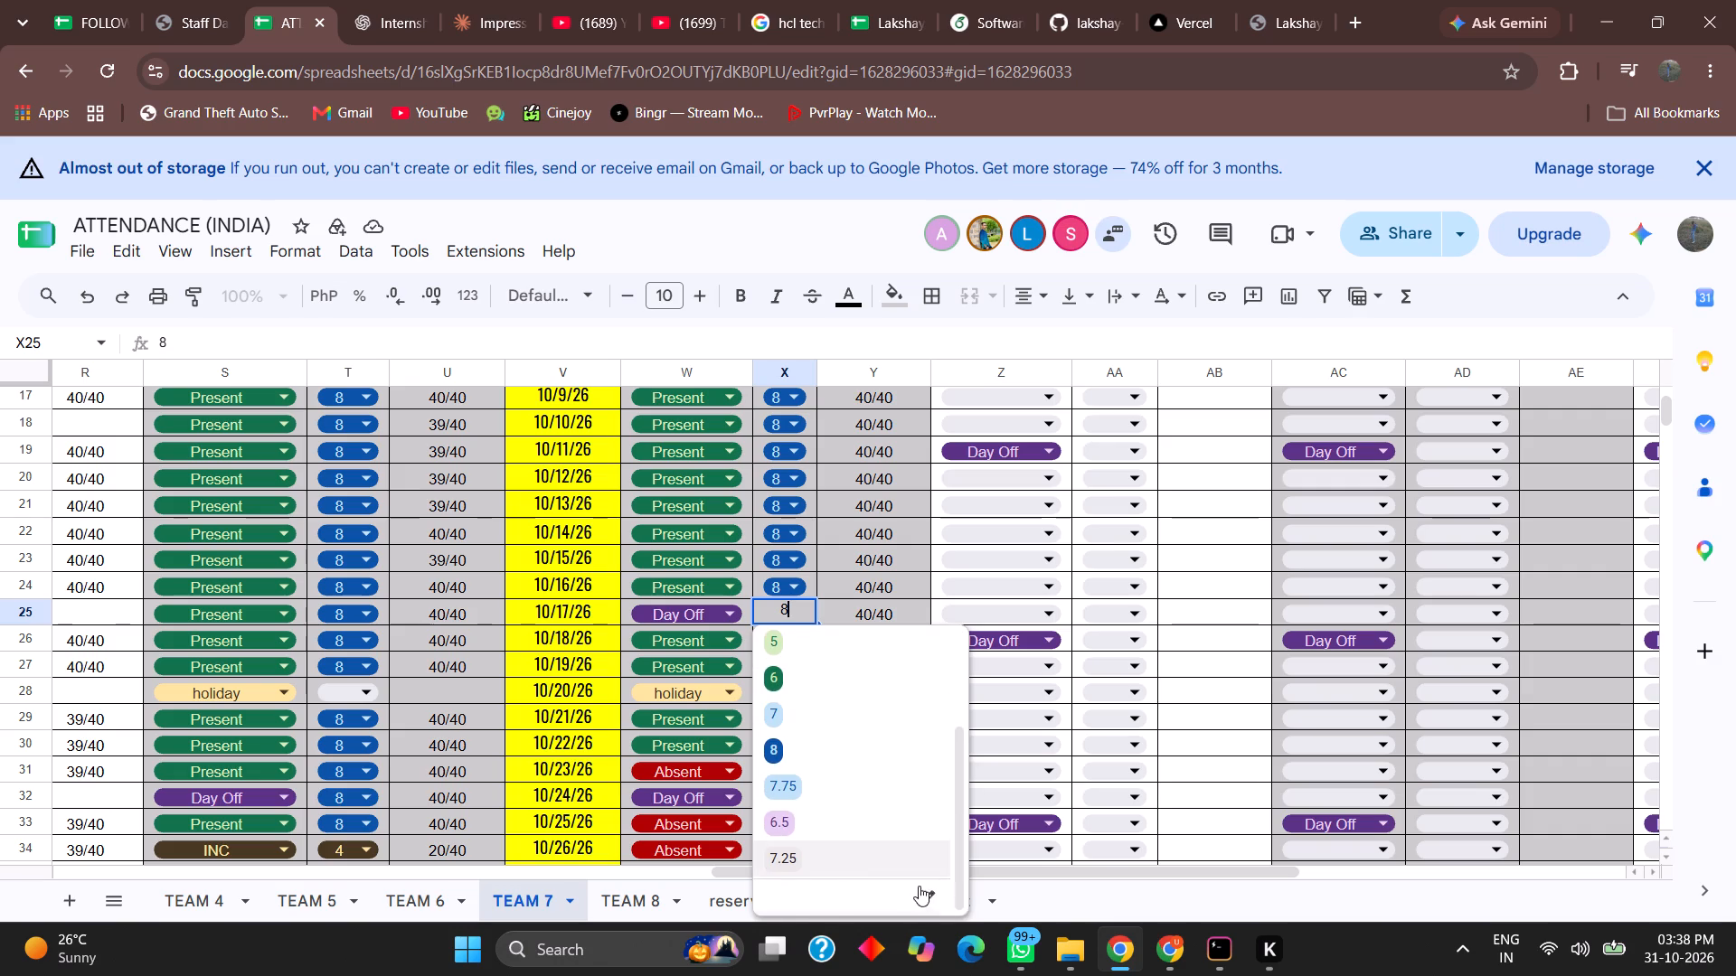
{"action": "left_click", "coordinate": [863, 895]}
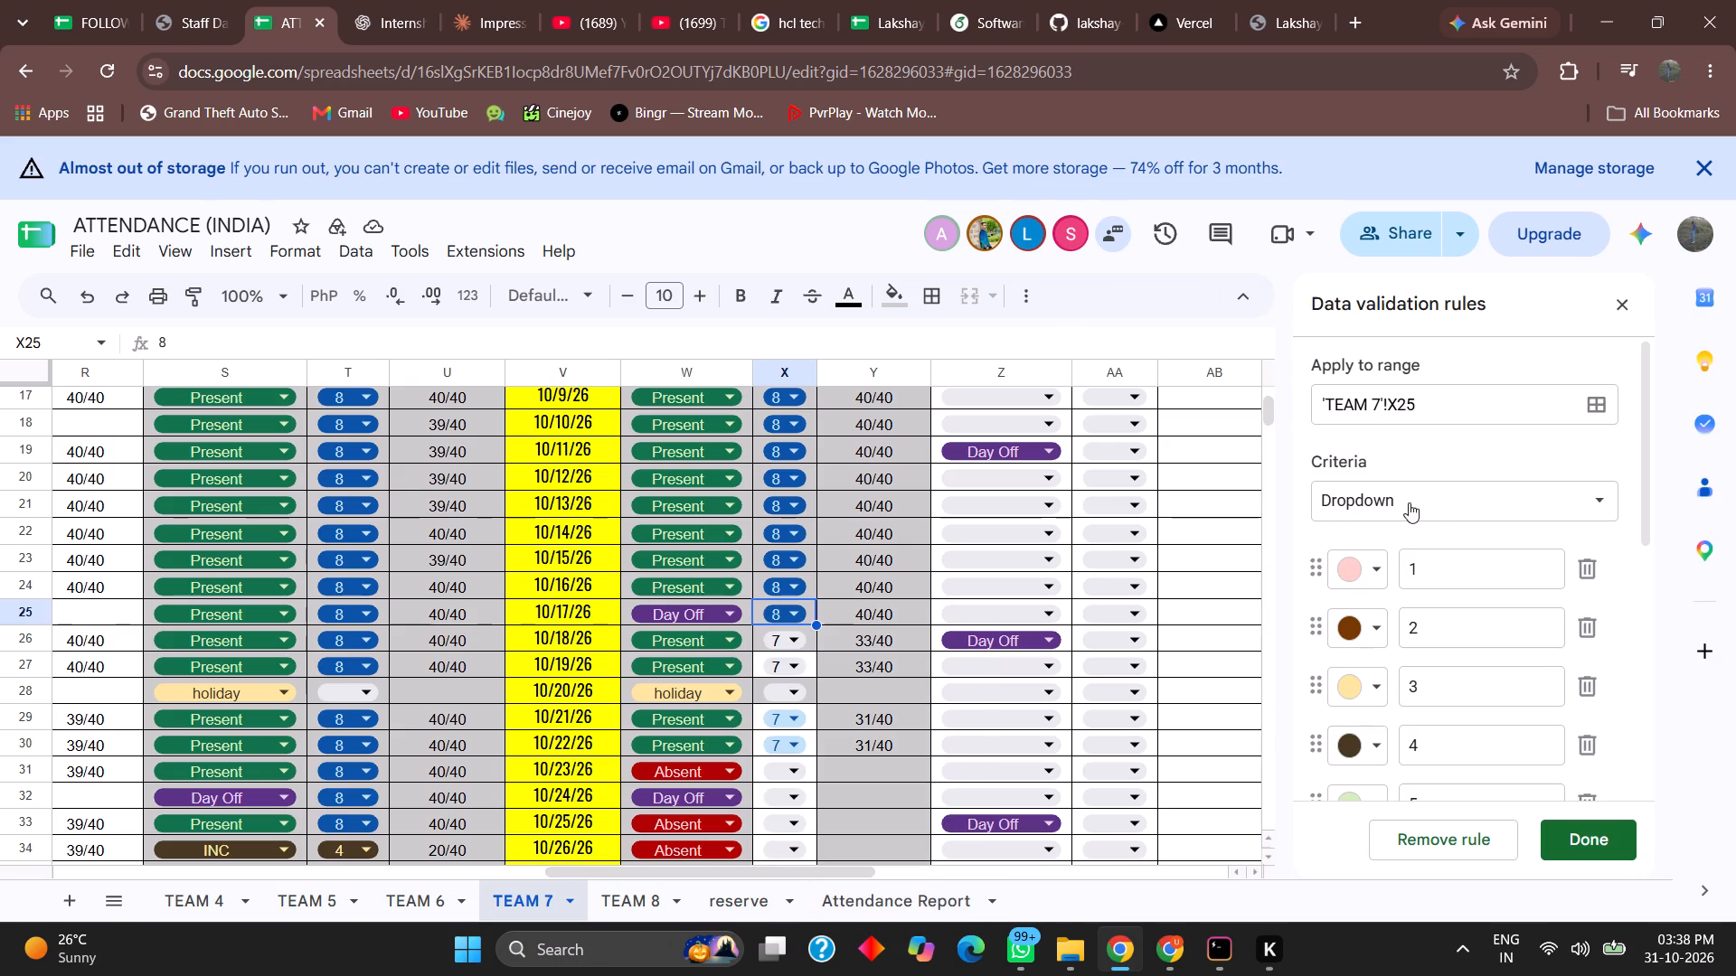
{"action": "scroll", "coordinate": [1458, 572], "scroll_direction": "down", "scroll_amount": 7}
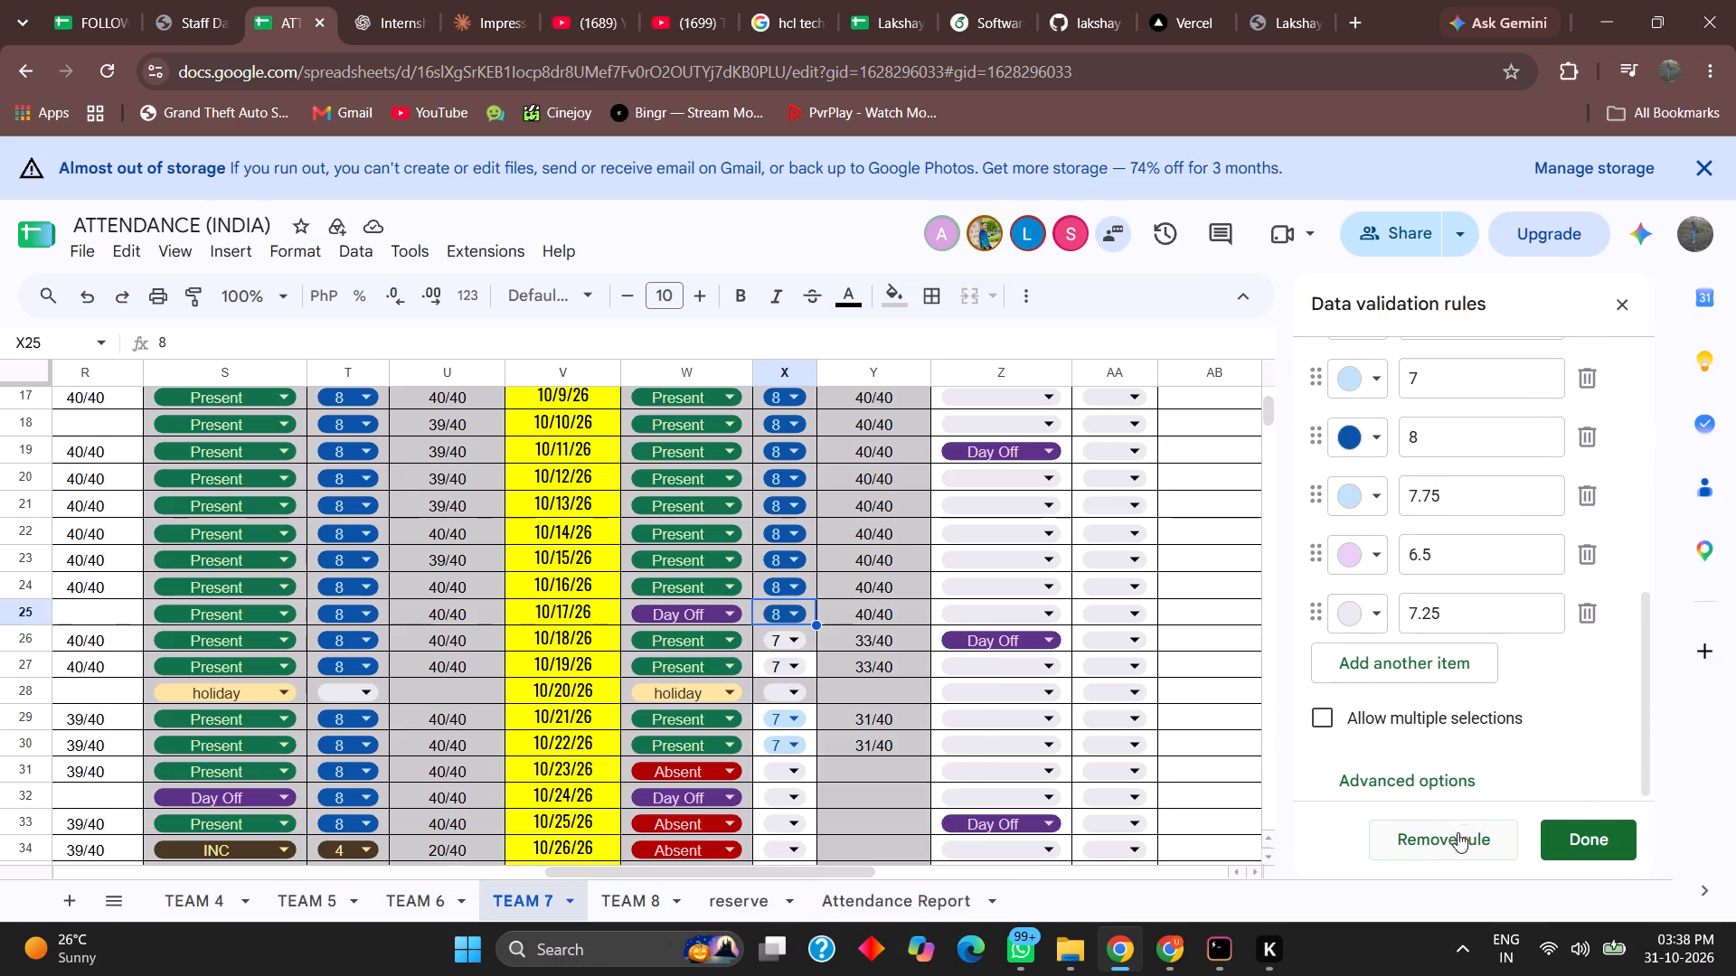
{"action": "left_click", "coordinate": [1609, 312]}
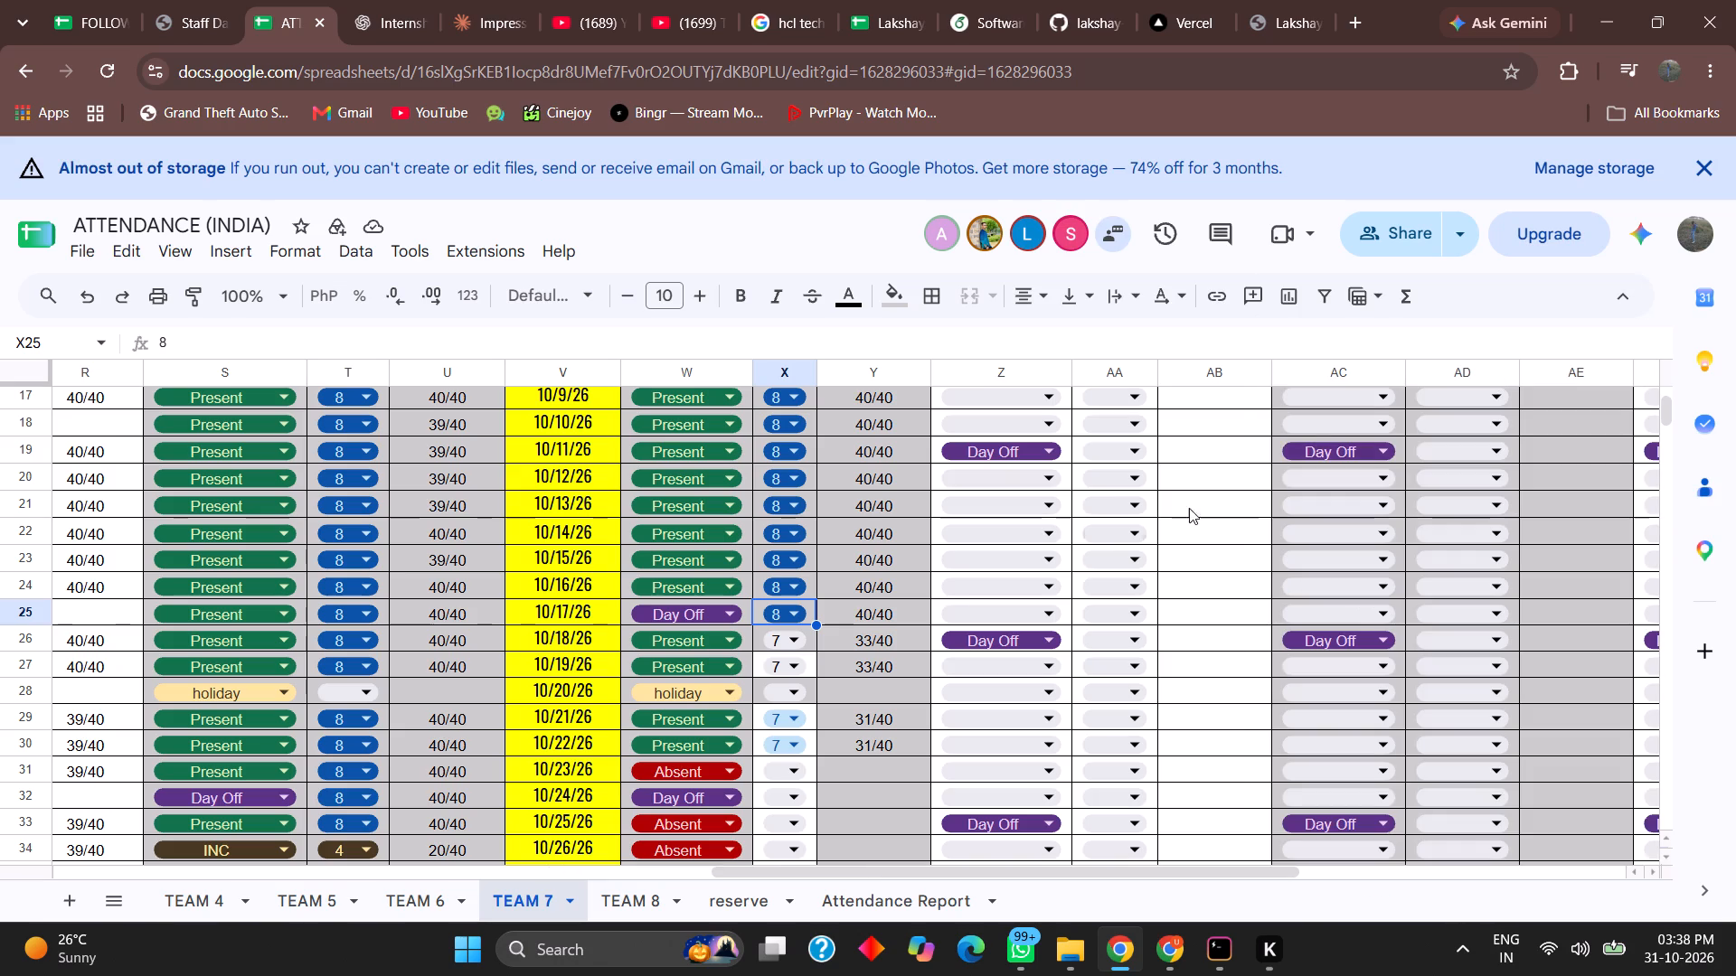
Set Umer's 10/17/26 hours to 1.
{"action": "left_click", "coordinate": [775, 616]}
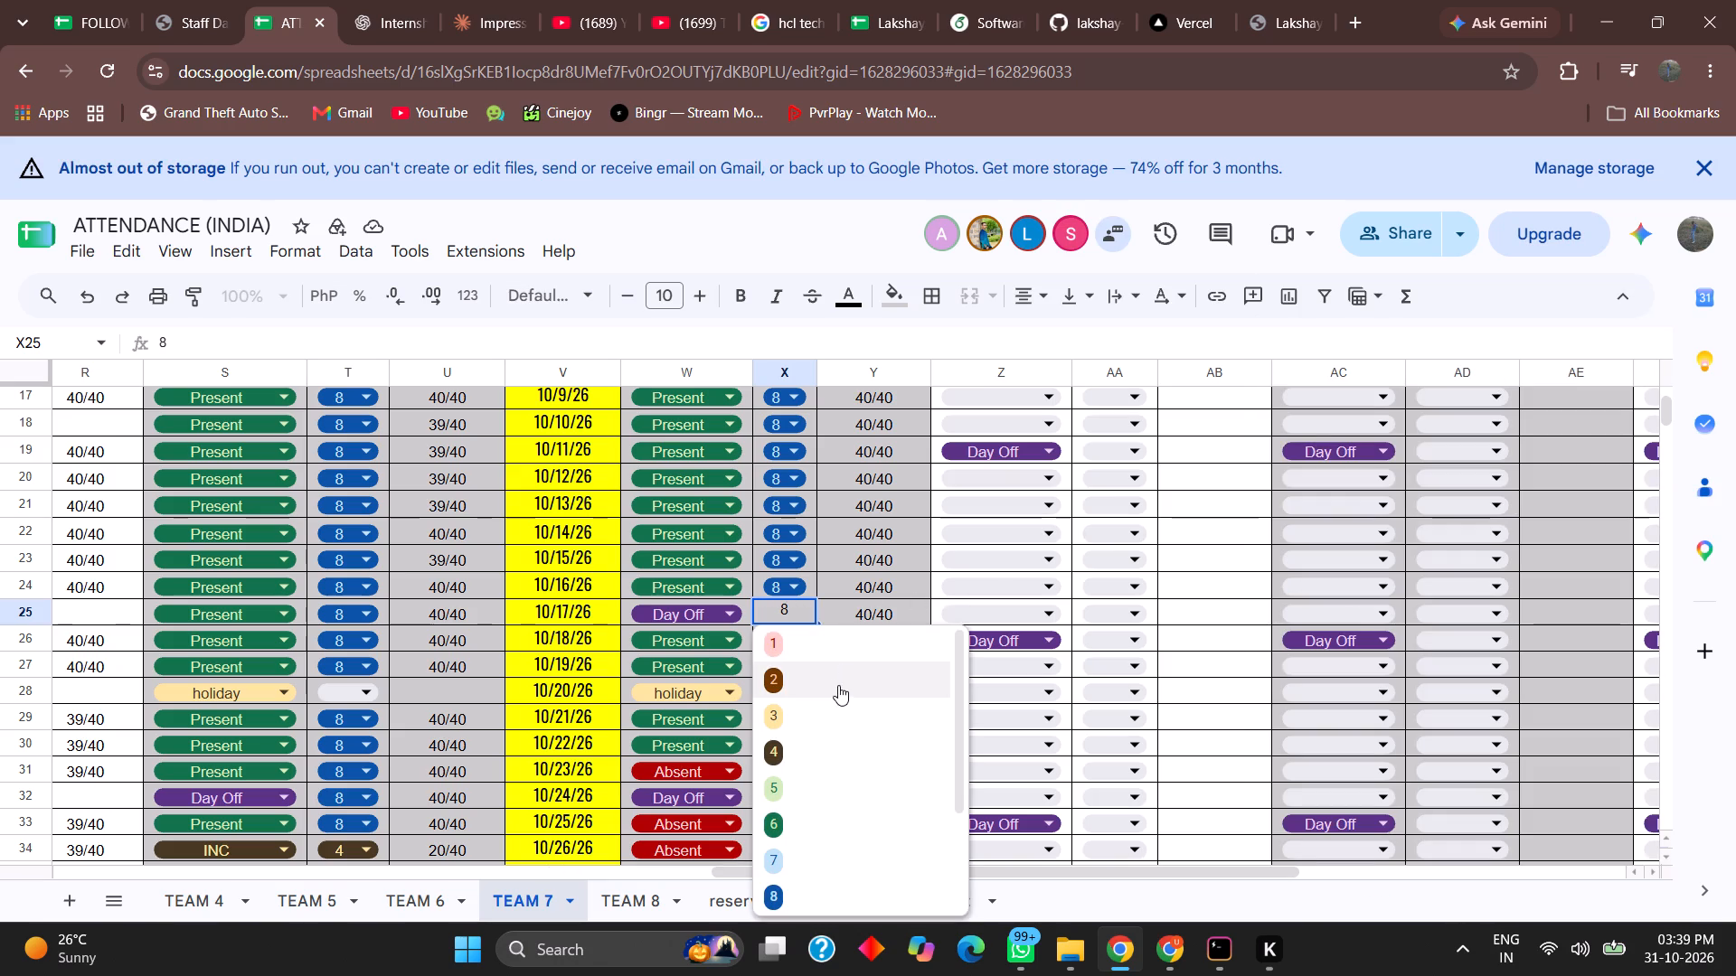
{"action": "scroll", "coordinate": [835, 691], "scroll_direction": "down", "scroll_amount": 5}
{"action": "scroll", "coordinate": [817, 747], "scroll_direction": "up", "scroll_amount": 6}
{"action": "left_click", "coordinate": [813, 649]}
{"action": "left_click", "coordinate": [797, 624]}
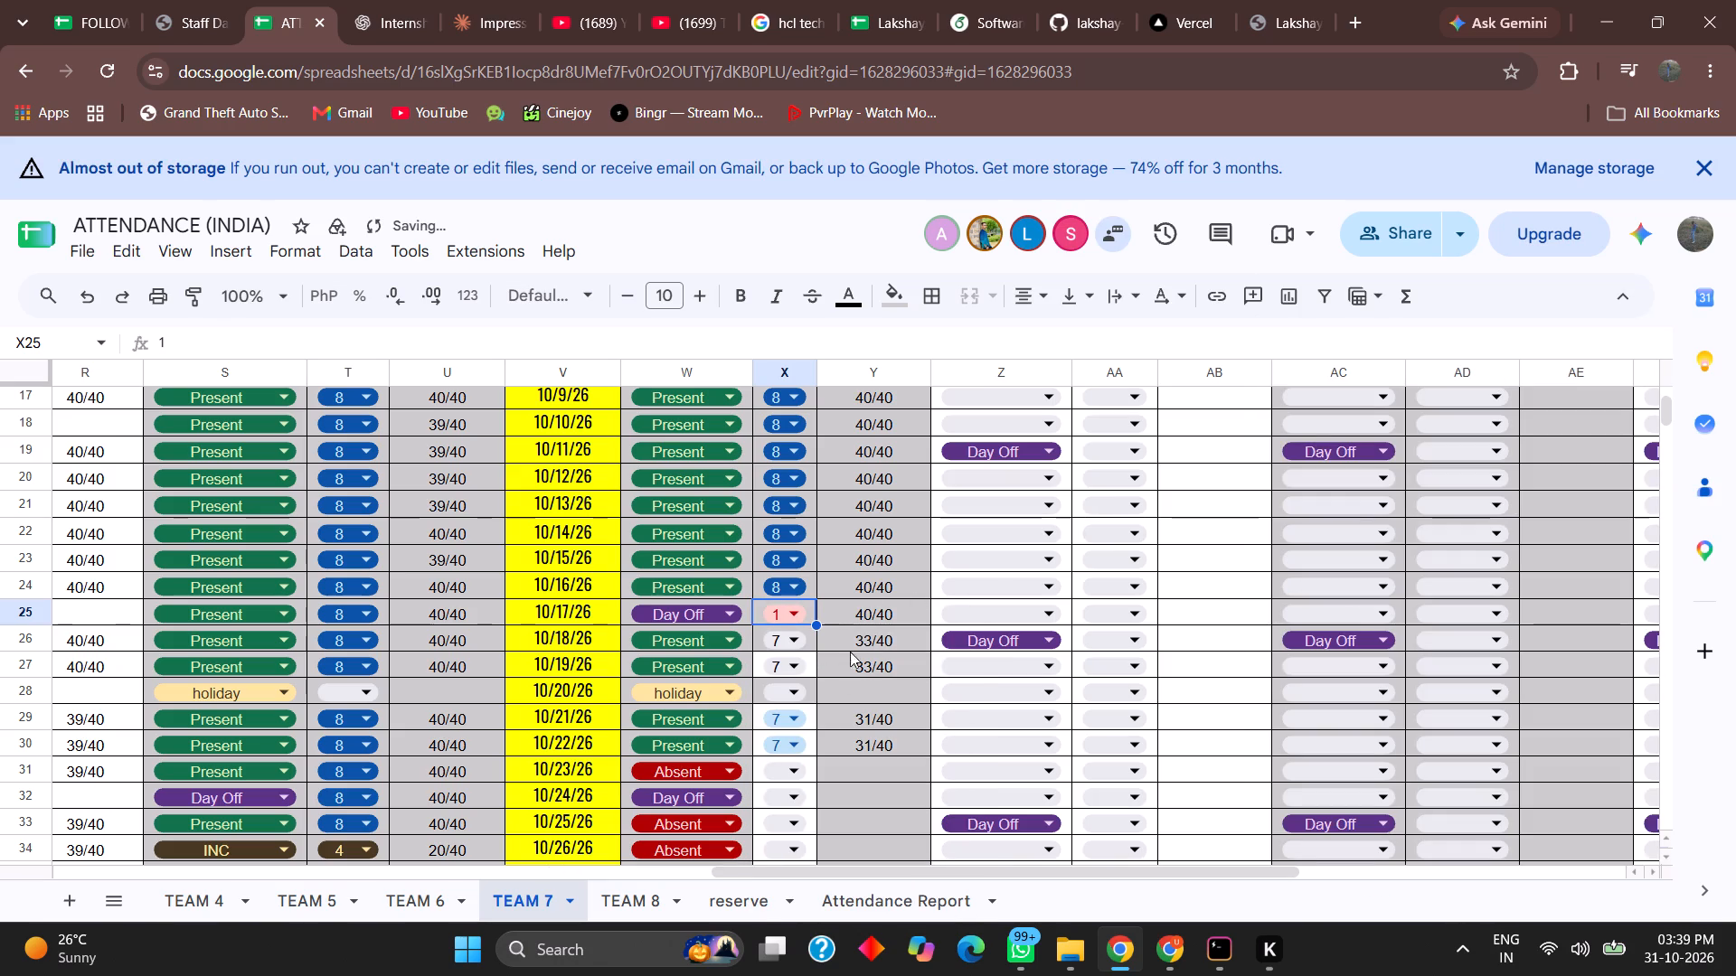
Add a 0 option to the hours dropdown of Umer's 10/17/26 cell and apply it to all matching dropdowns.
{"action": "left_click", "coordinate": [796, 621]}
{"action": "scroll", "coordinate": [883, 829], "scroll_direction": "down", "scroll_amount": 4}
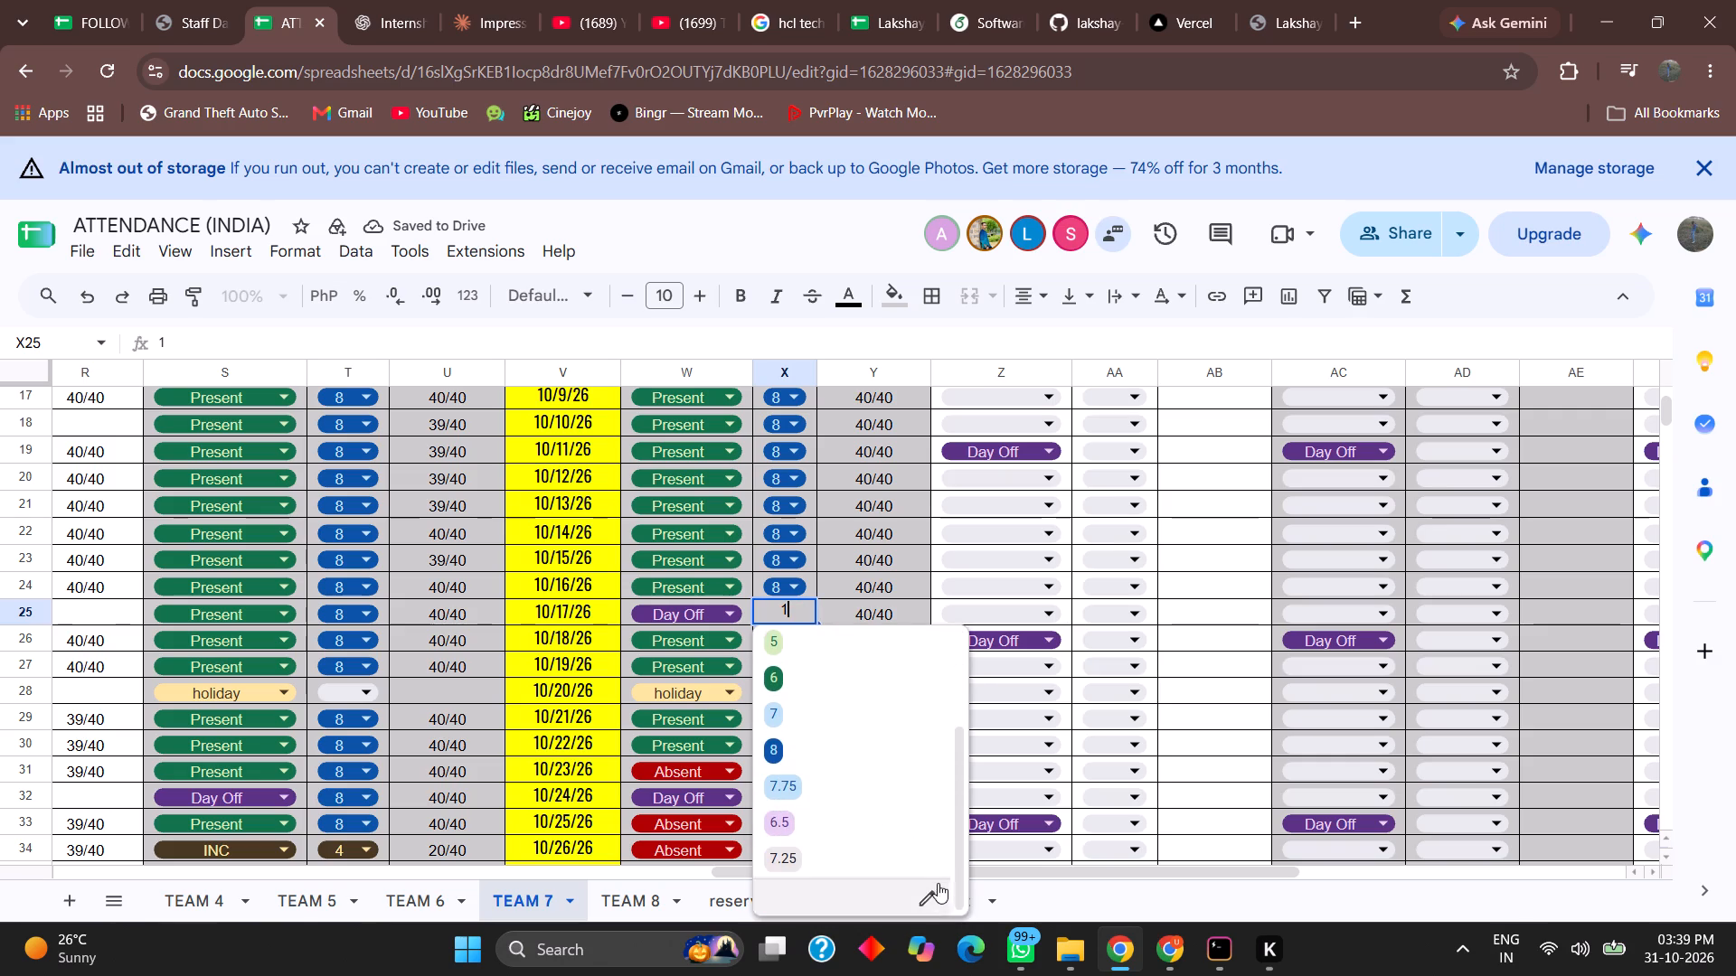
{"action": "left_click", "coordinate": [939, 887]}
{"action": "scroll", "coordinate": [1415, 595], "scroll_direction": "down", "scroll_amount": 8}
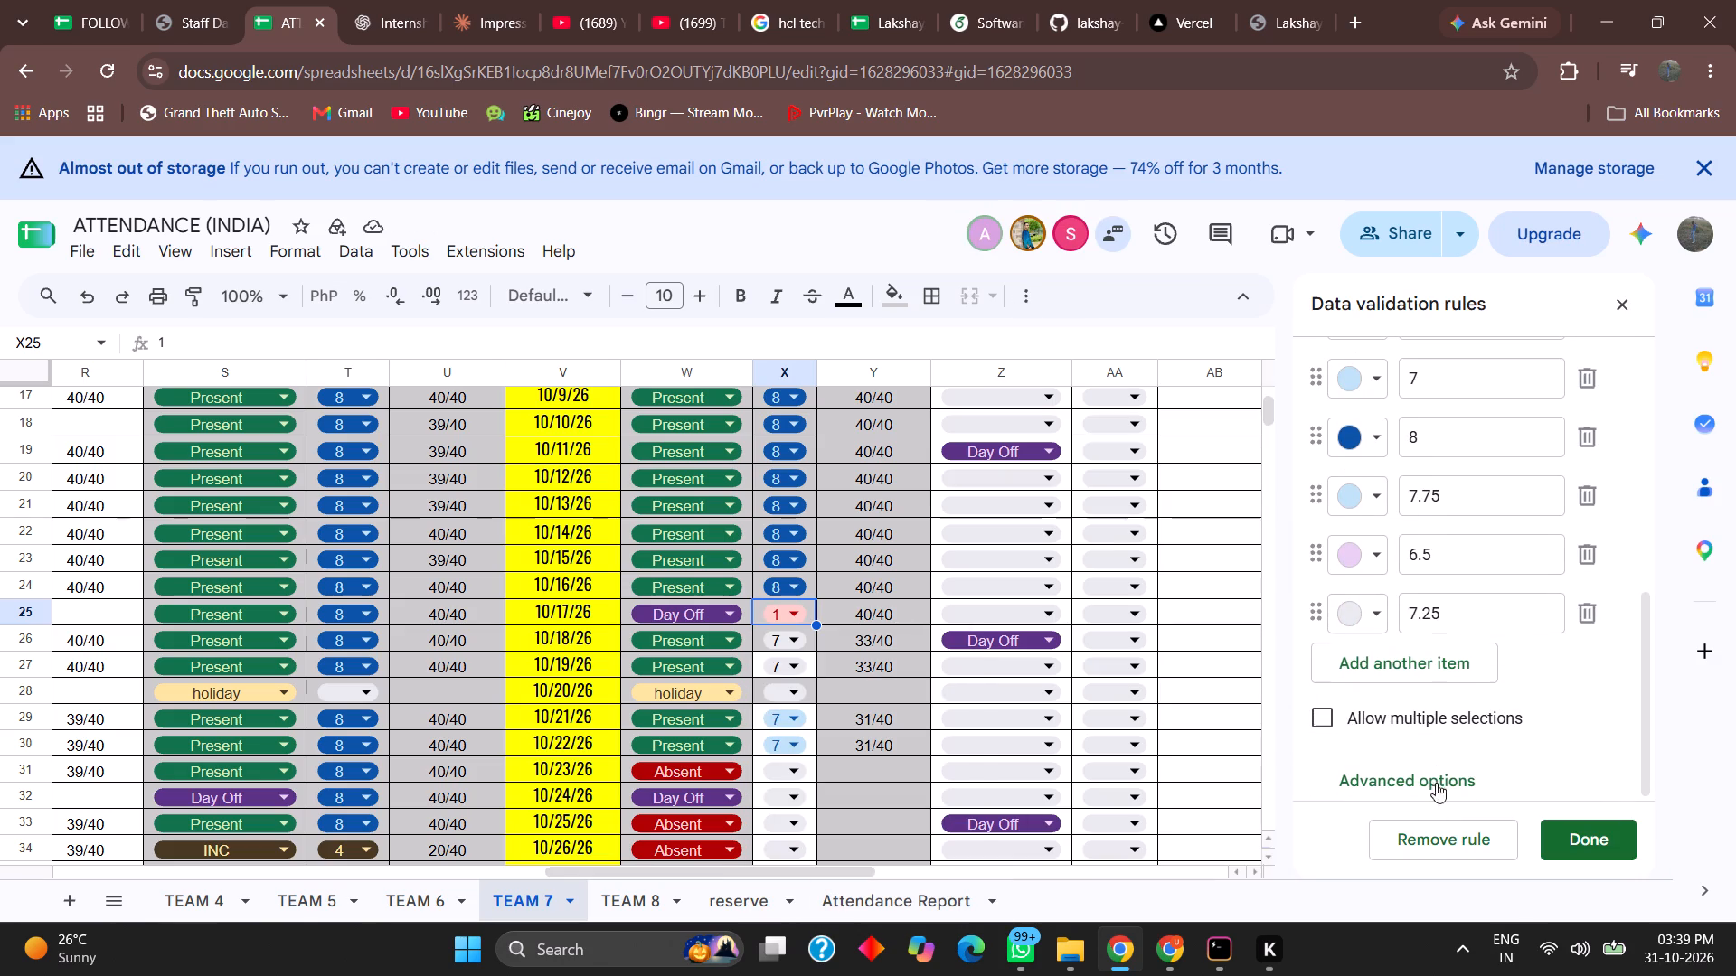
{"action": "left_click", "coordinate": [1361, 667]}
{"action": "left_click", "coordinate": [1452, 658]}
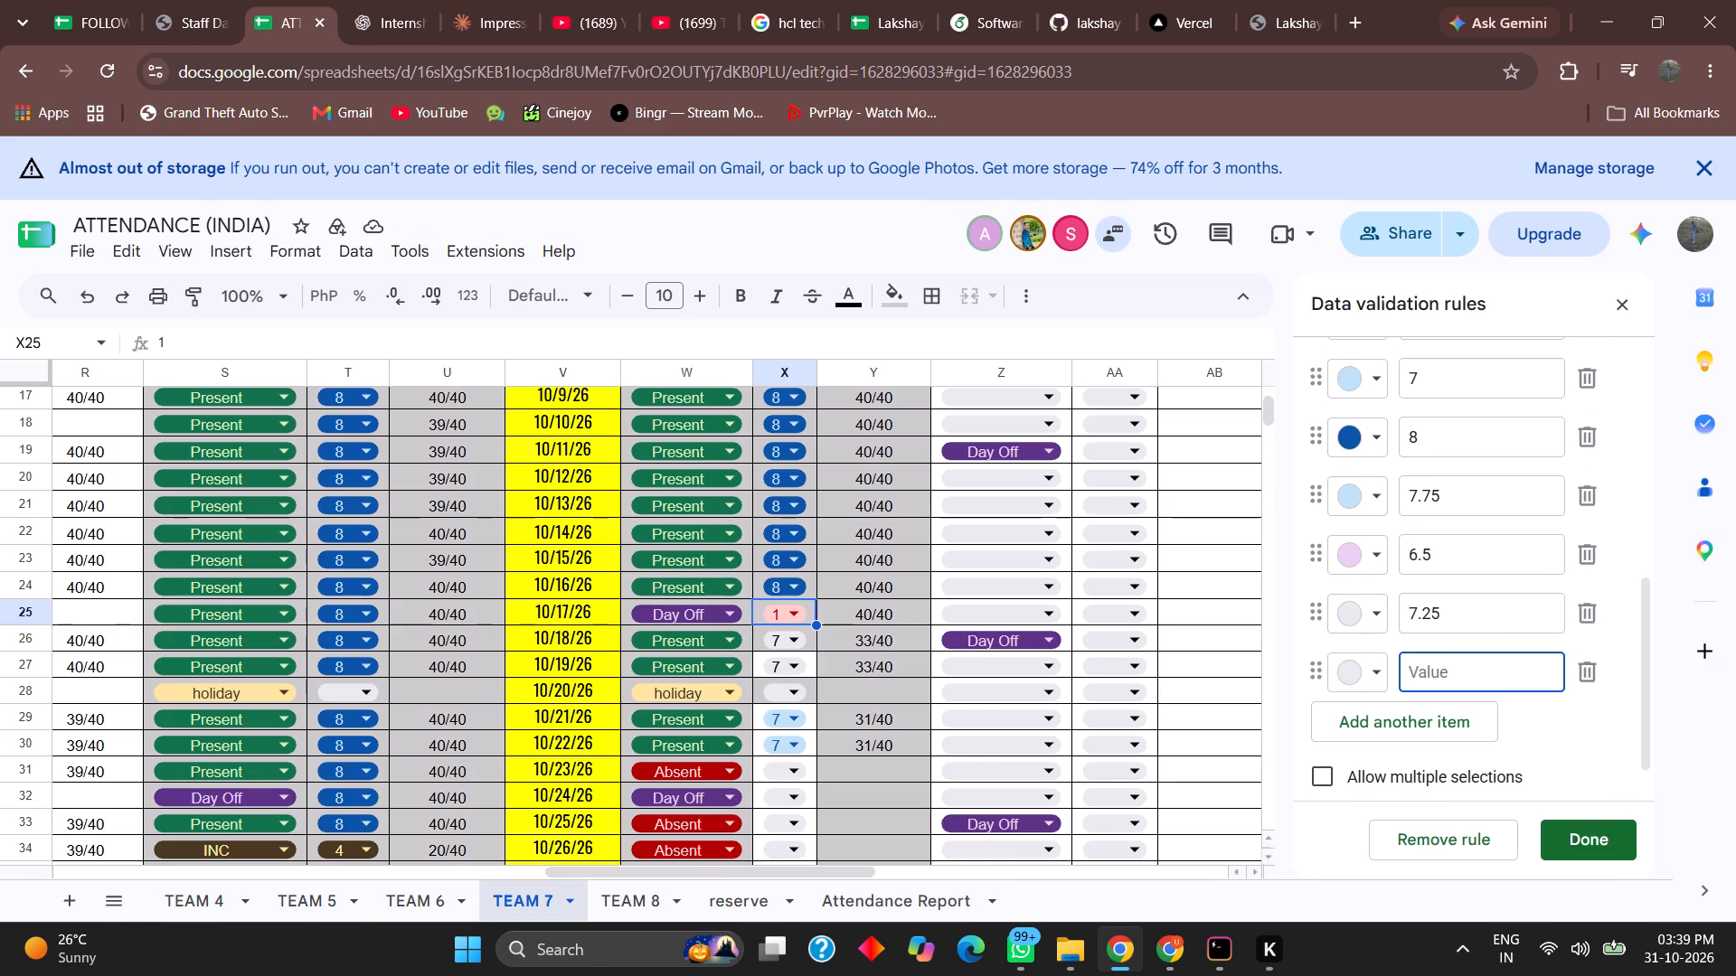
{"action": "key", "text": "0"}
{"action": "left_click", "coordinate": [1577, 830]}
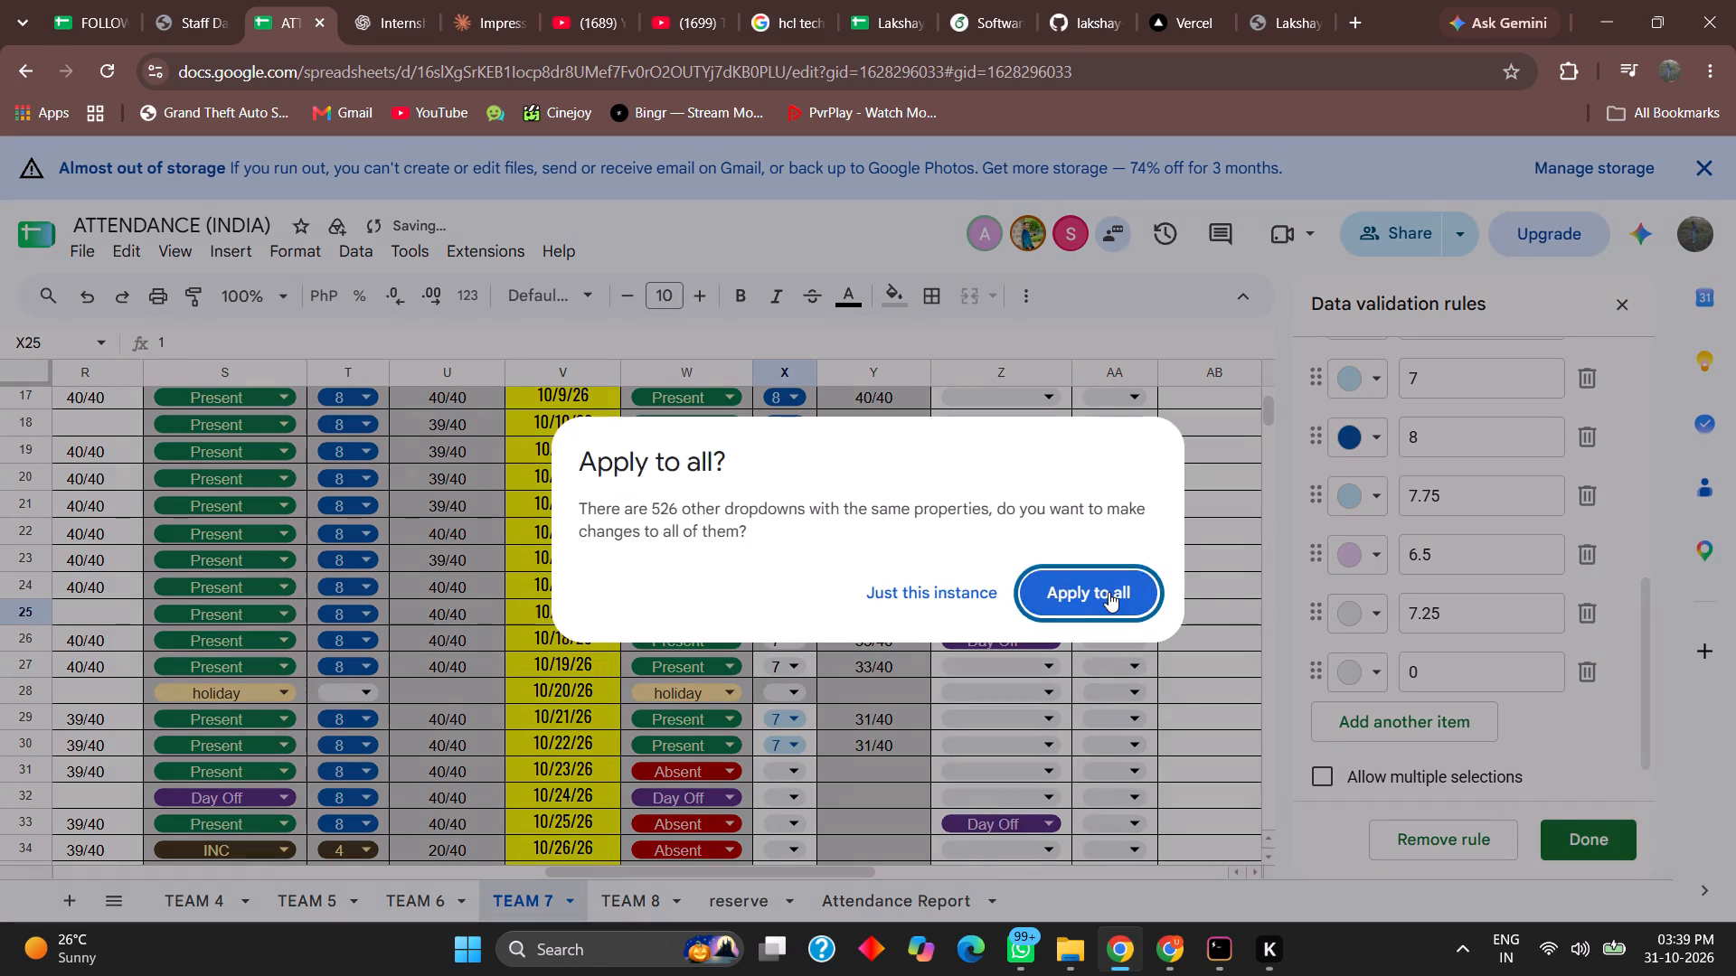
{"action": "left_click", "coordinate": [1109, 590]}
Set Umer's 10/17/26 hours to 0.
{"action": "left_click", "coordinate": [798, 609]}
{"action": "scroll", "coordinate": [863, 687], "scroll_direction": "down", "scroll_amount": 8}
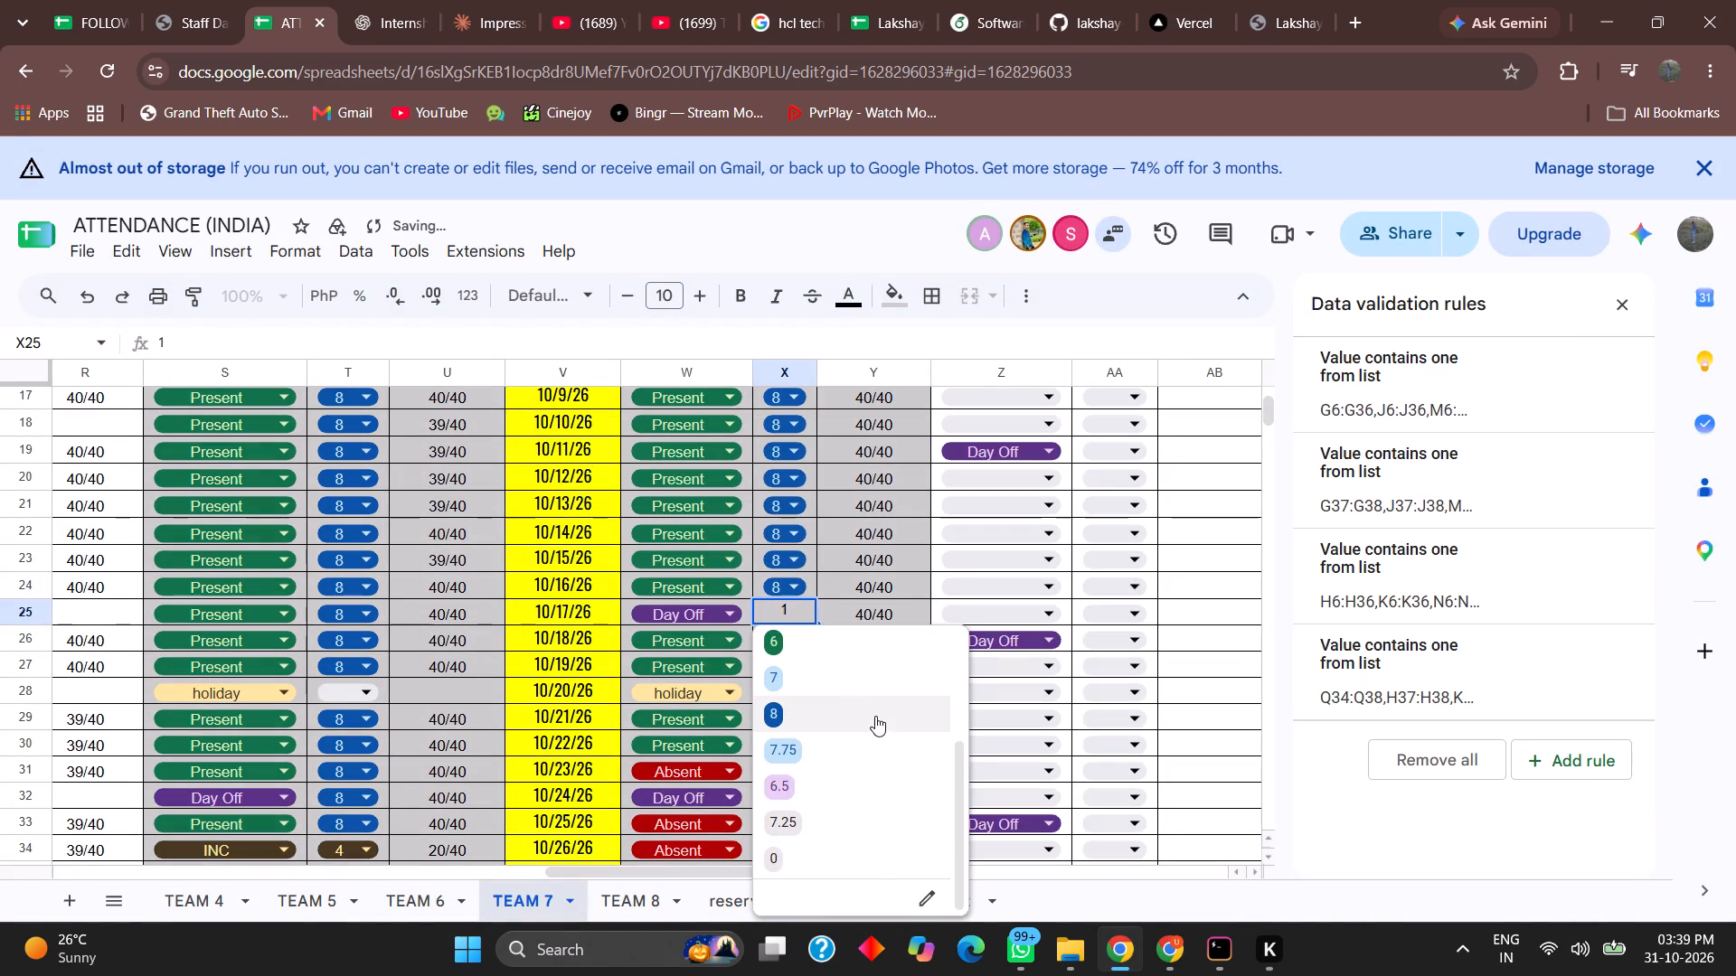
{"action": "scroll", "coordinate": [875, 716], "scroll_direction": "down", "scroll_amount": 2}
{"action": "left_click", "coordinate": [793, 864]}
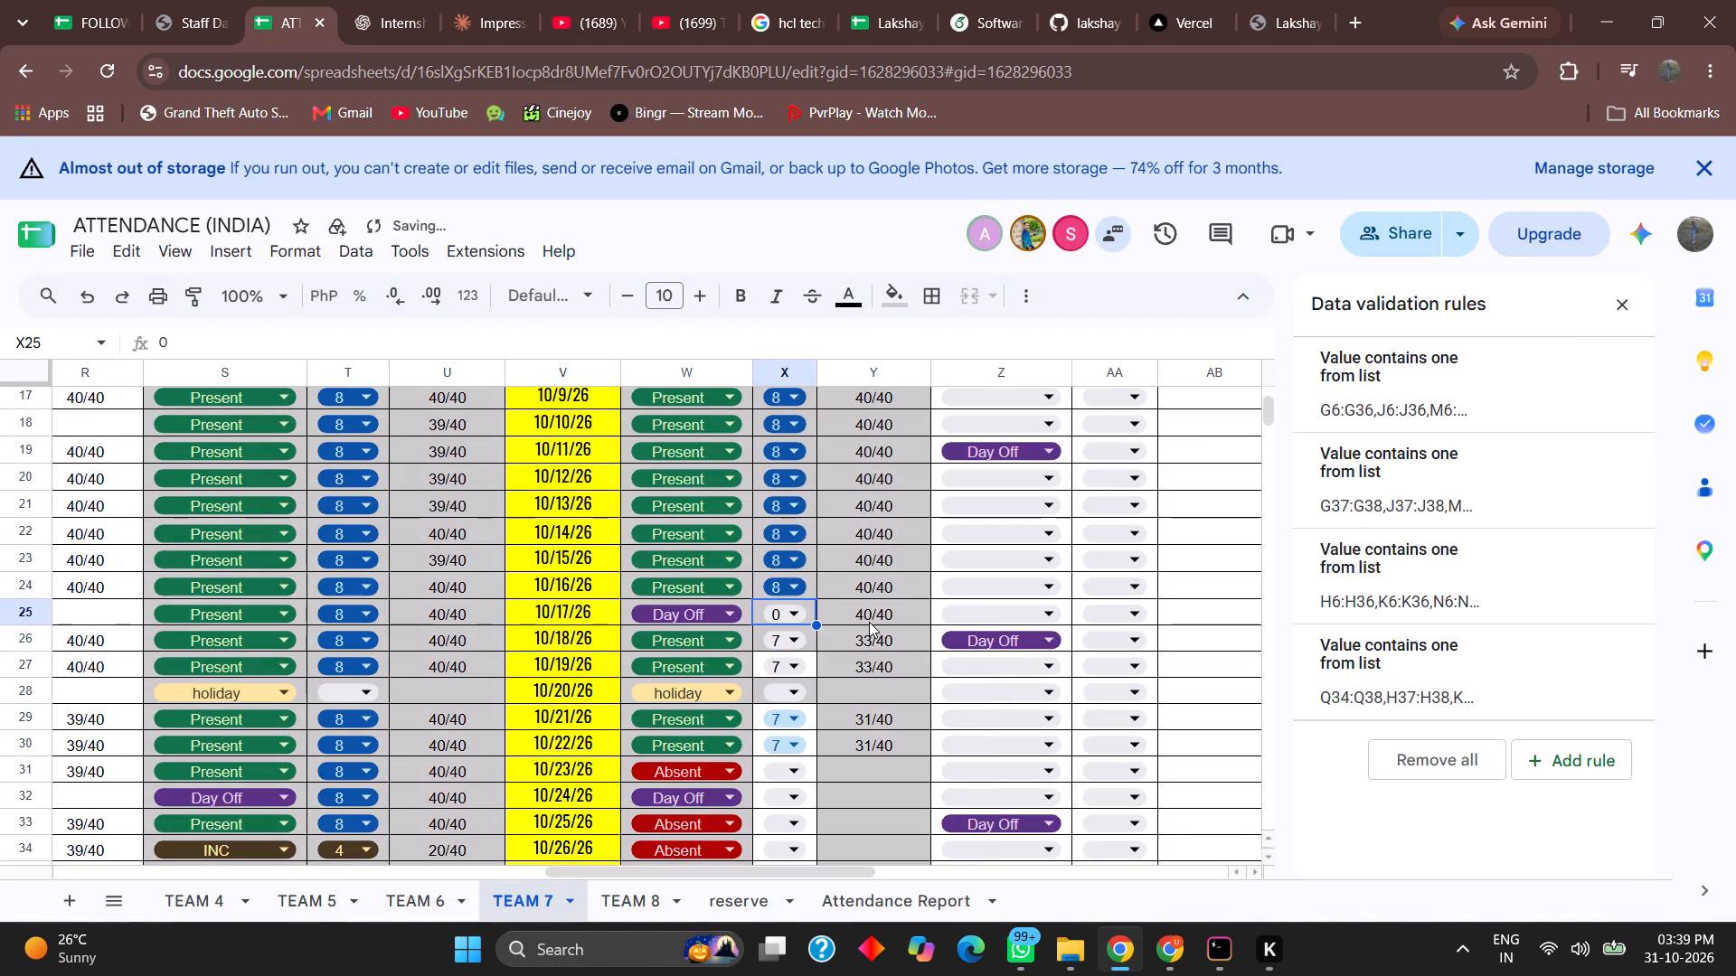
Clear Umer's # of Accts entry for 10/17/26 and close the data validation rules.
{"action": "left_click", "coordinate": [869, 622]}
{"action": "double_click", "coordinate": [873, 619]}
{"action": "double_click", "coordinate": [873, 618]}
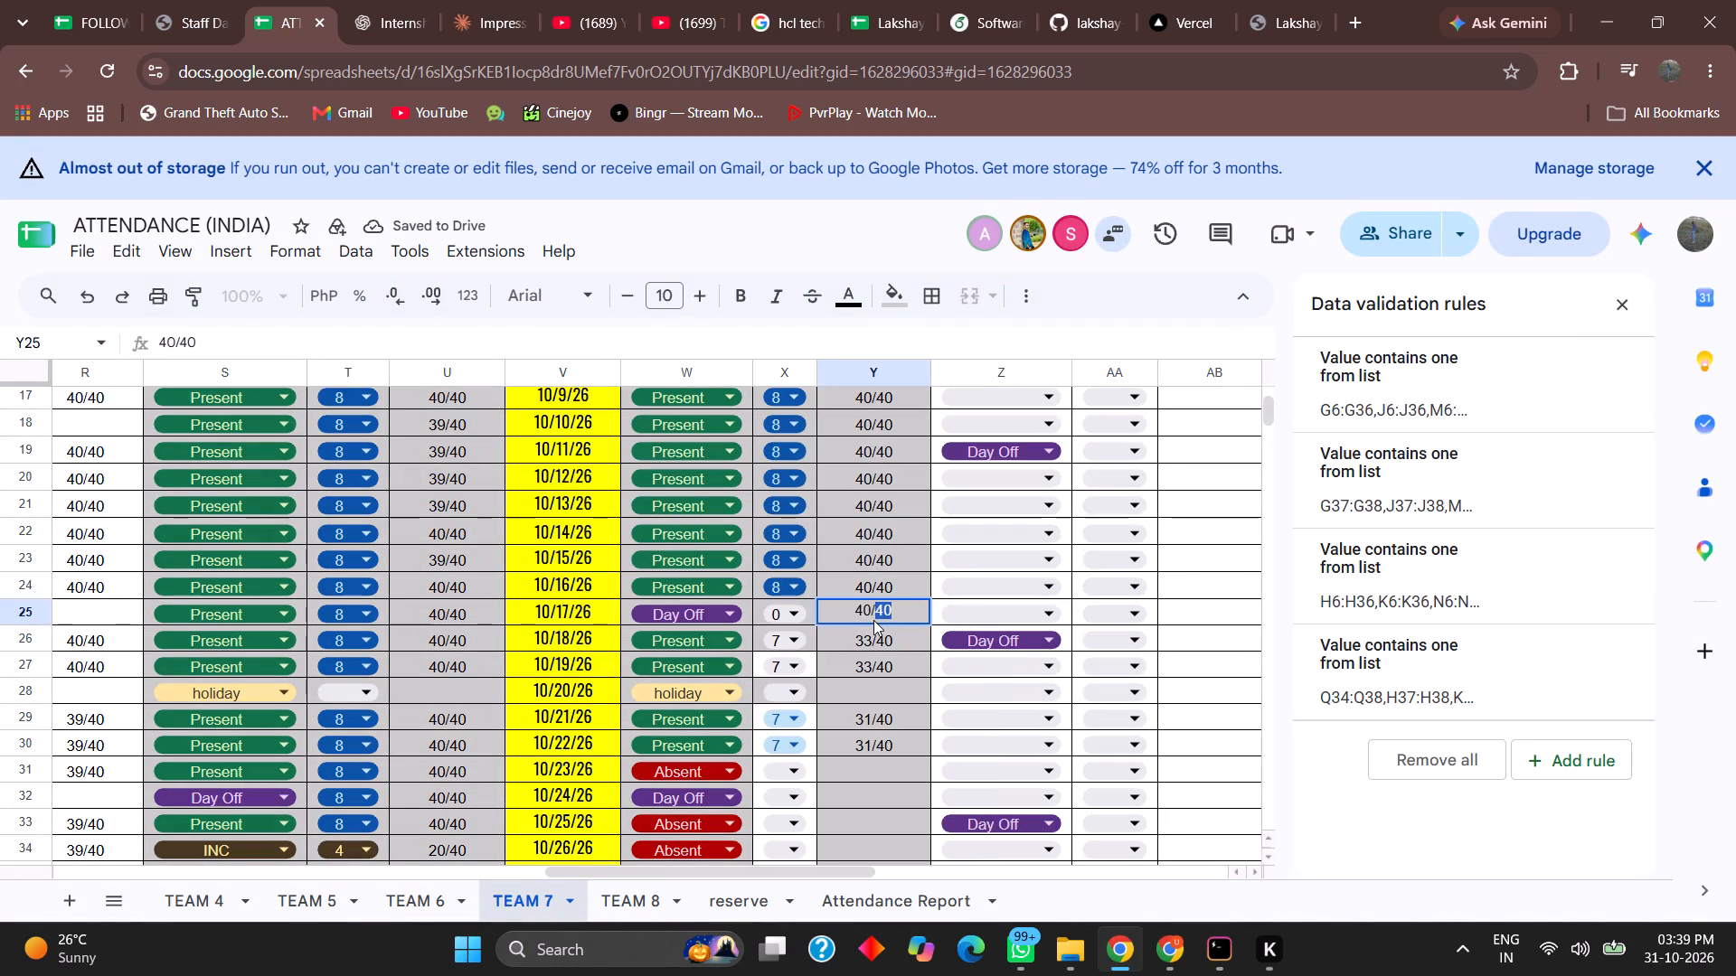
{"action": "key", "text": "BackSpace"}
{"action": "key", "text": "BackSpace"}
{"action": "key", "text": "BackSpace"}
{"action": "key", "text": "BackSpace"}
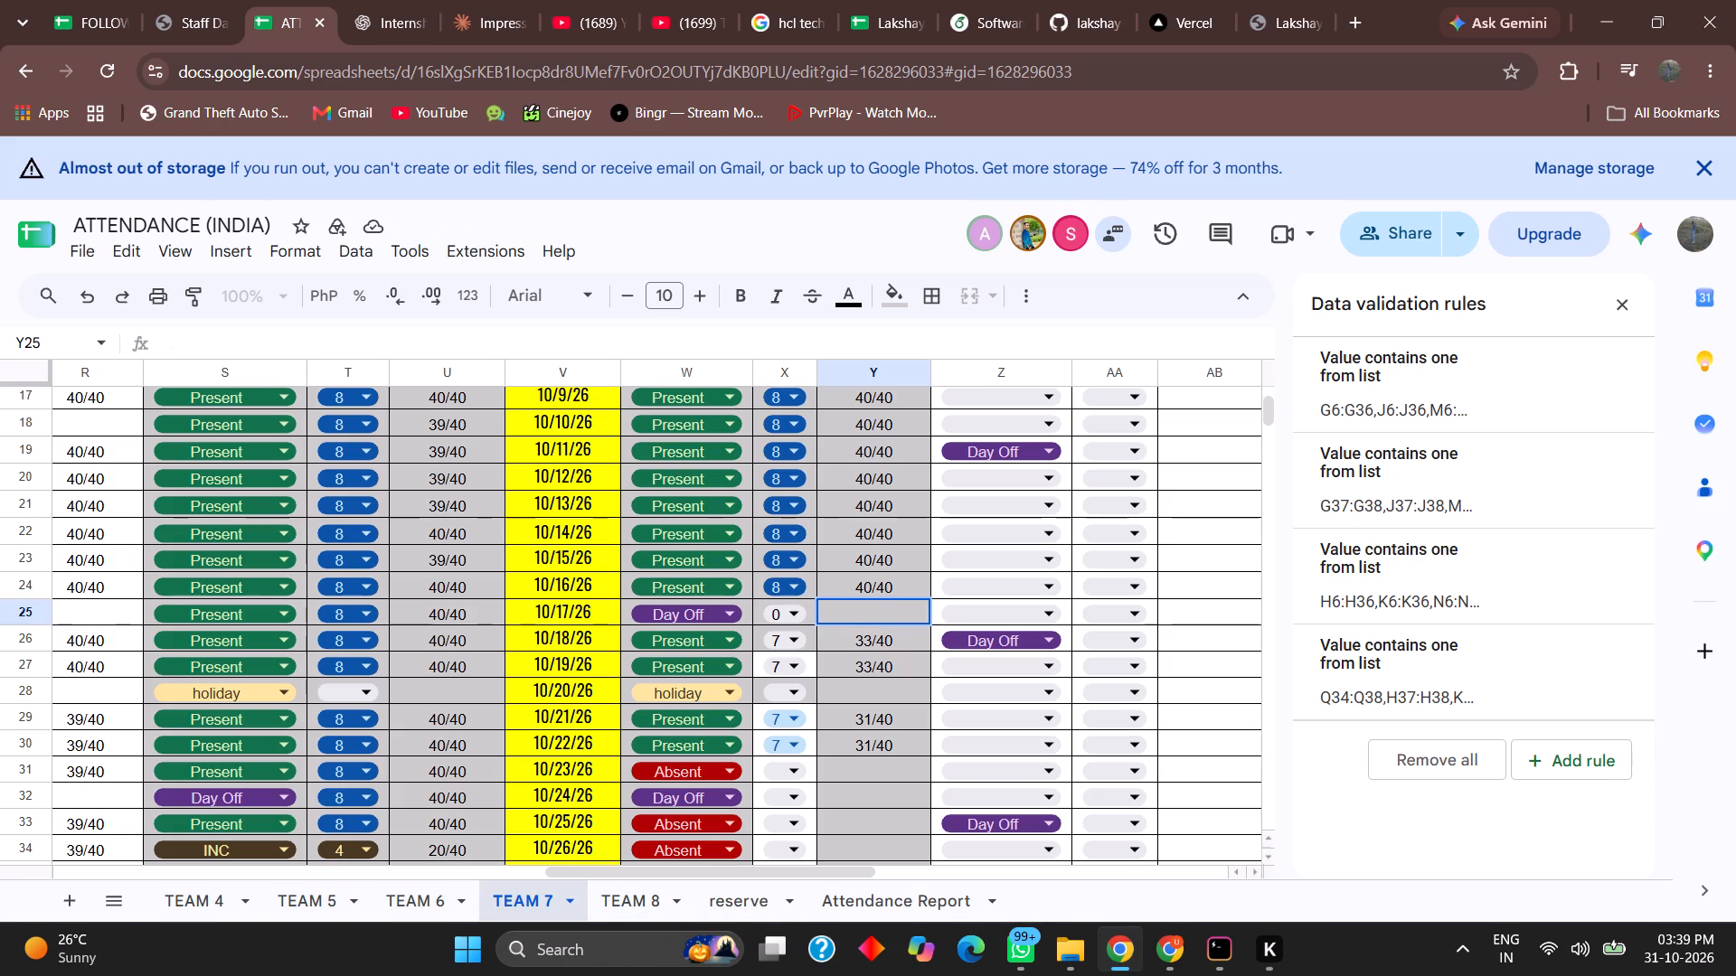
{"action": "left_click", "coordinate": [1614, 308]}
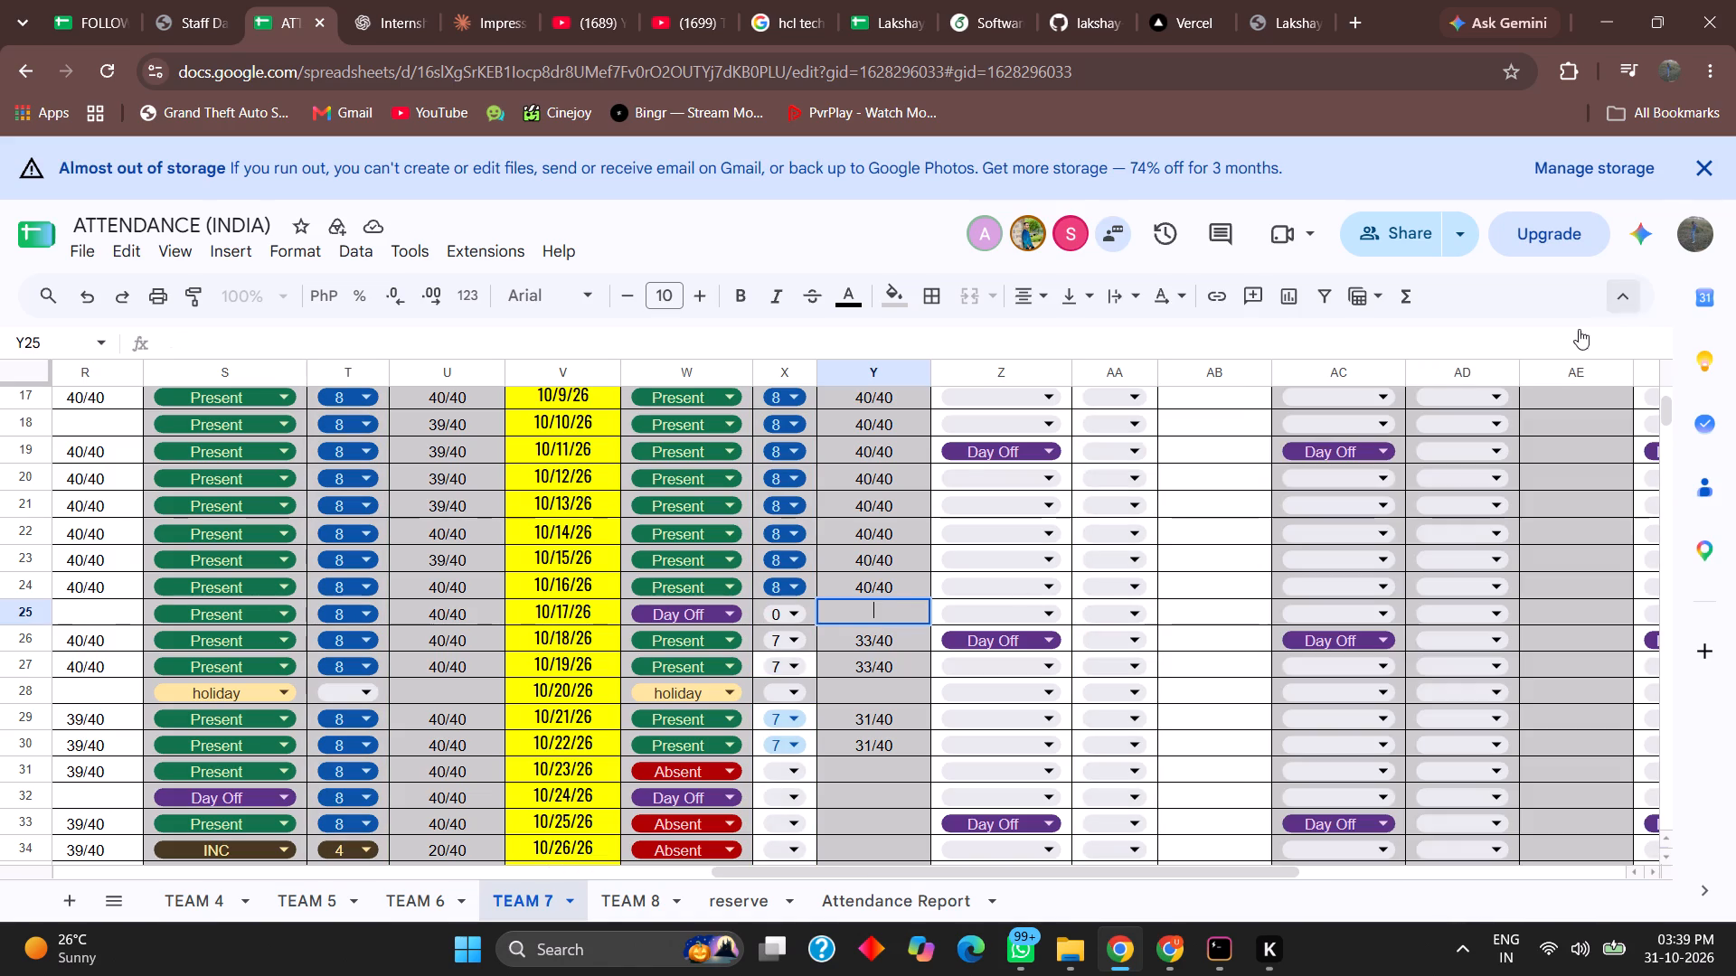
Set Umer's # of Accts entry for 10/16/26 to 37/40, consulting the accounts-to-hours chart for the matching hours.
{"action": "left_click", "coordinate": [882, 595]}
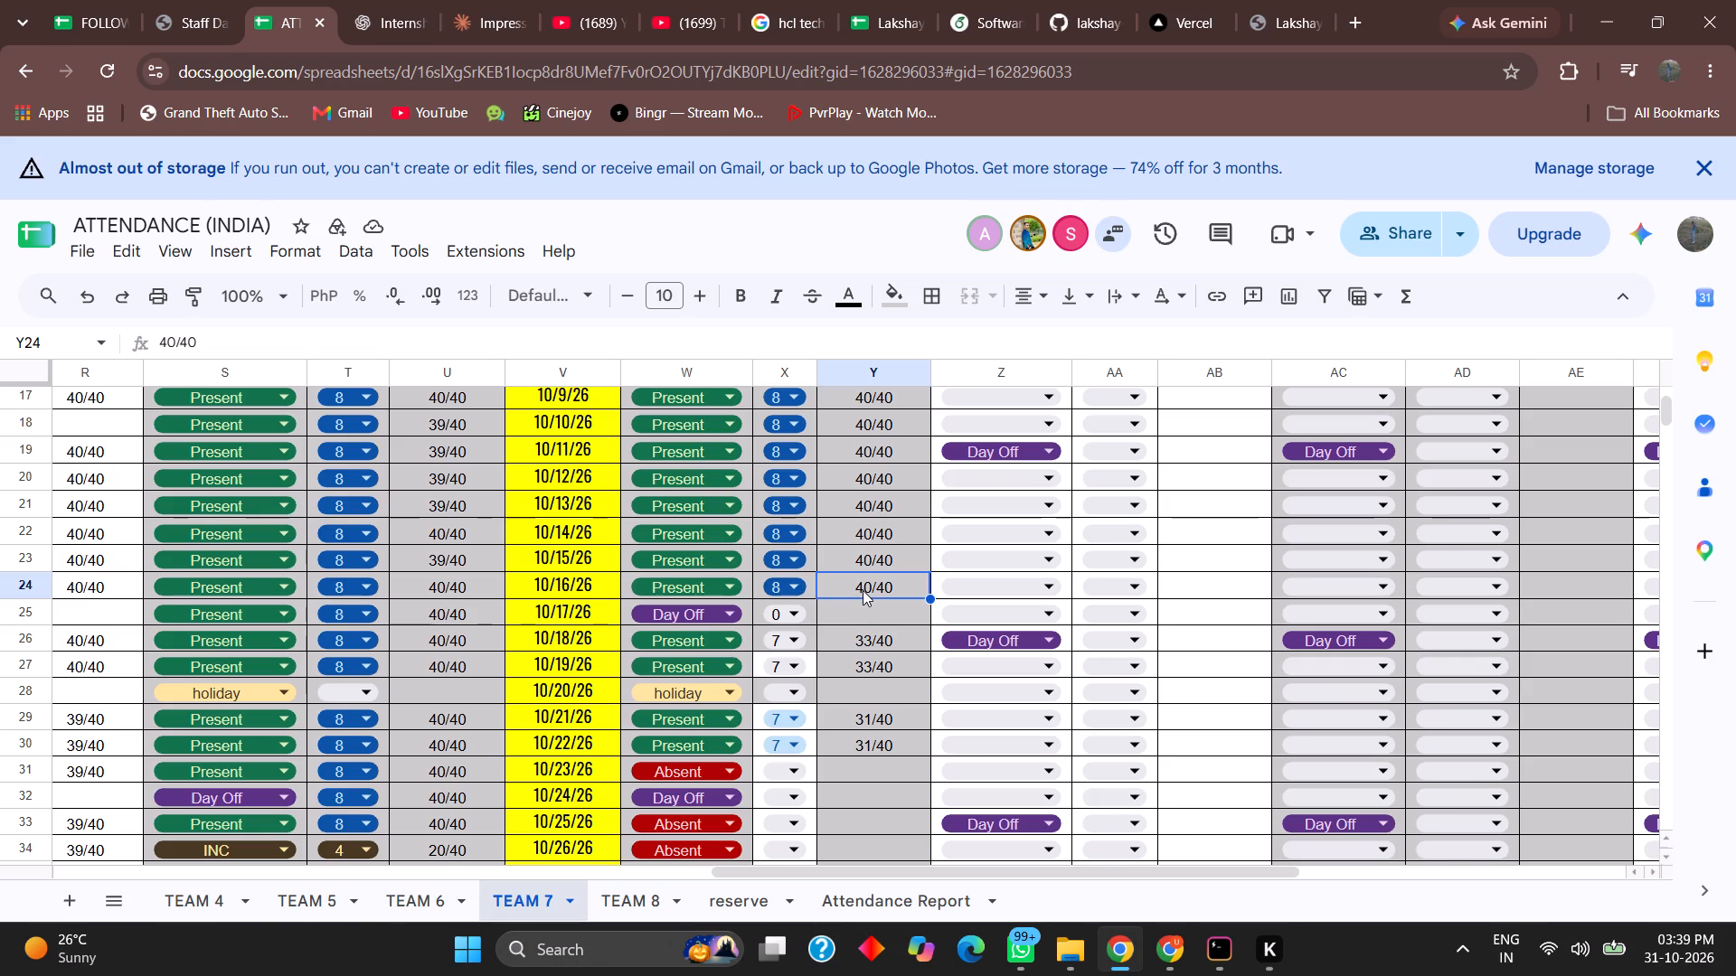
{"action": "left_click", "coordinate": [863, 590]}
{"action": "double_click", "coordinate": [863, 590]}
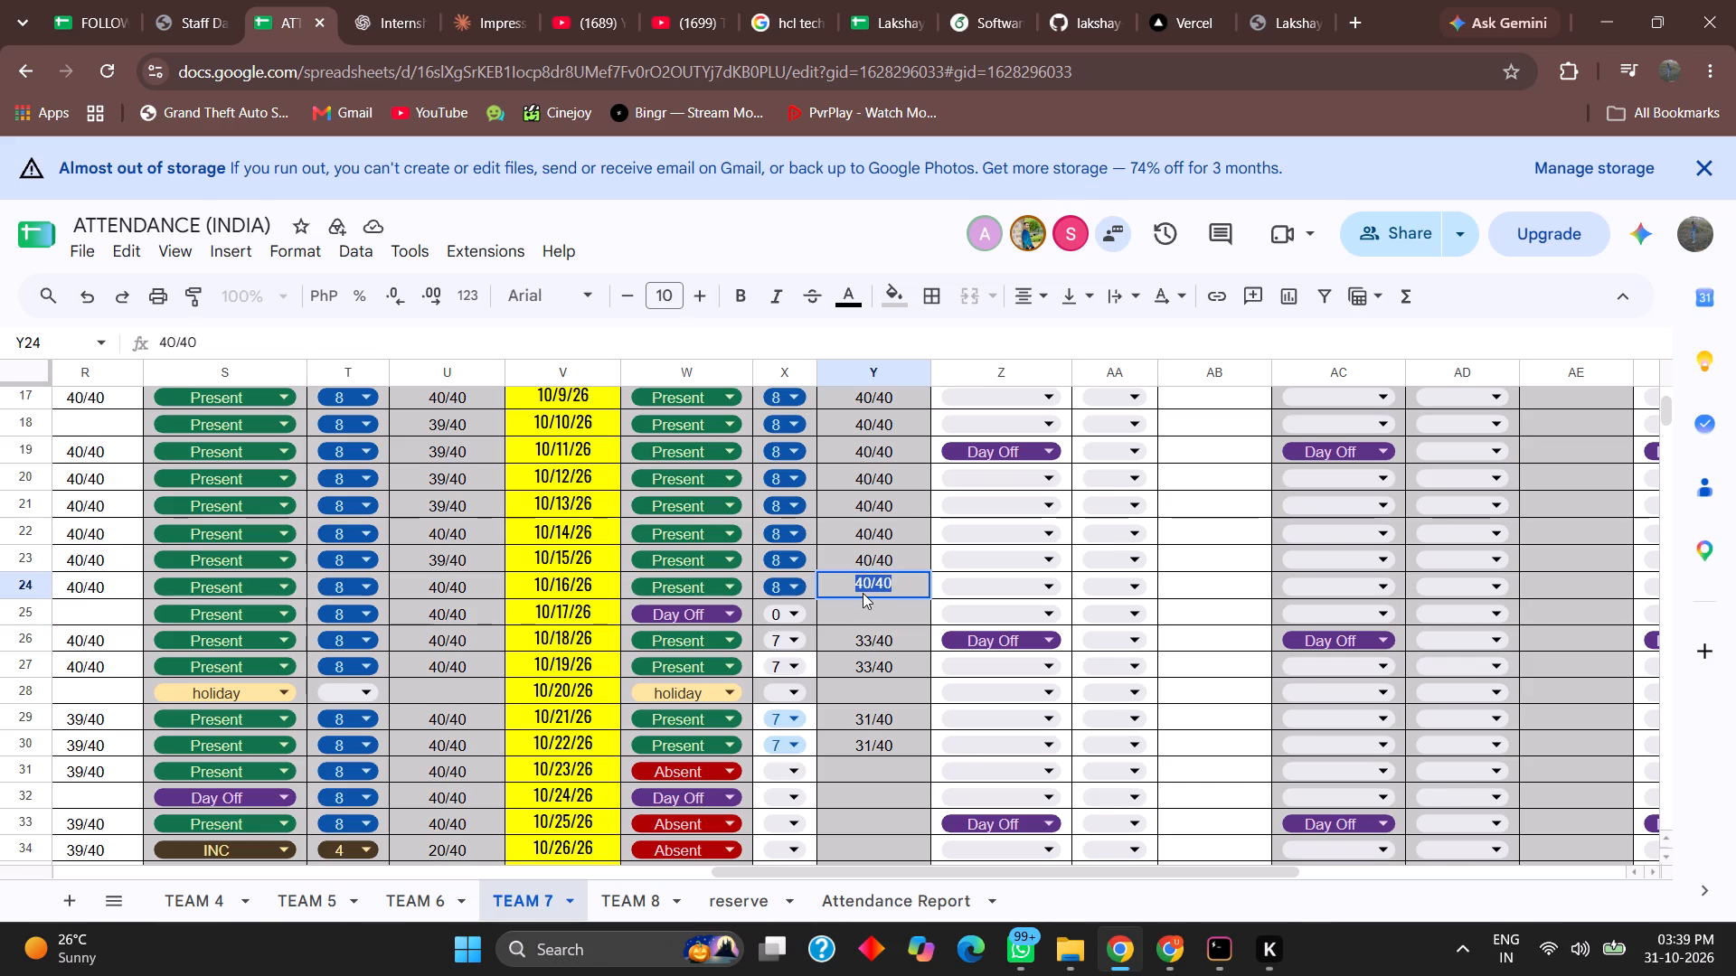
{"action": "type", "text": "37/40"}
{"action": "scroll", "coordinate": [863, 593], "scroll_direction": "right", "scroll_amount": 10}
{"action": "scroll", "coordinate": [498, 648], "scroll_direction": "right", "scroll_amount": 17}
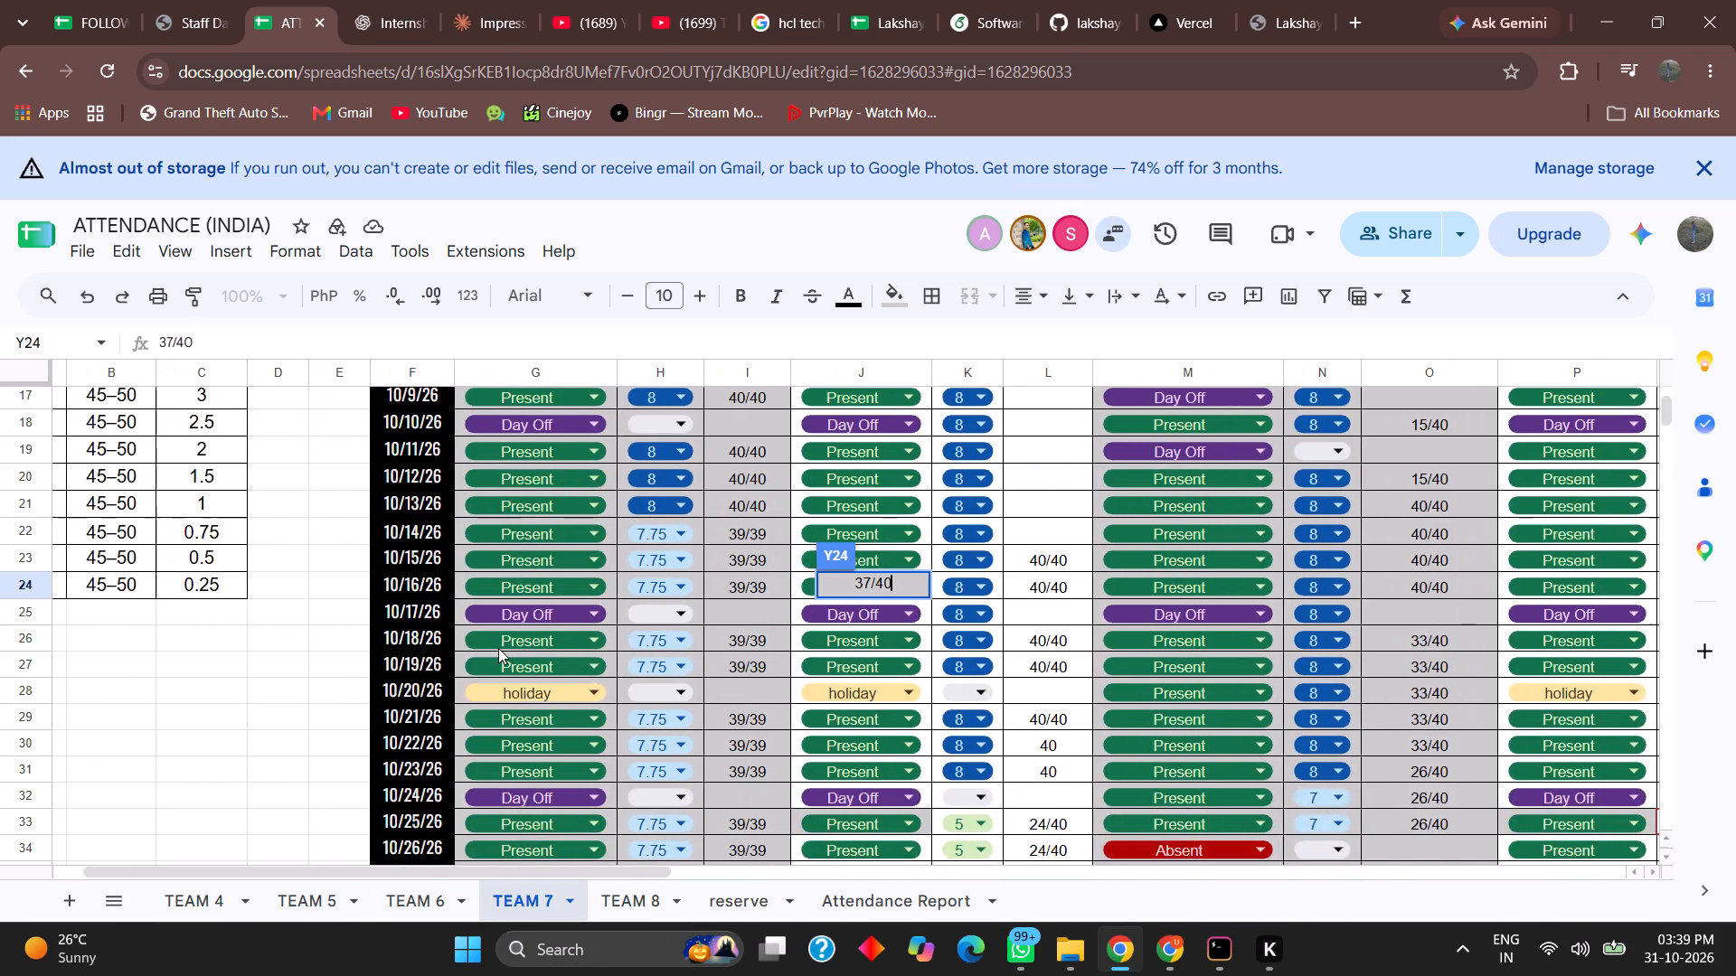
{"action": "scroll", "coordinate": [237, 563], "scroll_direction": "up", "scroll_amount": 3}
{"action": "scroll", "coordinate": [237, 563], "scroll_direction": "right", "scroll_amount": 2}
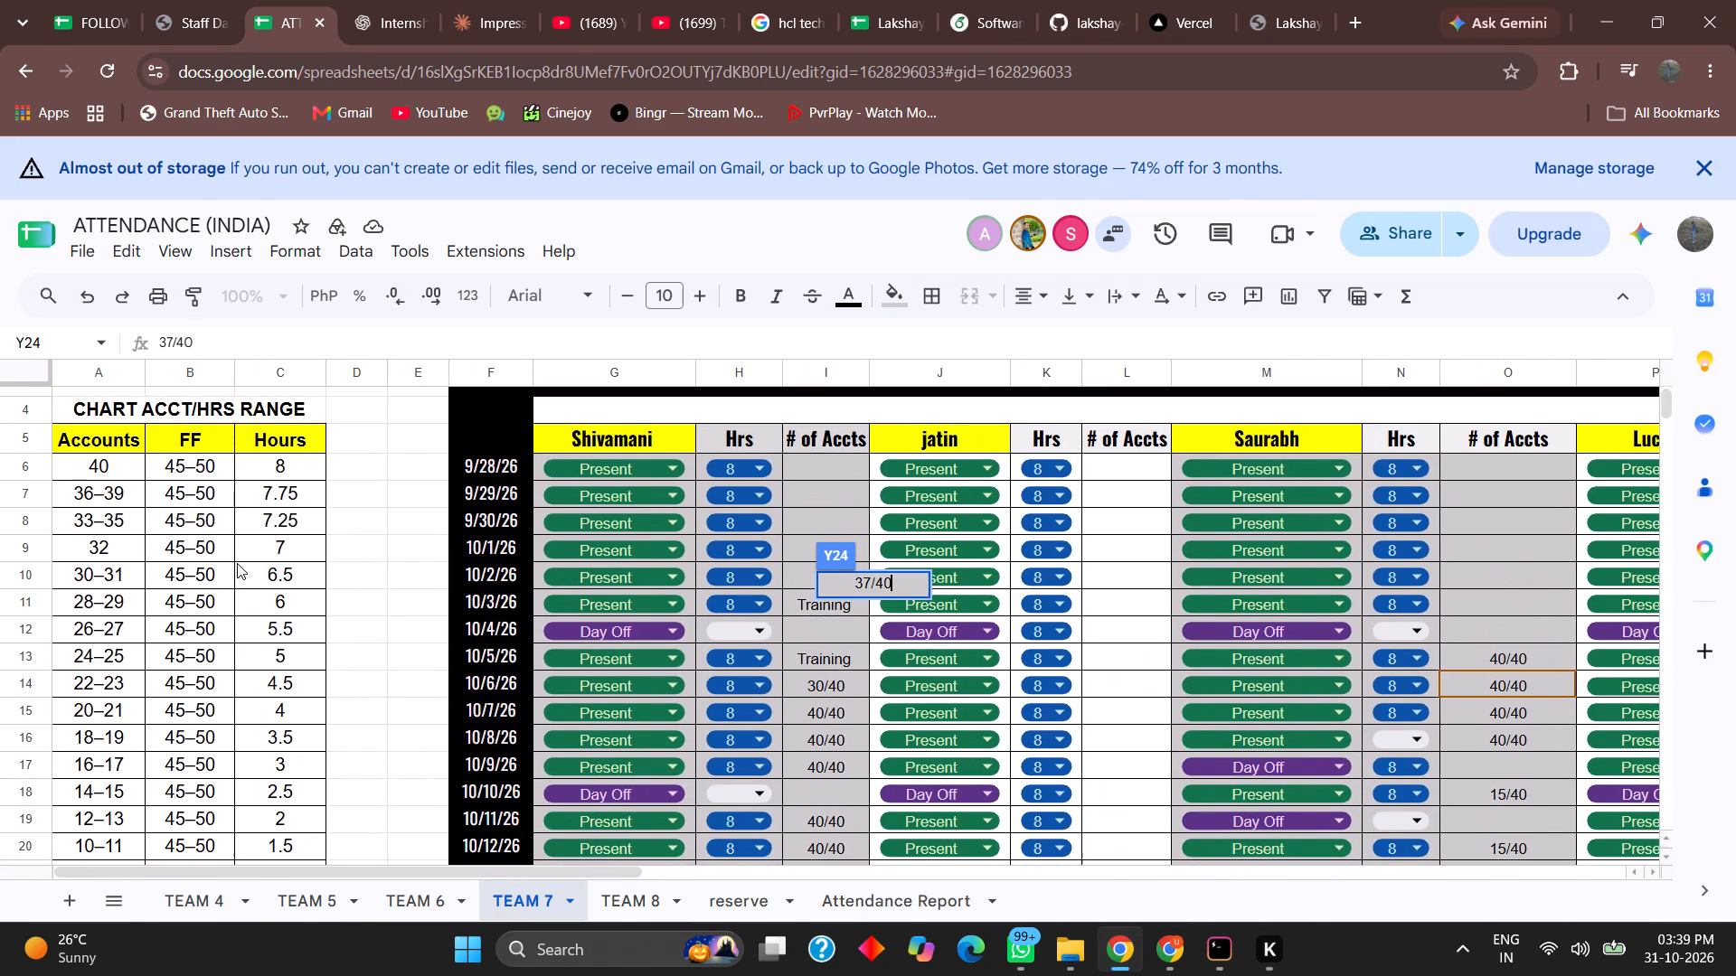
{"action": "scroll", "coordinate": [267, 500], "scroll_direction": "left", "scroll_amount": 4}
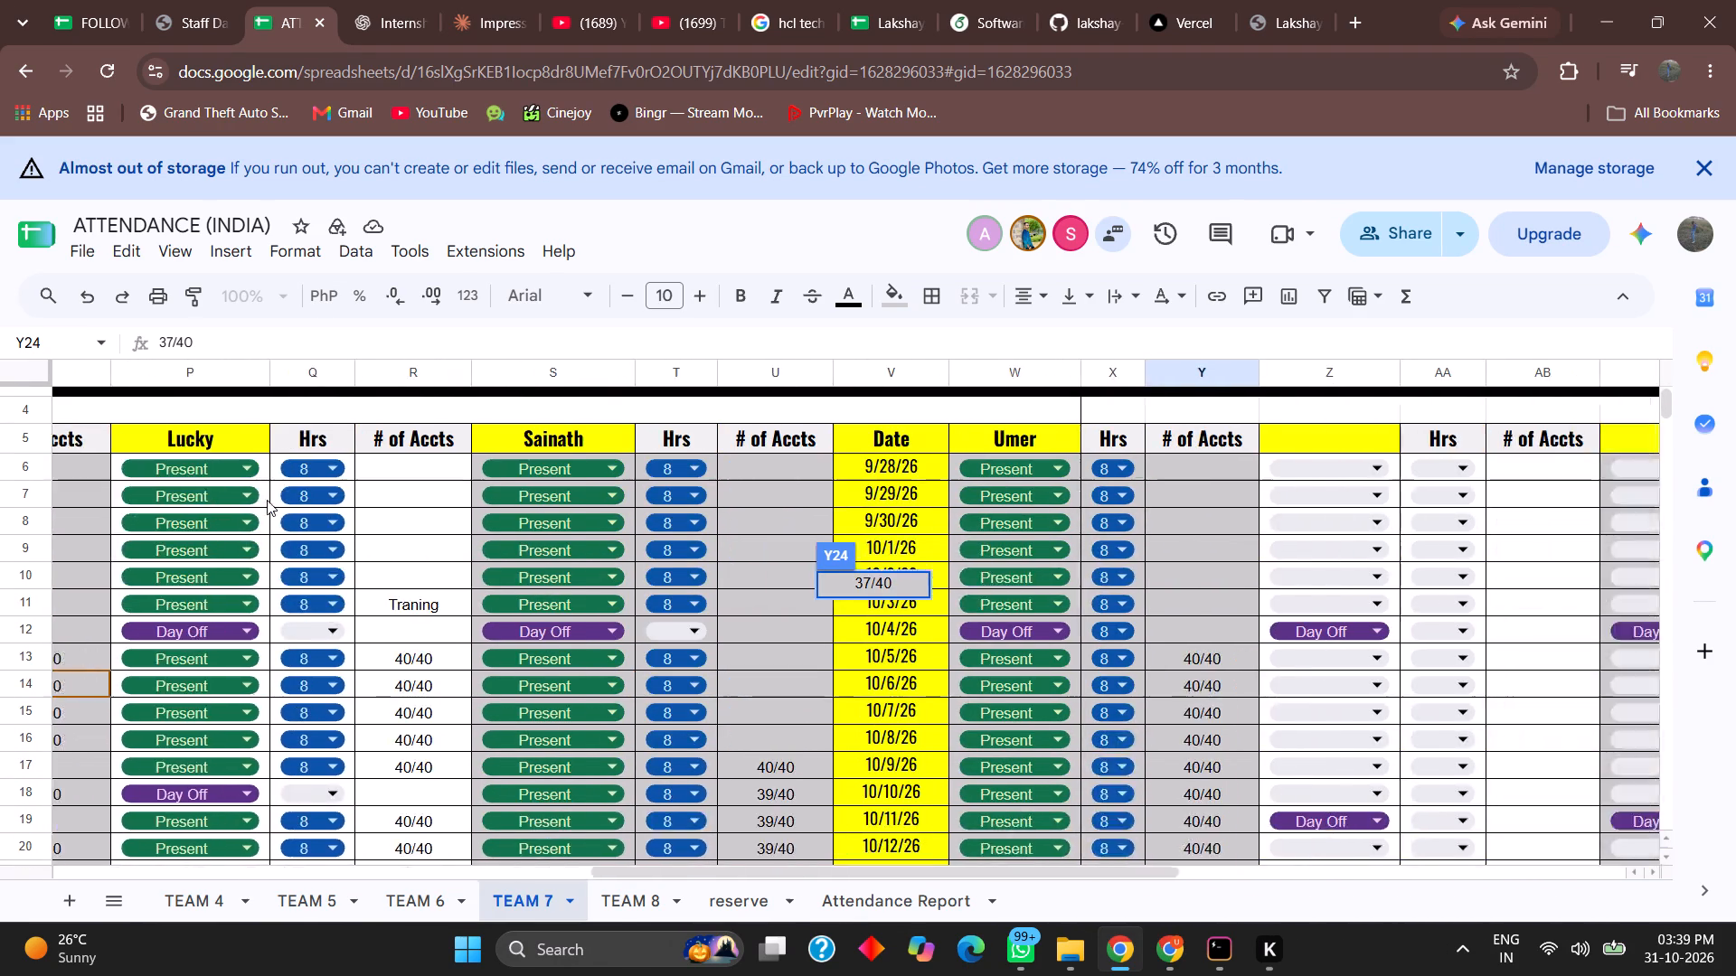
{"action": "scroll", "coordinate": [267, 500], "scroll_direction": "down", "scroll_amount": 2}
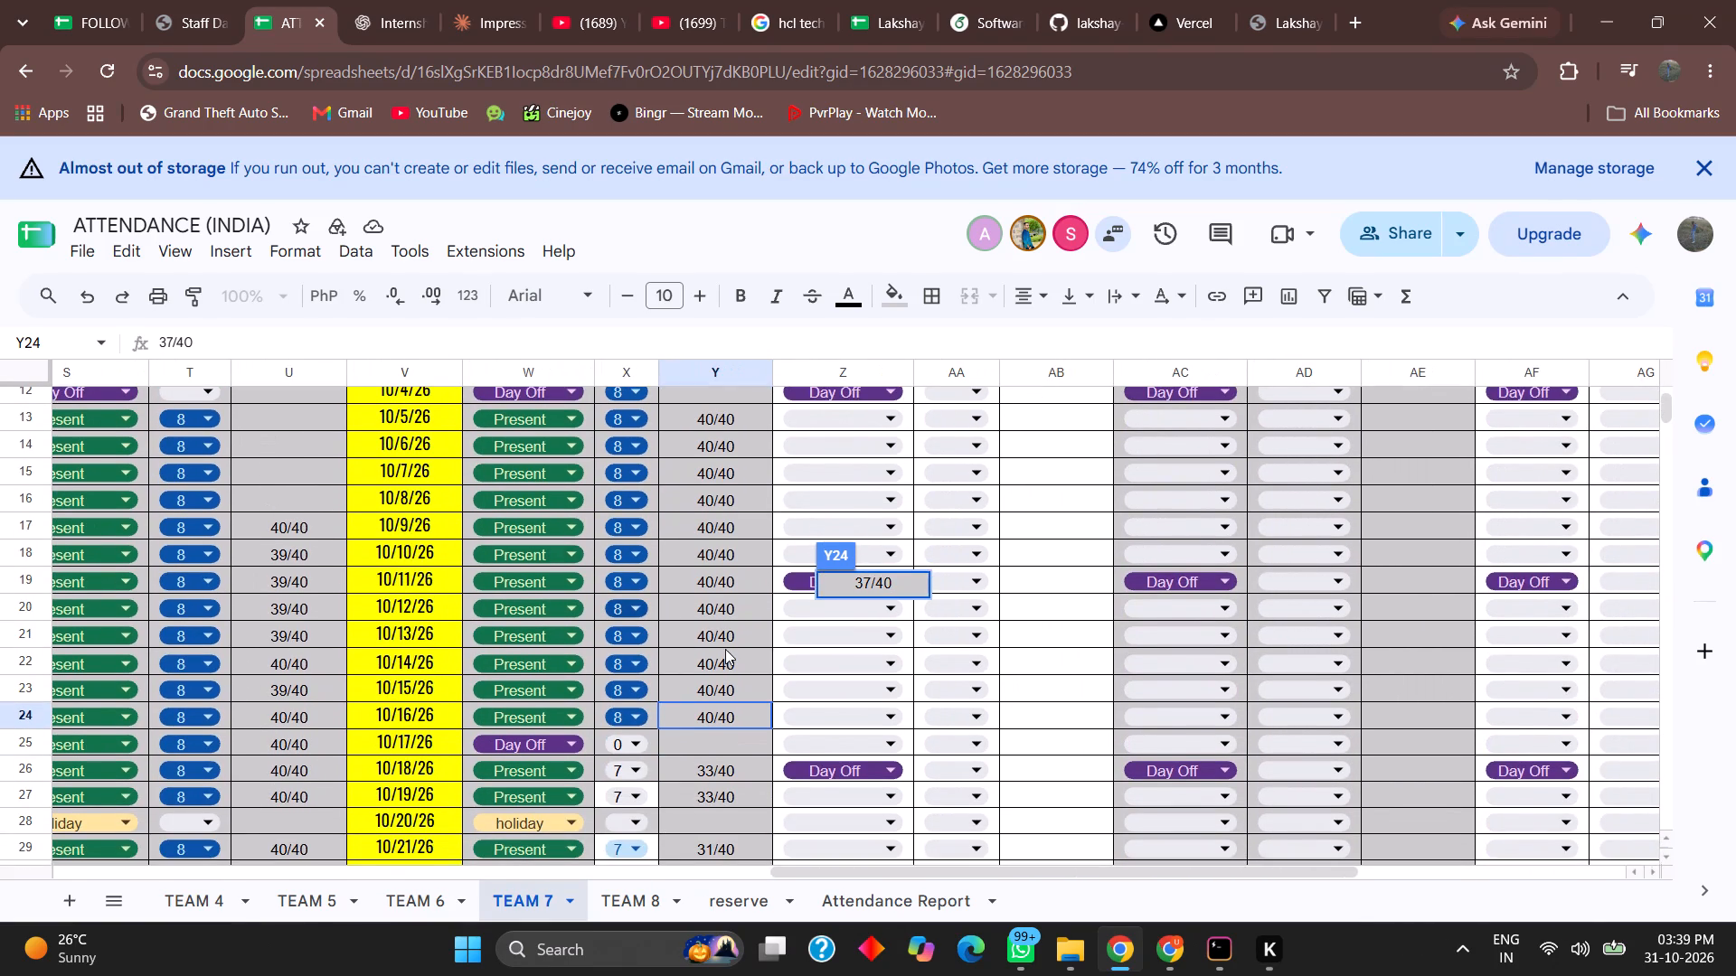
{"action": "scroll", "coordinate": [725, 649], "scroll_direction": "down", "scroll_amount": 1}
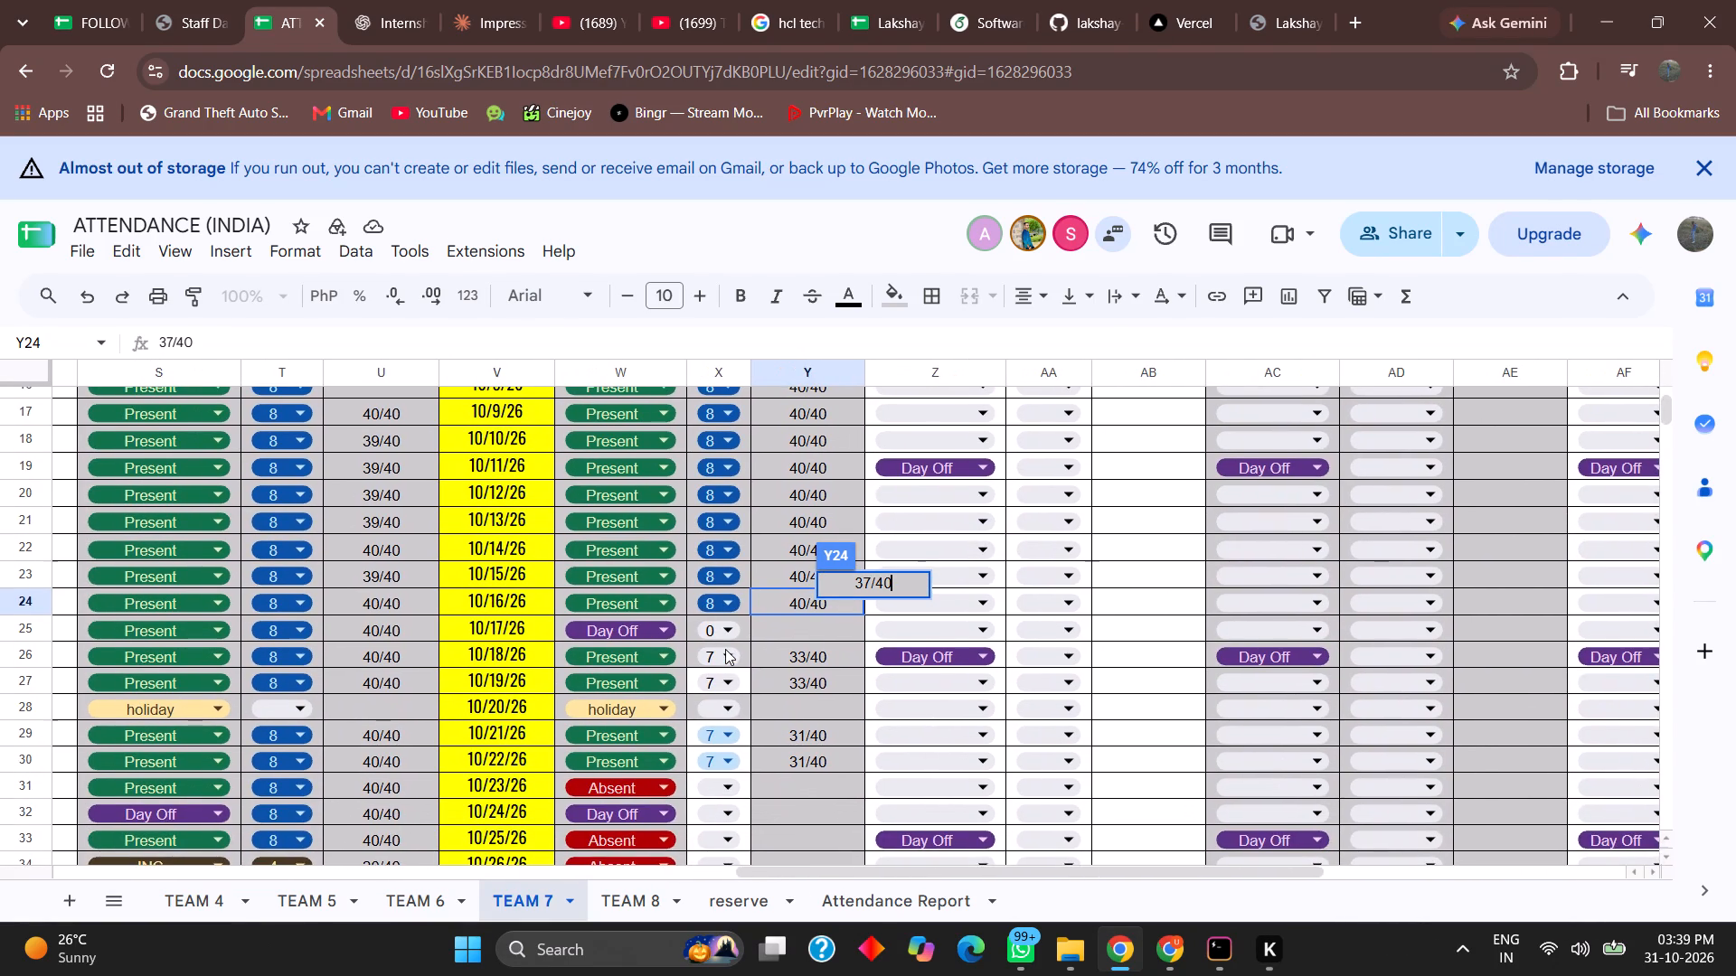
{"action": "scroll", "coordinate": [725, 649], "scroll_direction": "down", "scroll_amount": 1}
{"action": "left_click", "coordinate": [809, 624]}
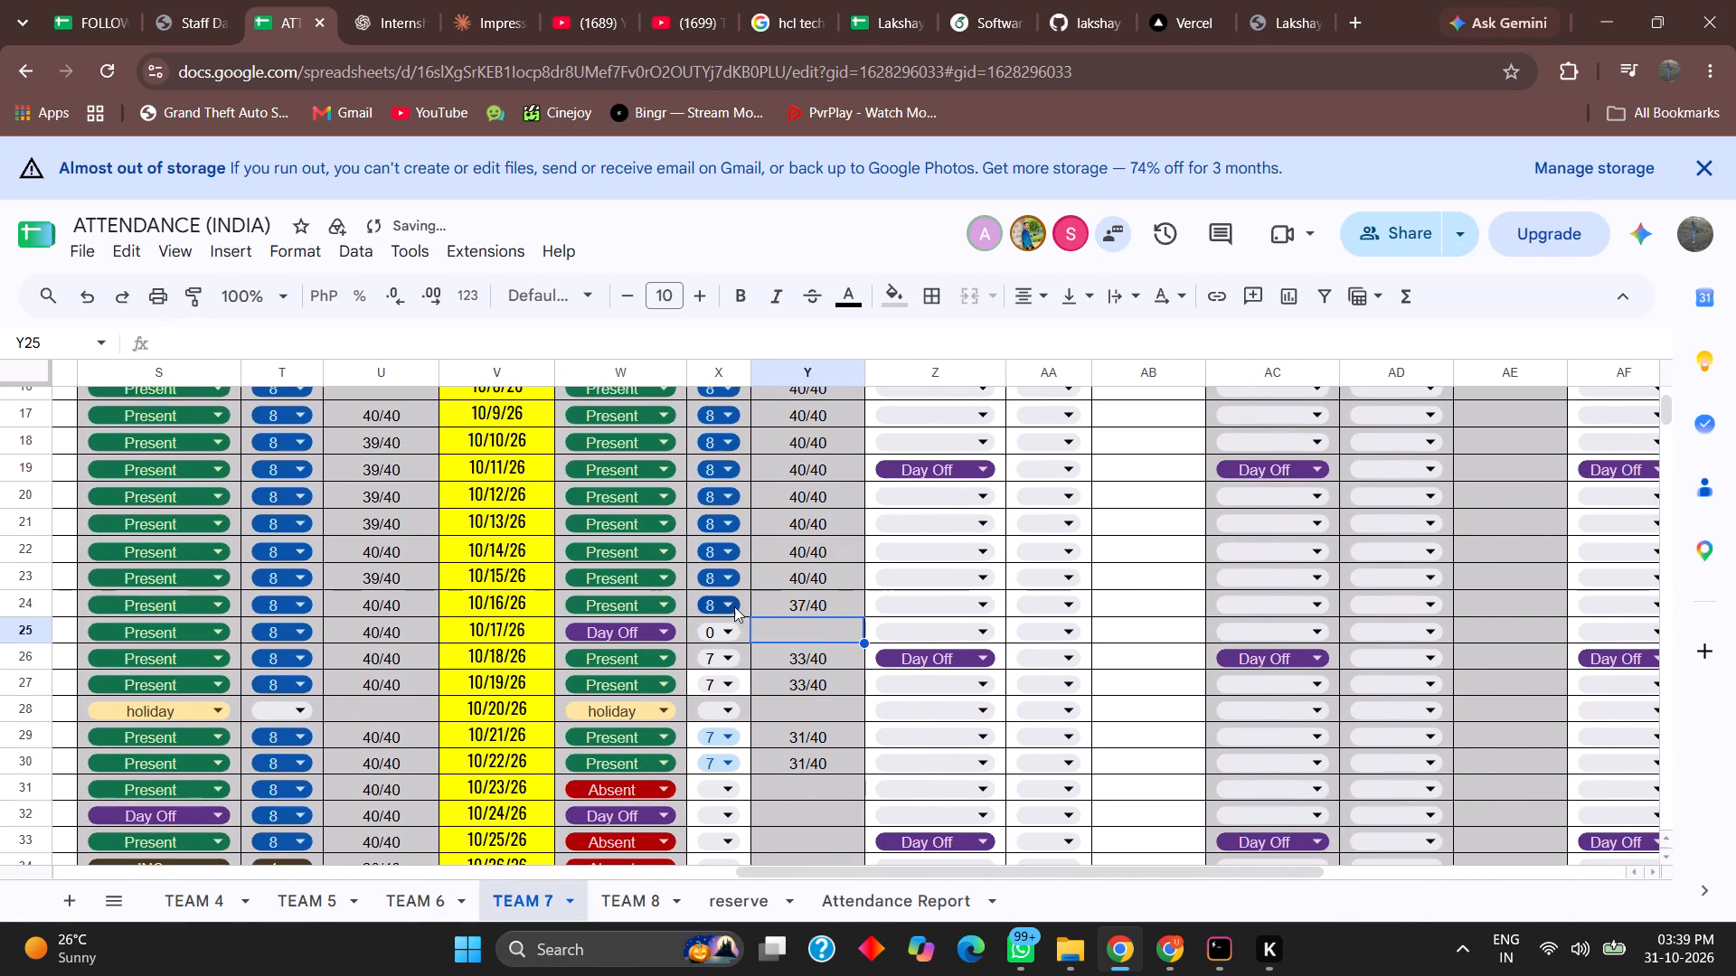
Set Umer's 10/16/26 hours to 7.75.
{"action": "left_click", "coordinate": [731, 601]}
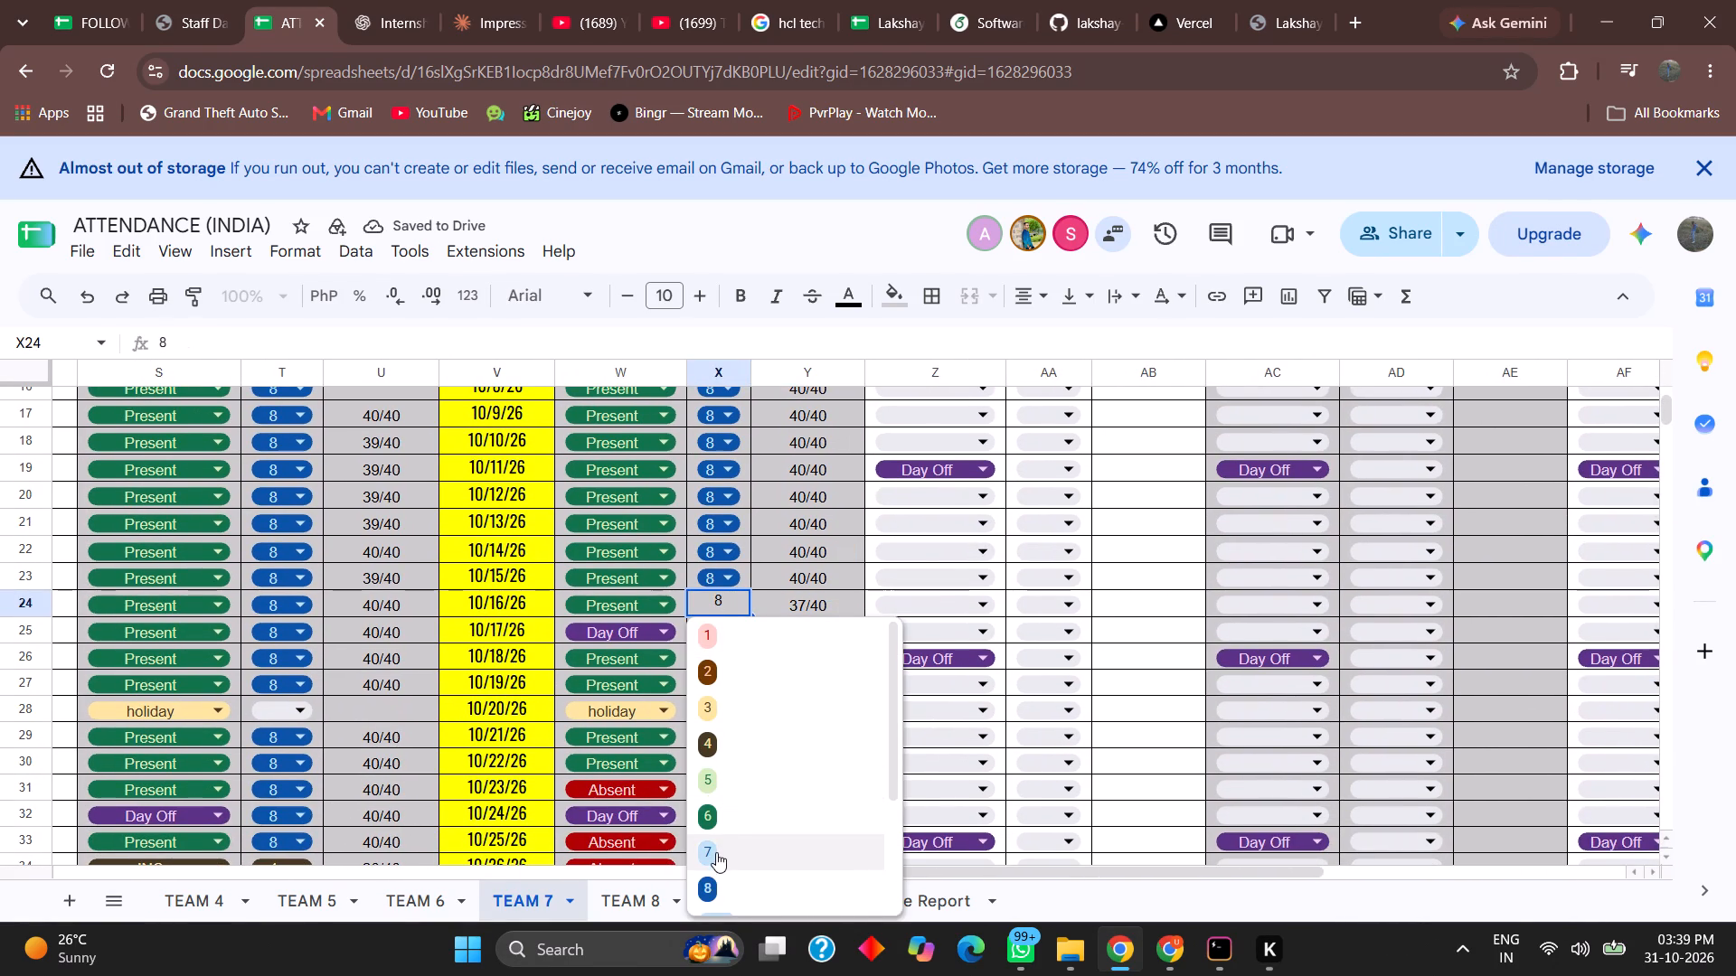
{"action": "scroll", "coordinate": [716, 852], "scroll_direction": "down", "scroll_amount": 2}
{"action": "left_click", "coordinate": [723, 754]}
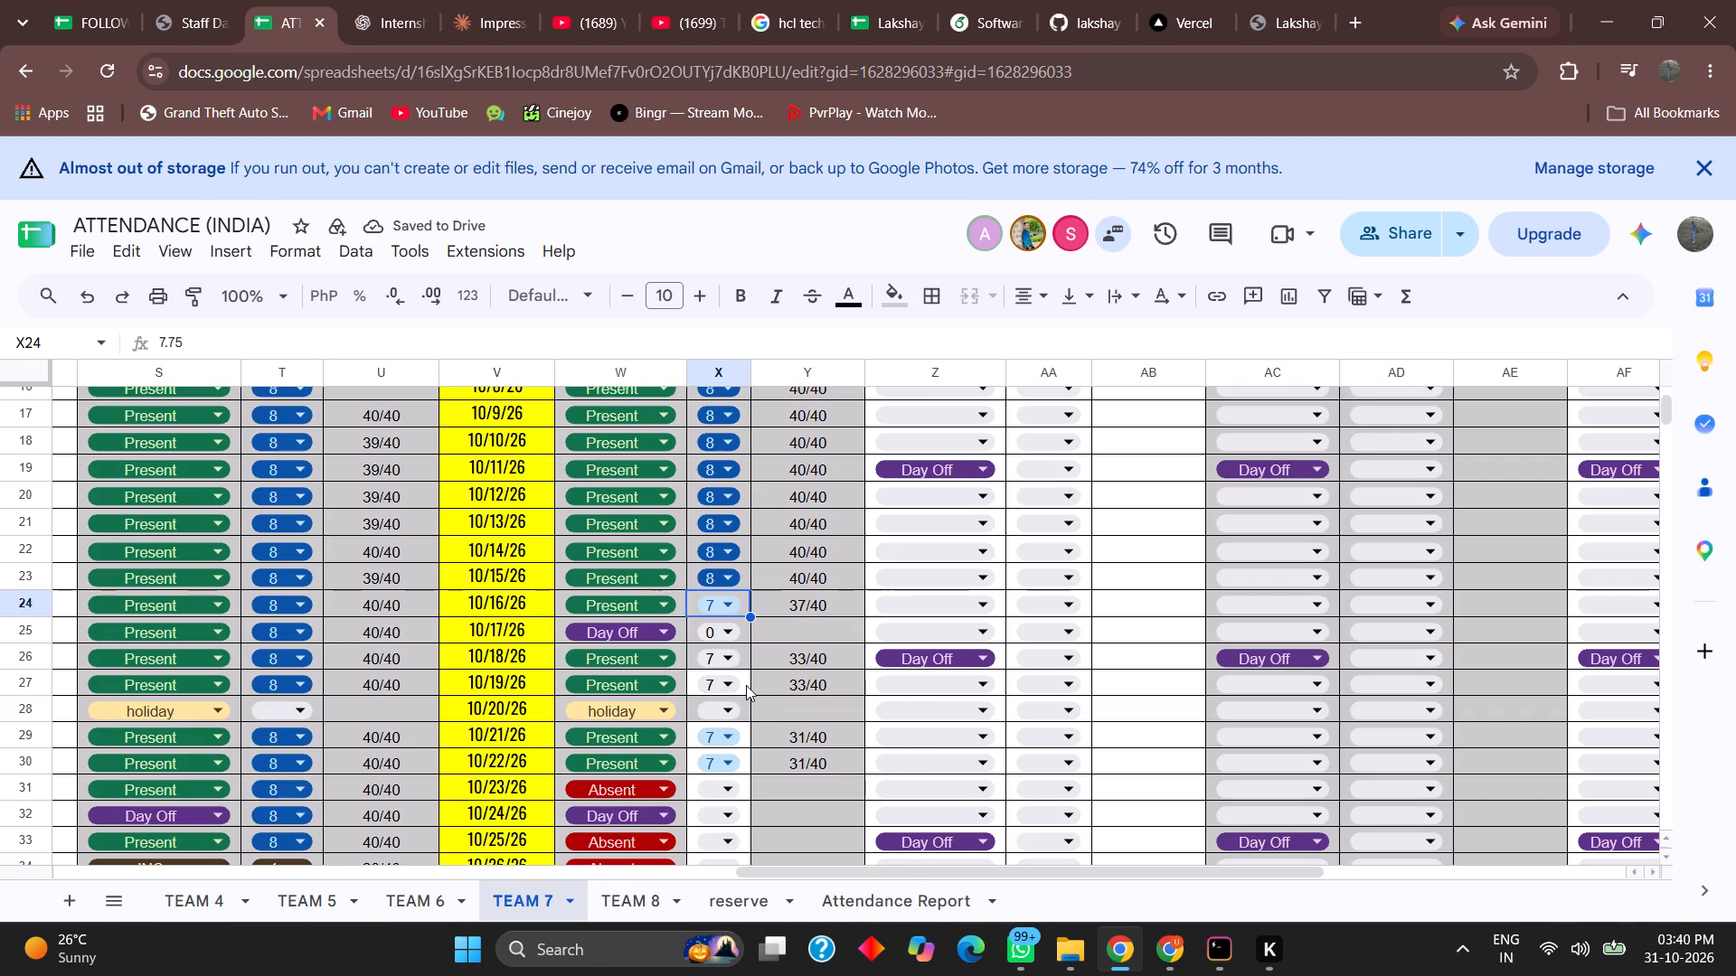
Widen Umer's Hrs column (X) slightly.
{"action": "scroll", "coordinate": [741, 676], "scroll_direction": "up", "scroll_amount": 2}
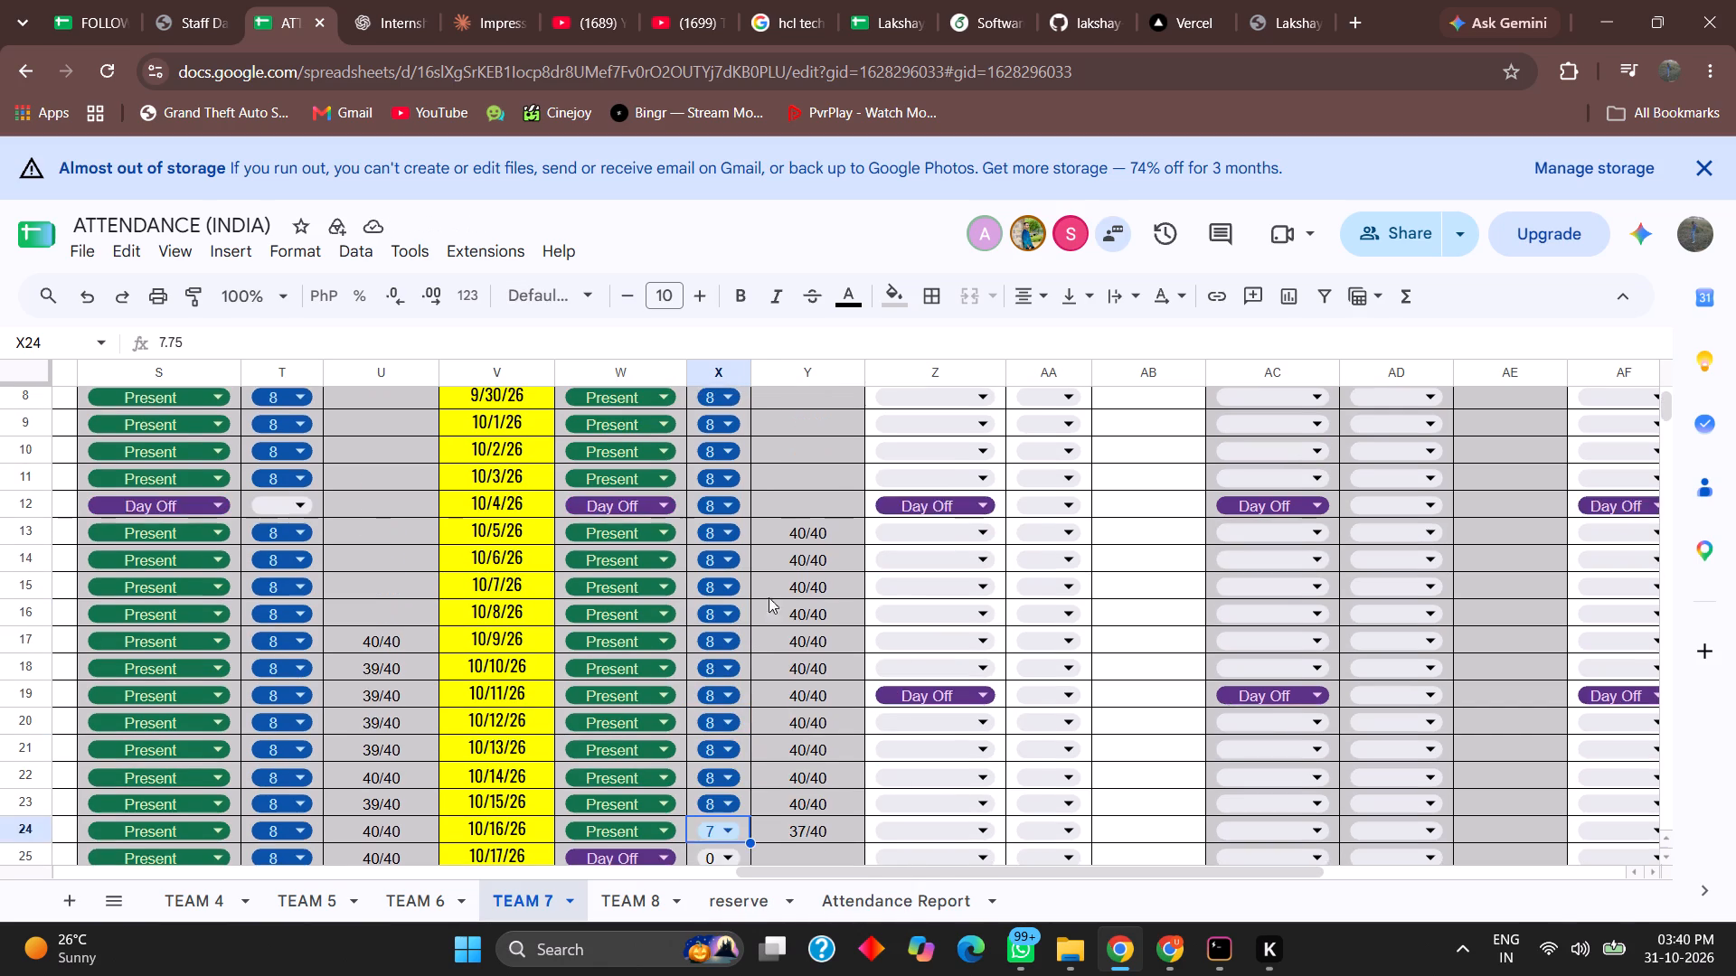
{"action": "scroll", "coordinate": [770, 536], "scroll_direction": "up", "scroll_amount": 4}
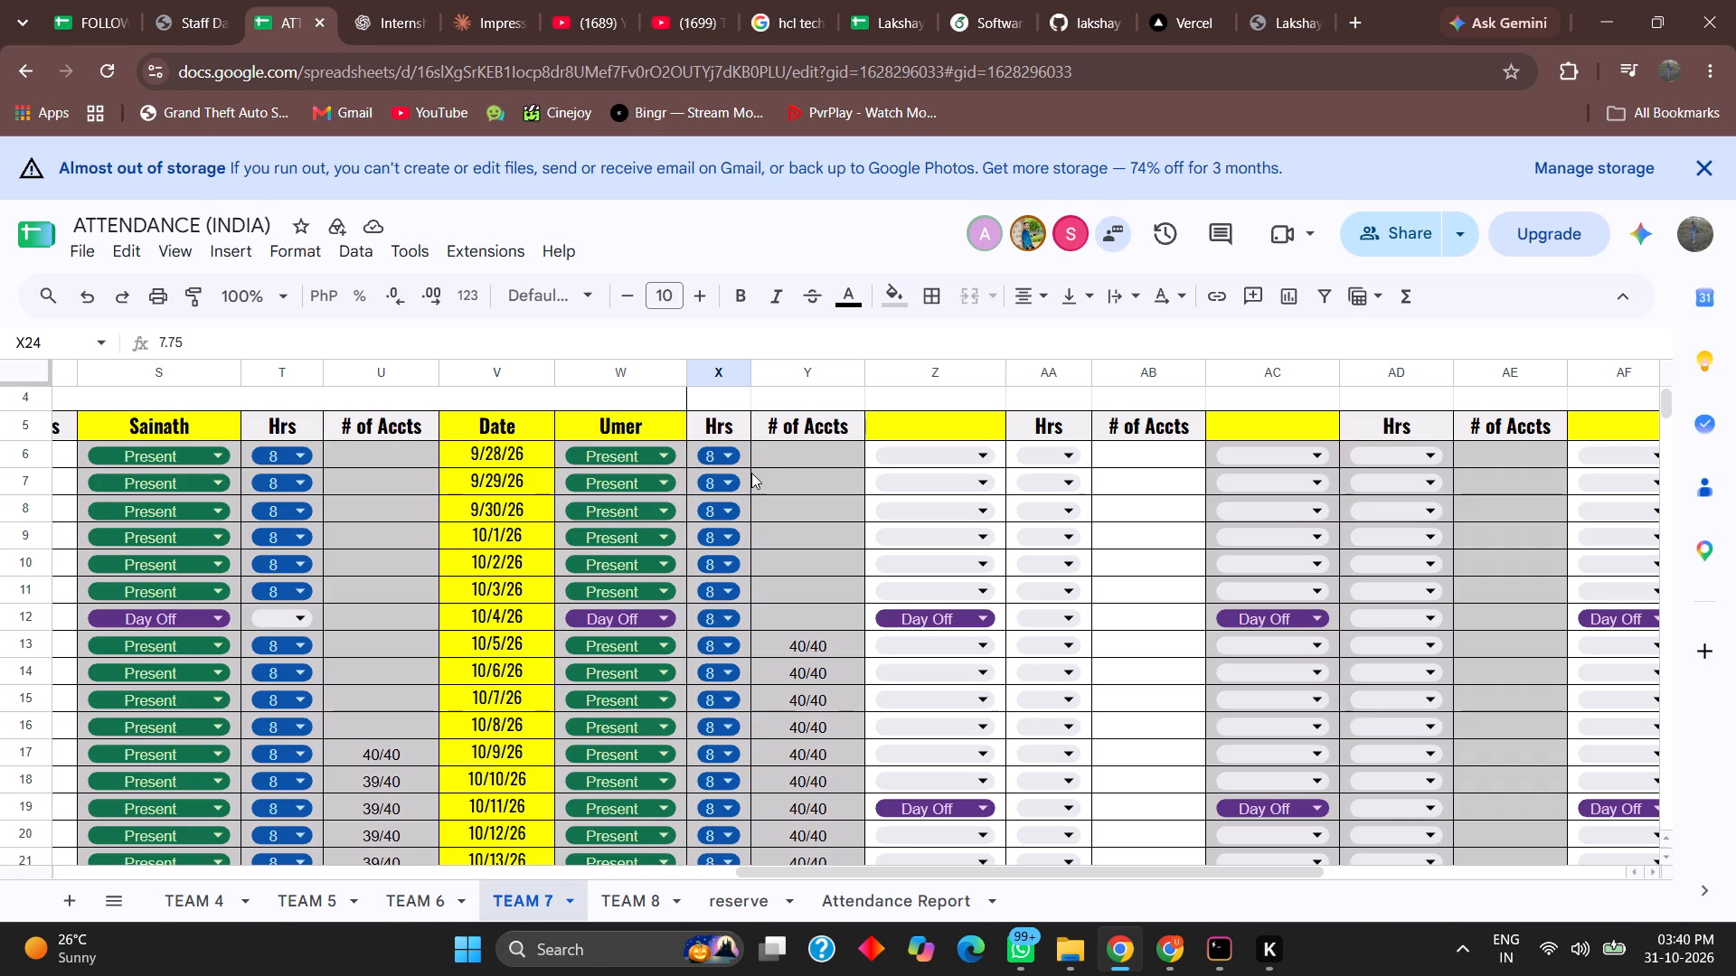
{"action": "left_click_drag", "start_coordinate": [748, 372], "coordinate": [773, 377]}
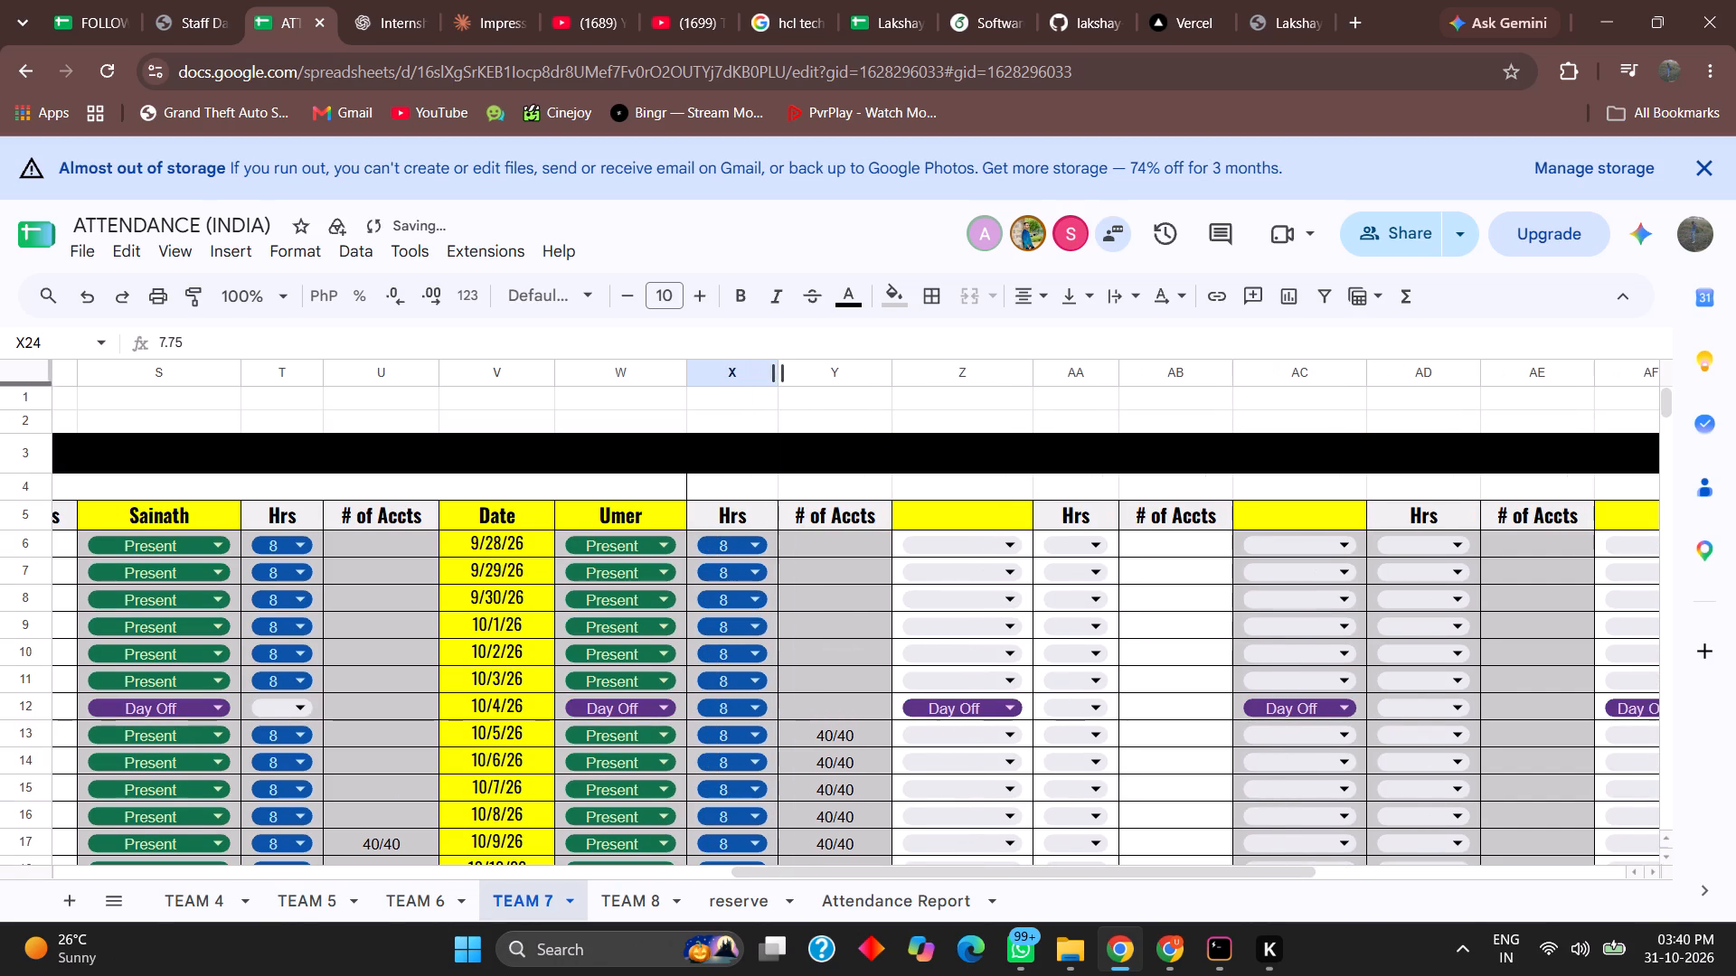
Review Umer's hours and # of Accts entries across the October dates.
{"action": "scroll", "coordinate": [781, 530], "scroll_direction": "down", "scroll_amount": 3}
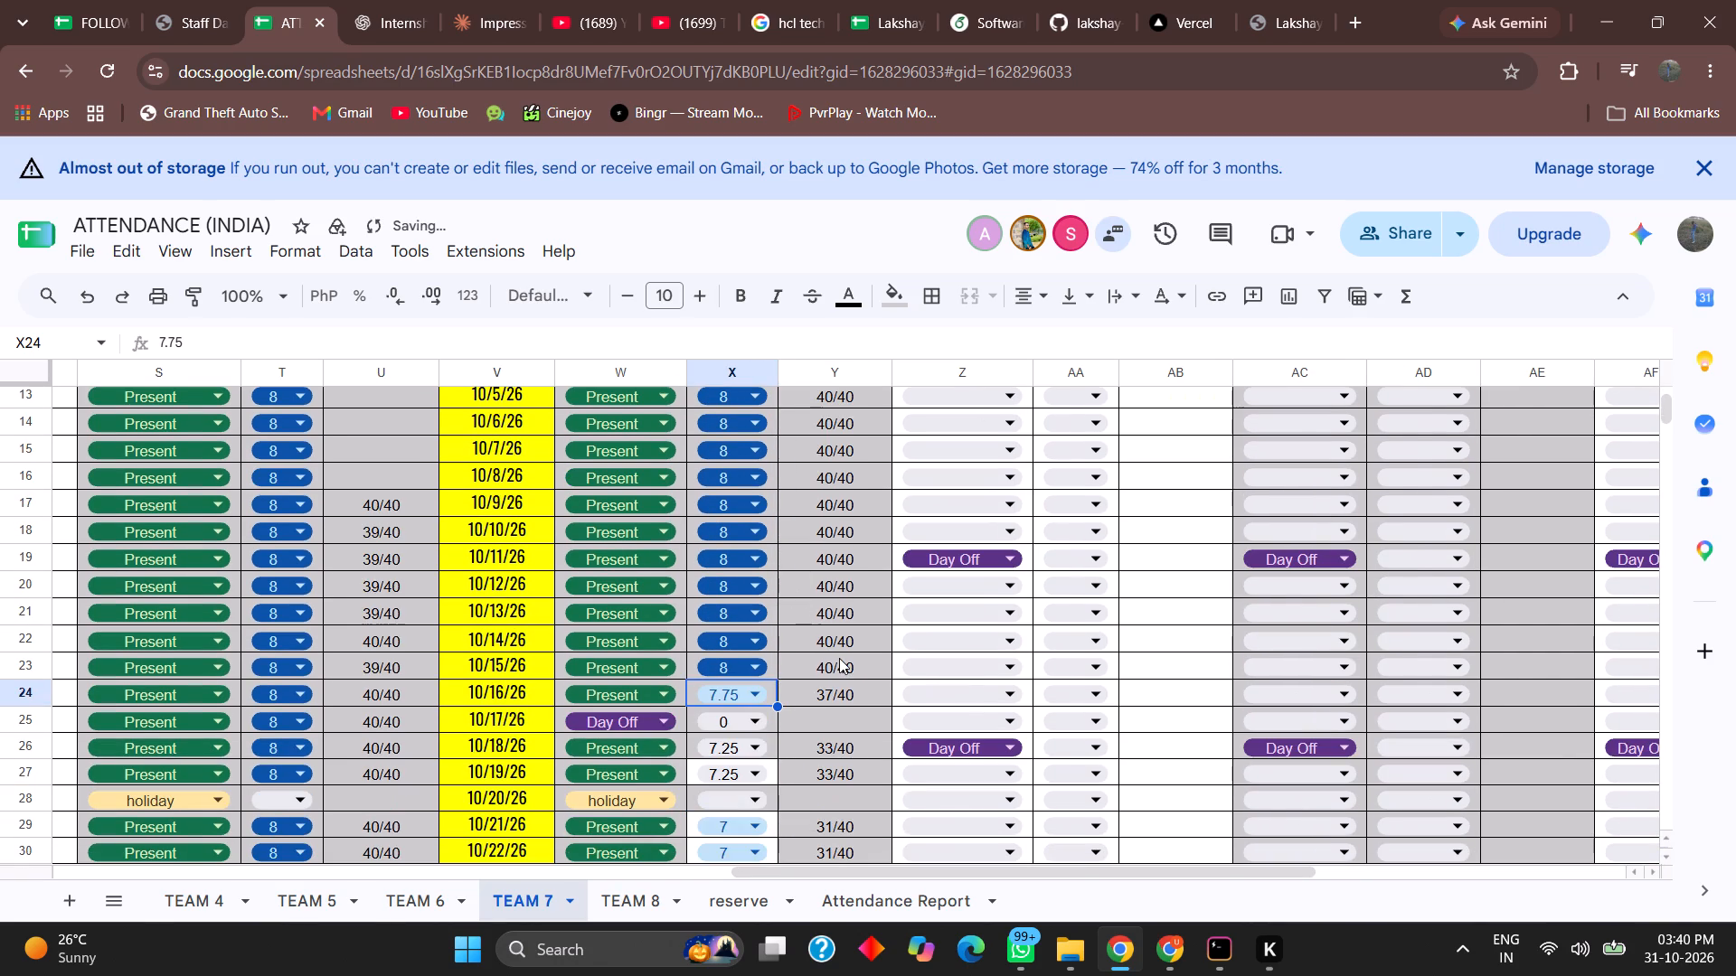
{"action": "scroll", "coordinate": [839, 658], "scroll_direction": "down", "scroll_amount": 1}
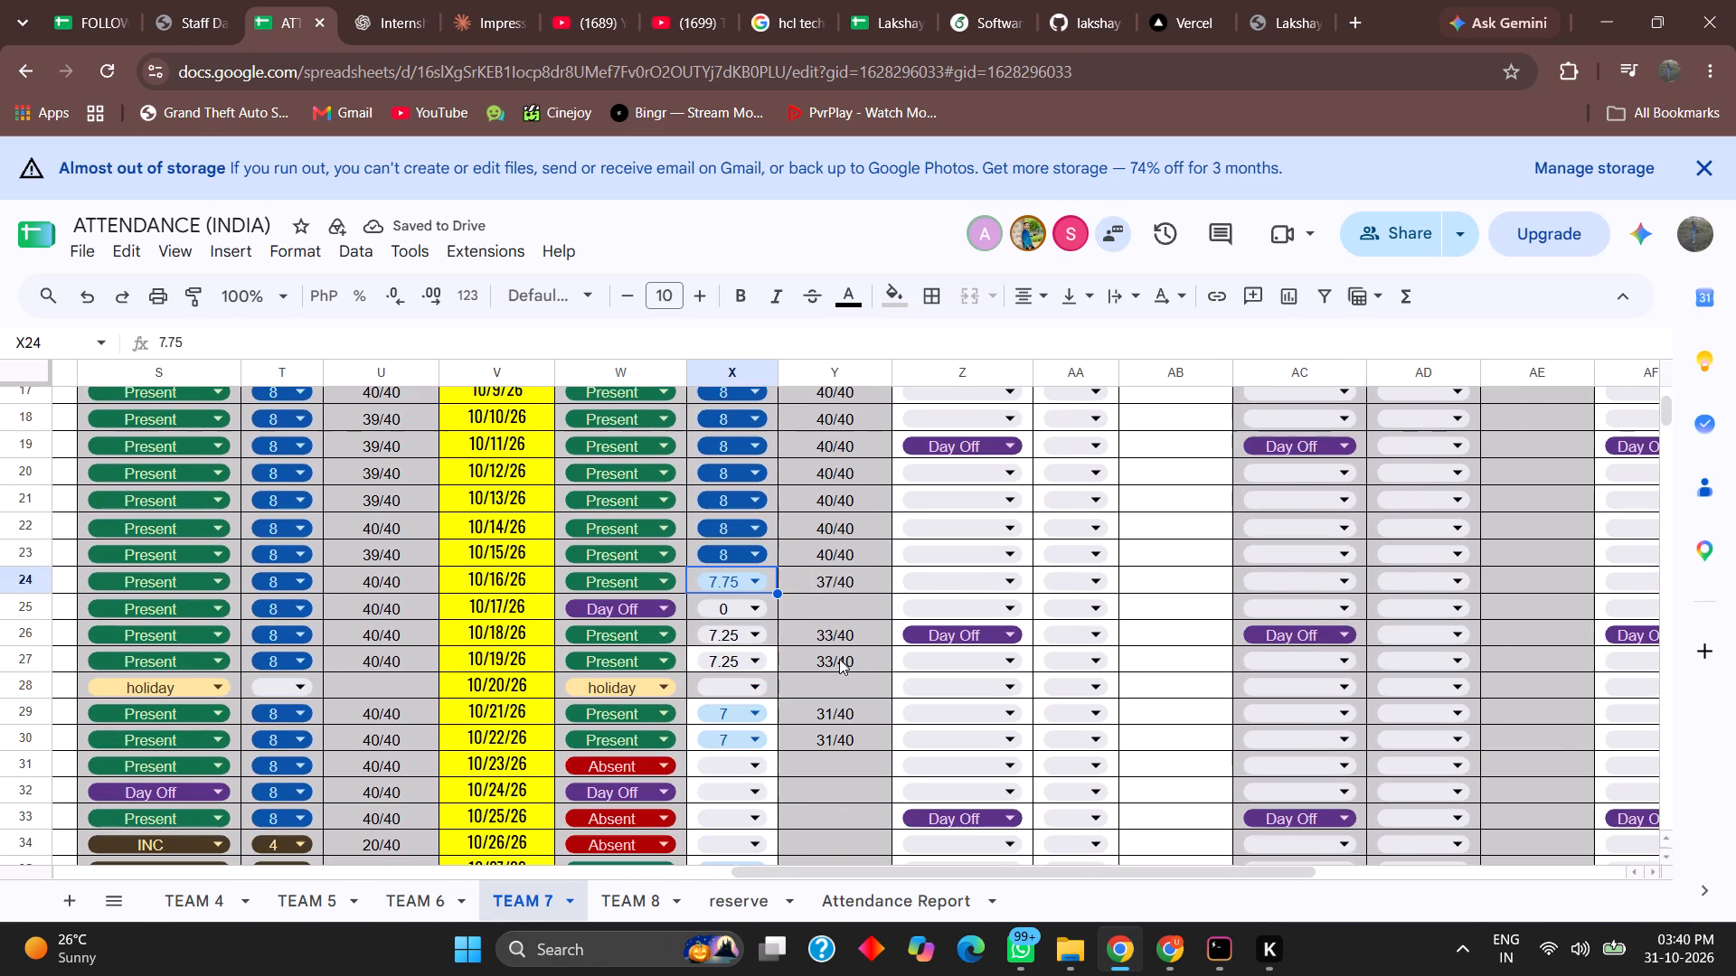
{"action": "scroll", "coordinate": [844, 663], "scroll_direction": "down", "scroll_amount": 3}
{"action": "scroll", "coordinate": [844, 663], "scroll_direction": "up", "scroll_amount": 2}
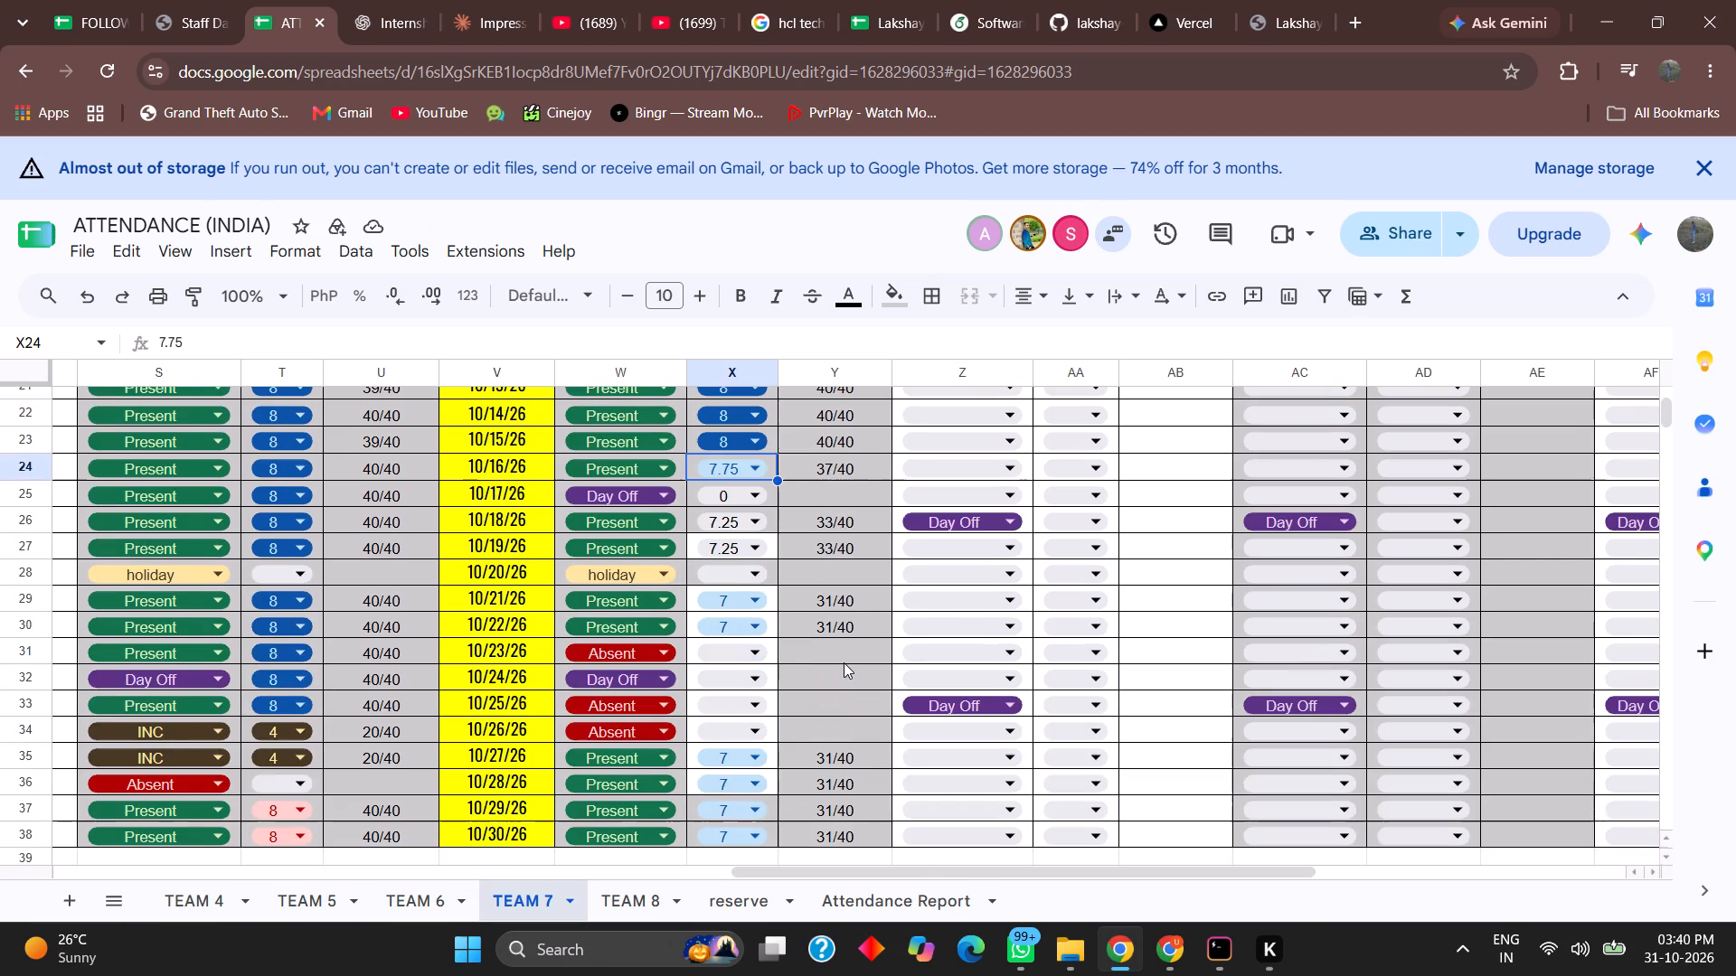
{"action": "scroll", "coordinate": [814, 600], "scroll_direction": "up", "scroll_amount": 1}
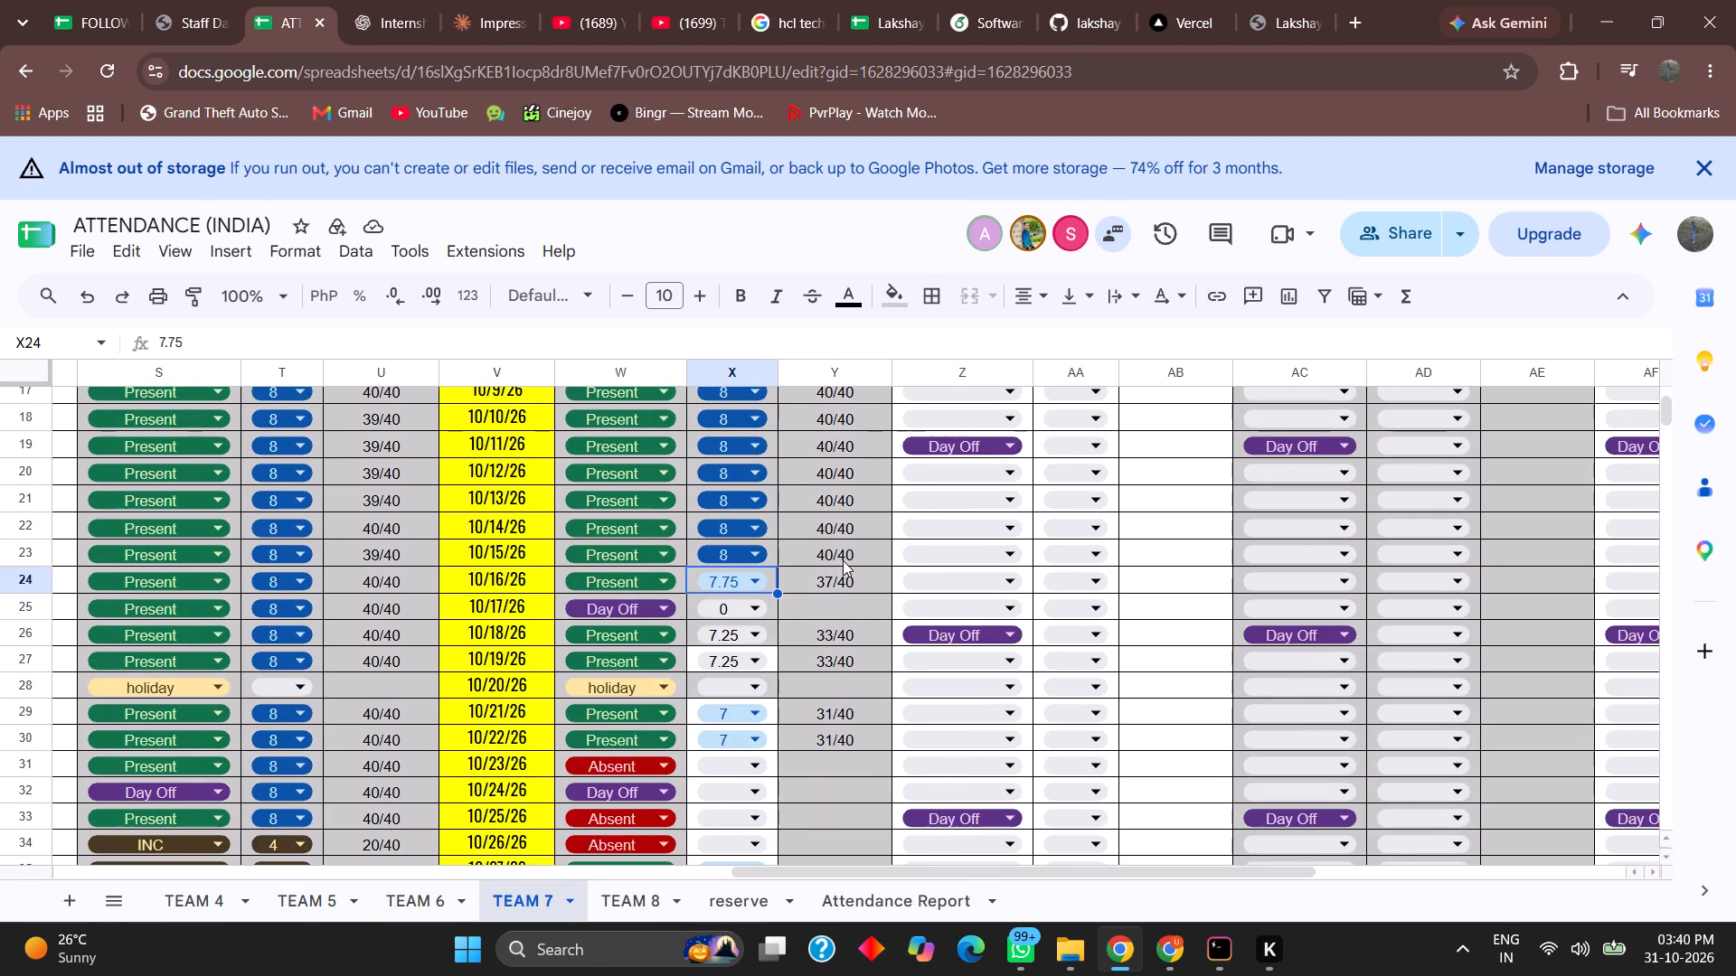
{"action": "left_click", "coordinate": [843, 560]}
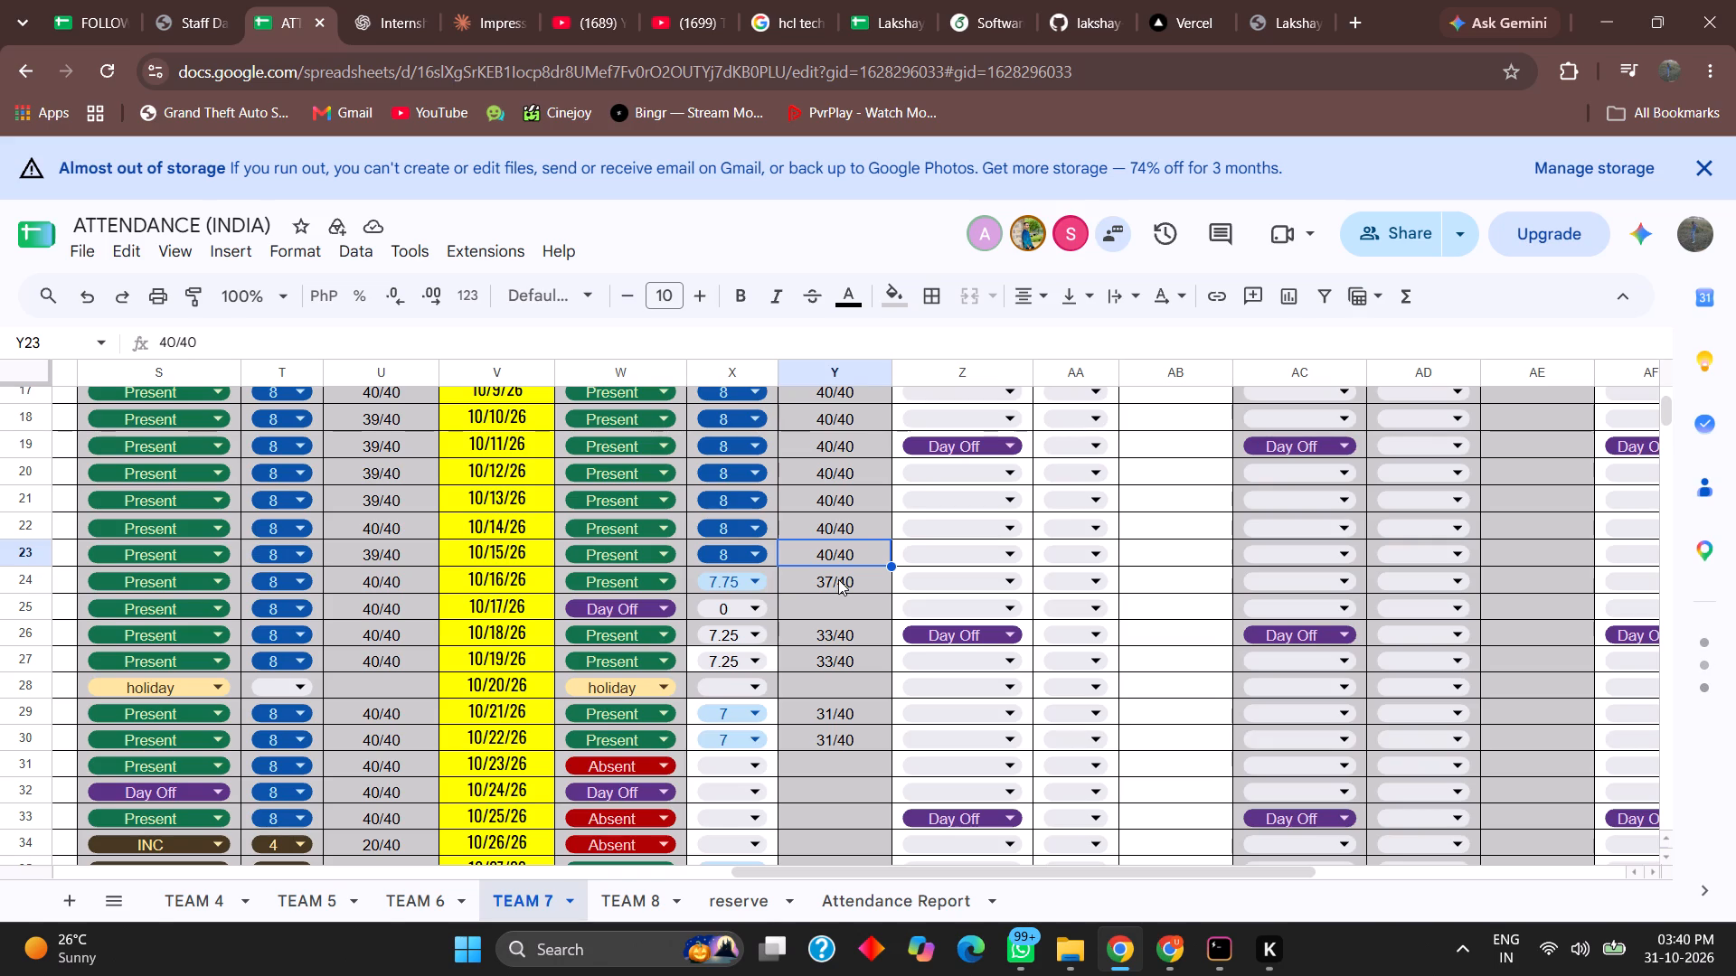
{"action": "scroll", "coordinate": [789, 583], "scroll_direction": "up", "scroll_amount": 2}
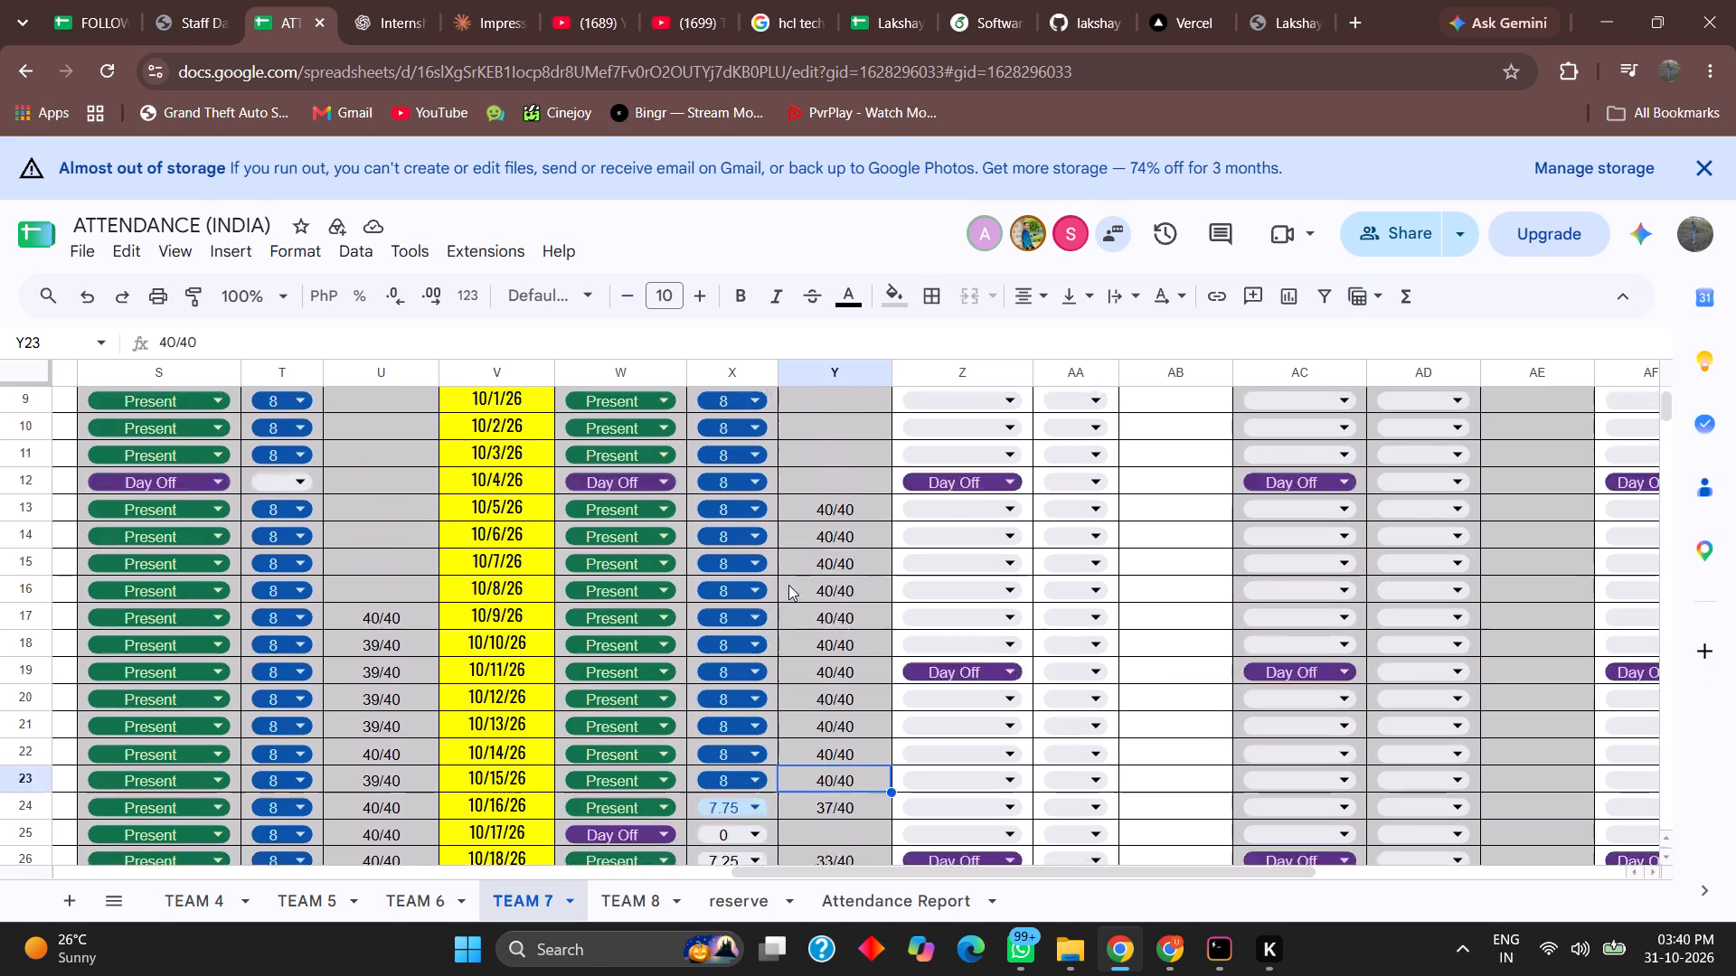
{"action": "scroll", "coordinate": [788, 585], "scroll_direction": "up", "scroll_amount": 2}
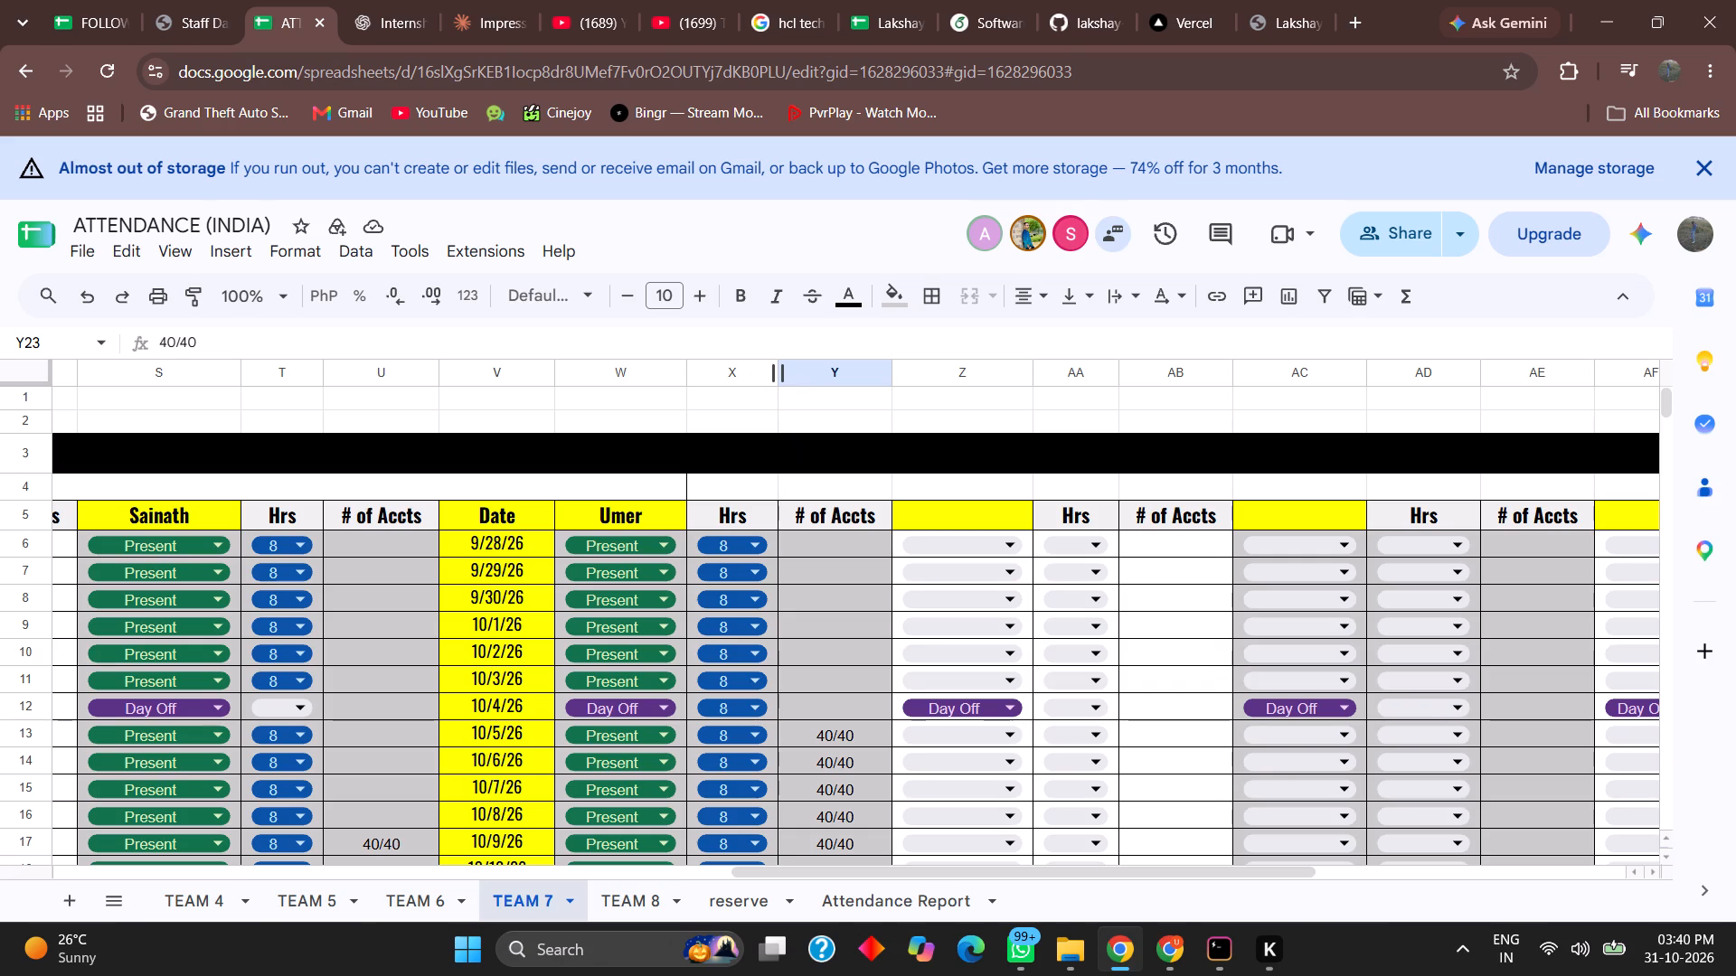
{"action": "scroll", "coordinate": [761, 580], "scroll_direction": "down", "scroll_amount": 3}
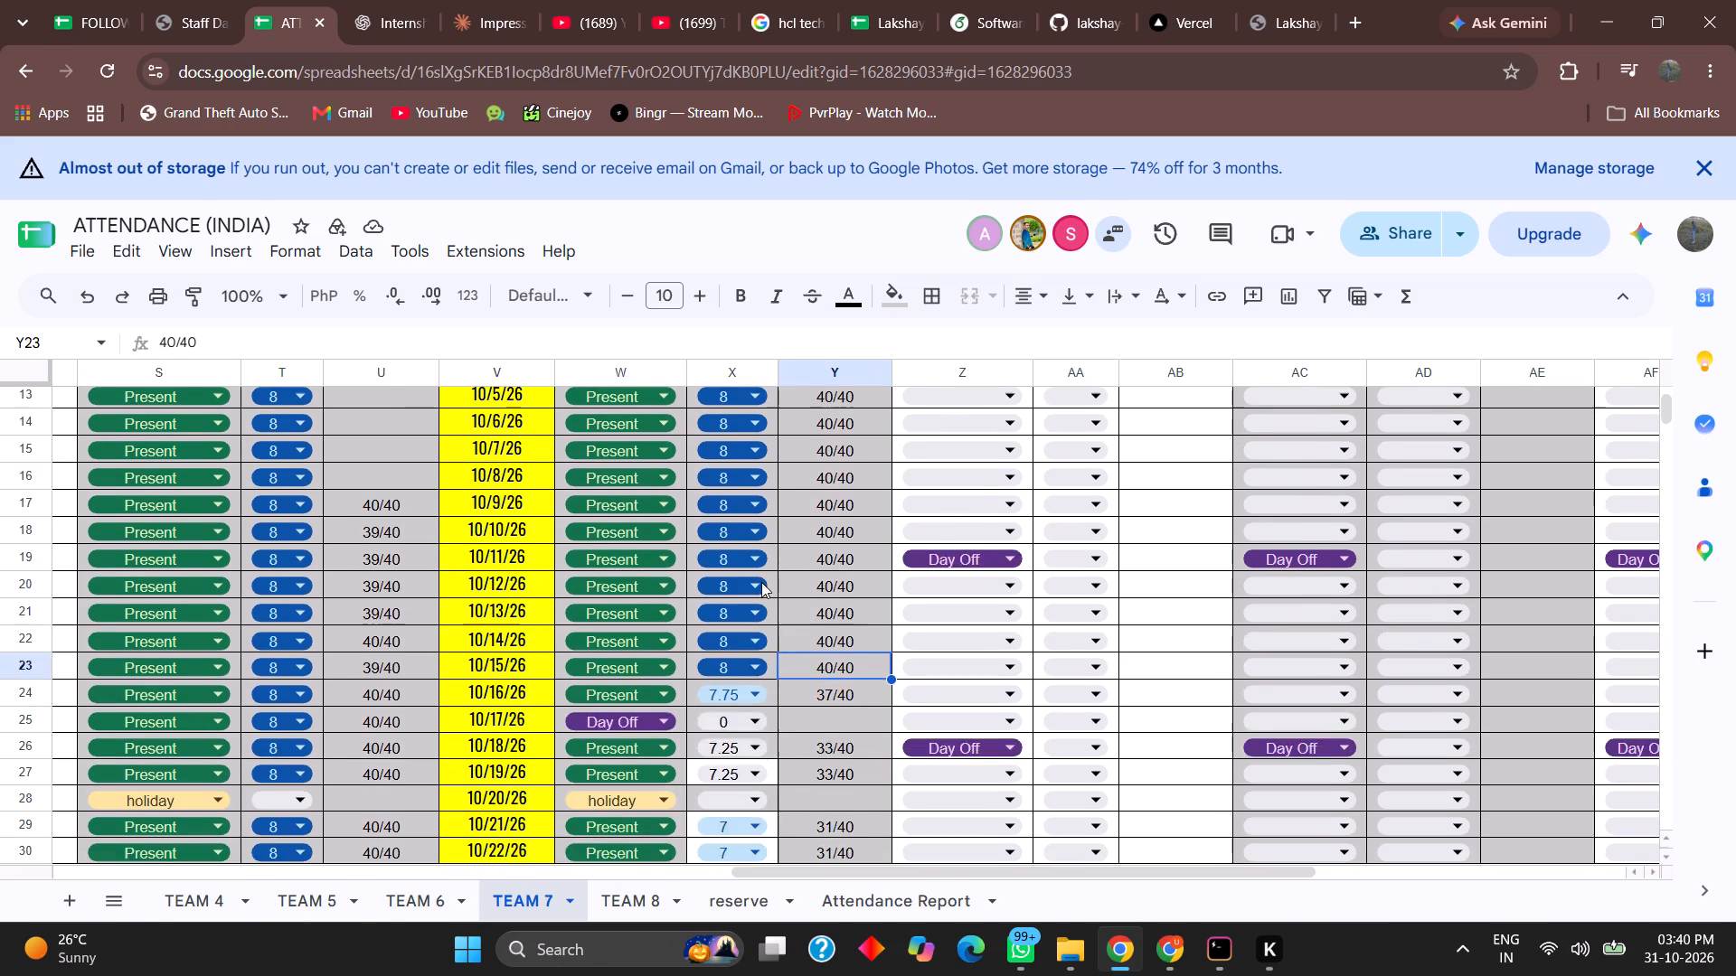
{"action": "scroll", "coordinate": [761, 582], "scroll_direction": "down", "scroll_amount": 2}
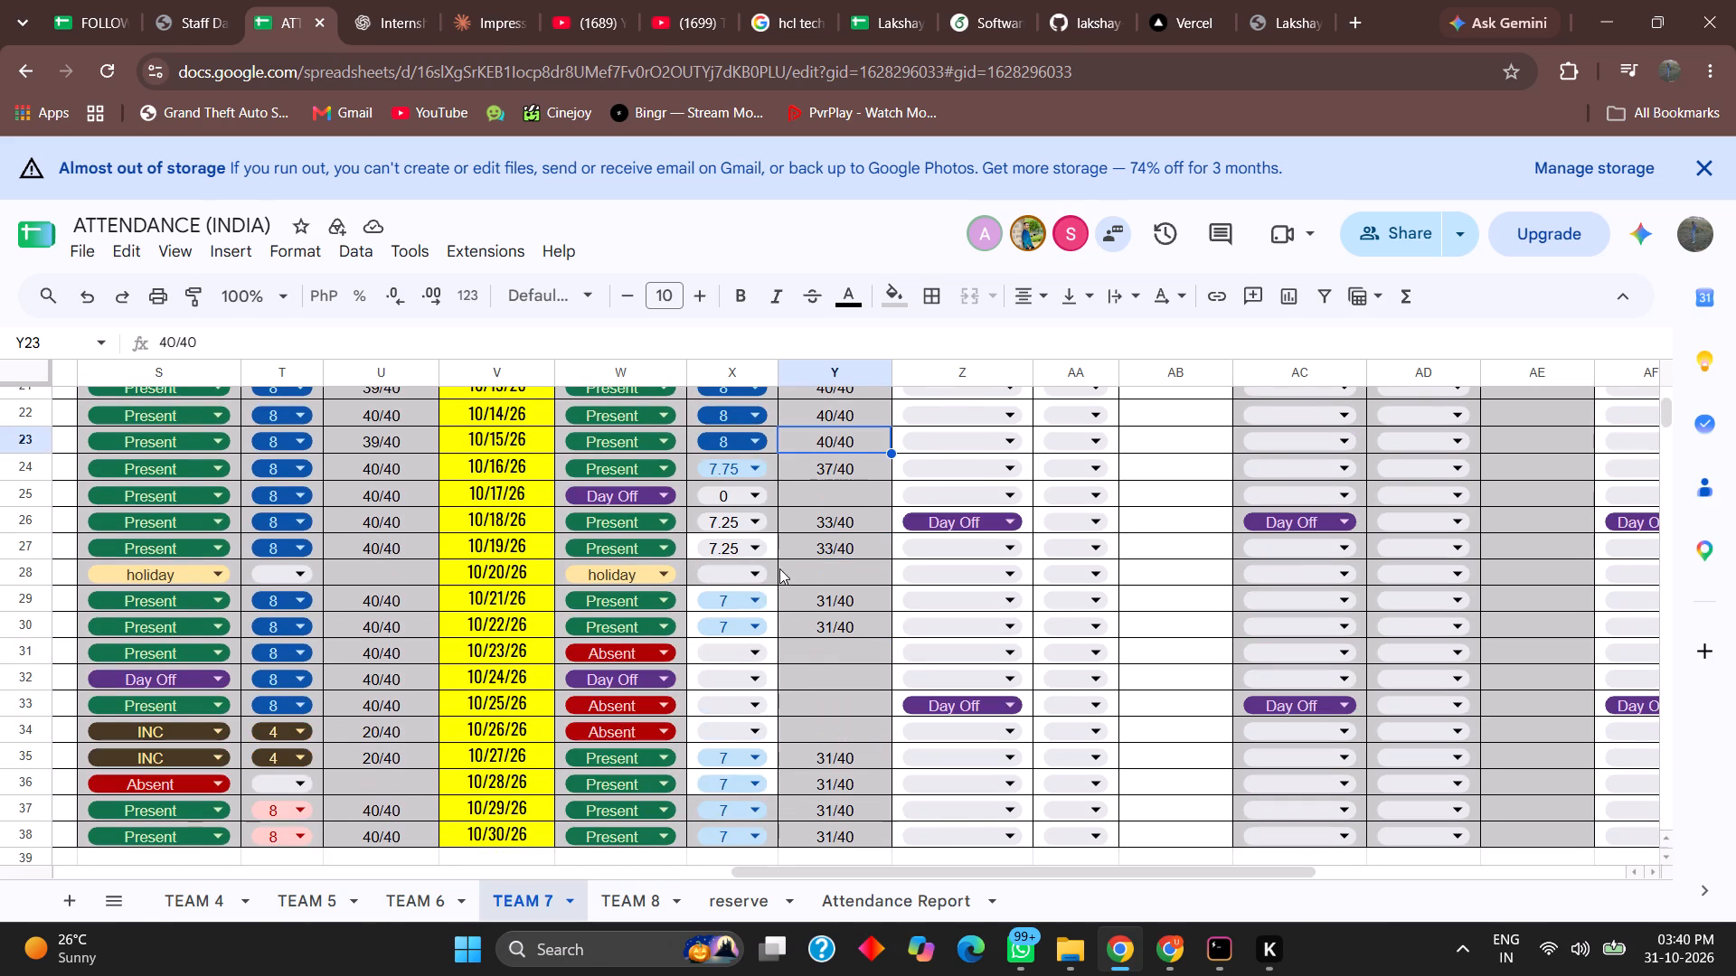
{"action": "scroll", "coordinate": [779, 568], "scroll_direction": "up", "scroll_amount": 2}
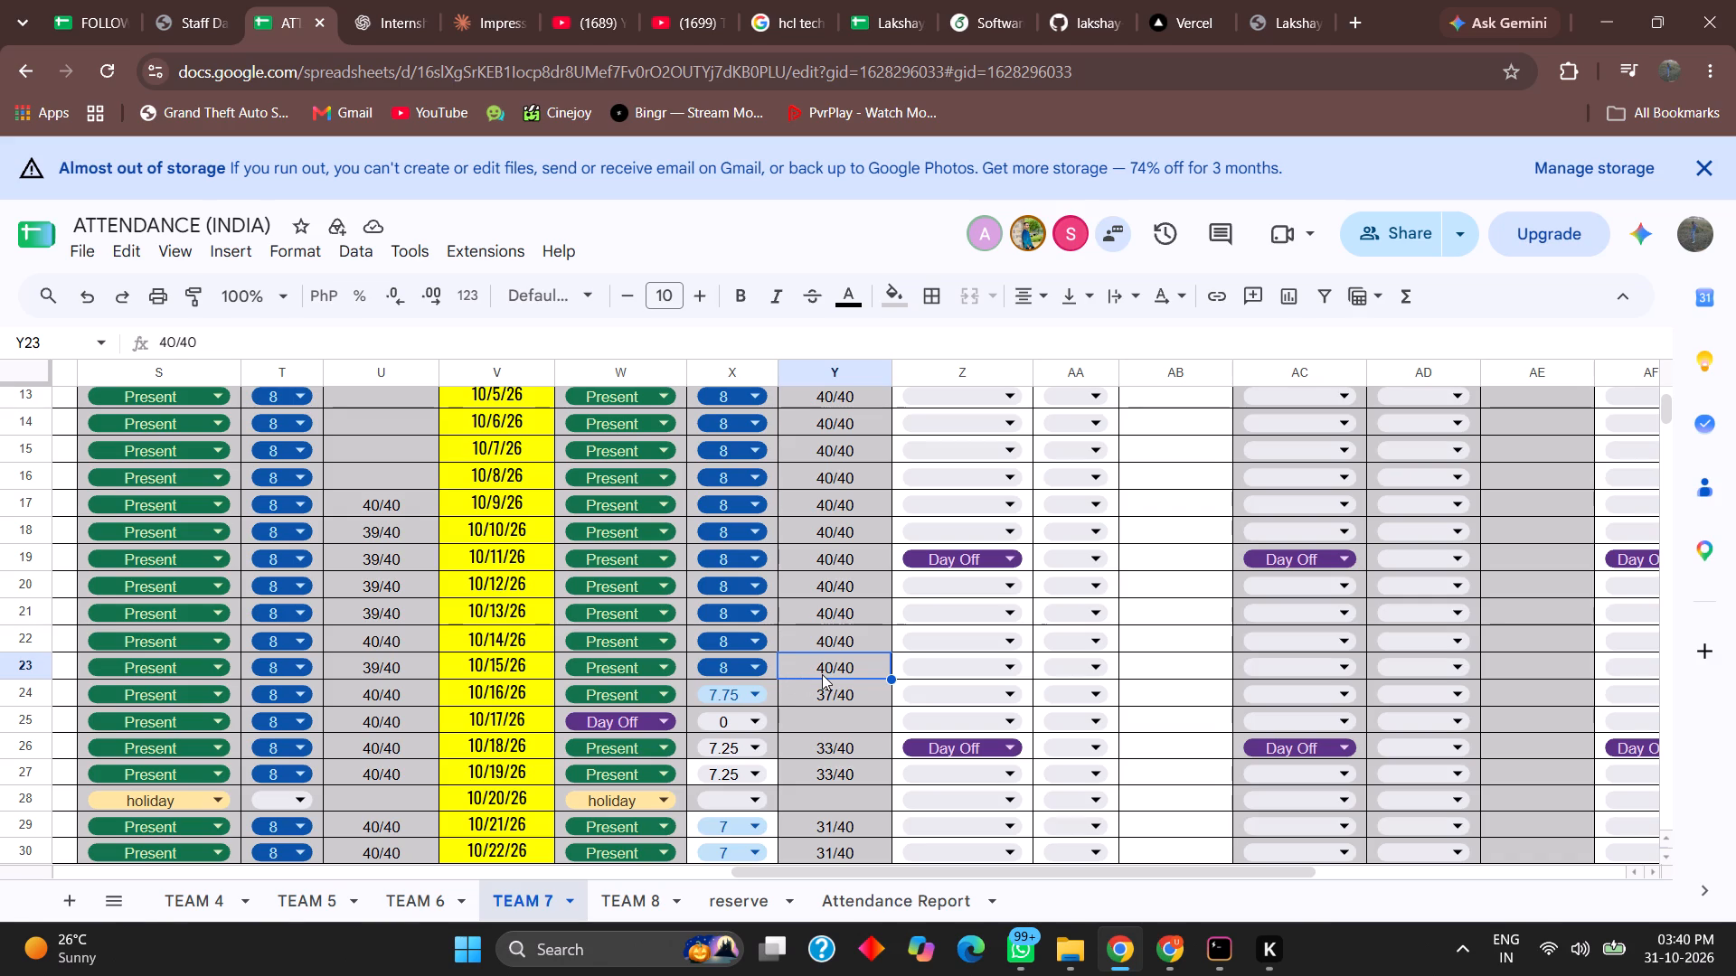
Set Umer's 10/15/26 hours to 7.75.
{"action": "left_click", "coordinate": [750, 659]}
{"action": "scroll", "coordinate": [754, 728], "scroll_direction": "down", "scroll_amount": 2}
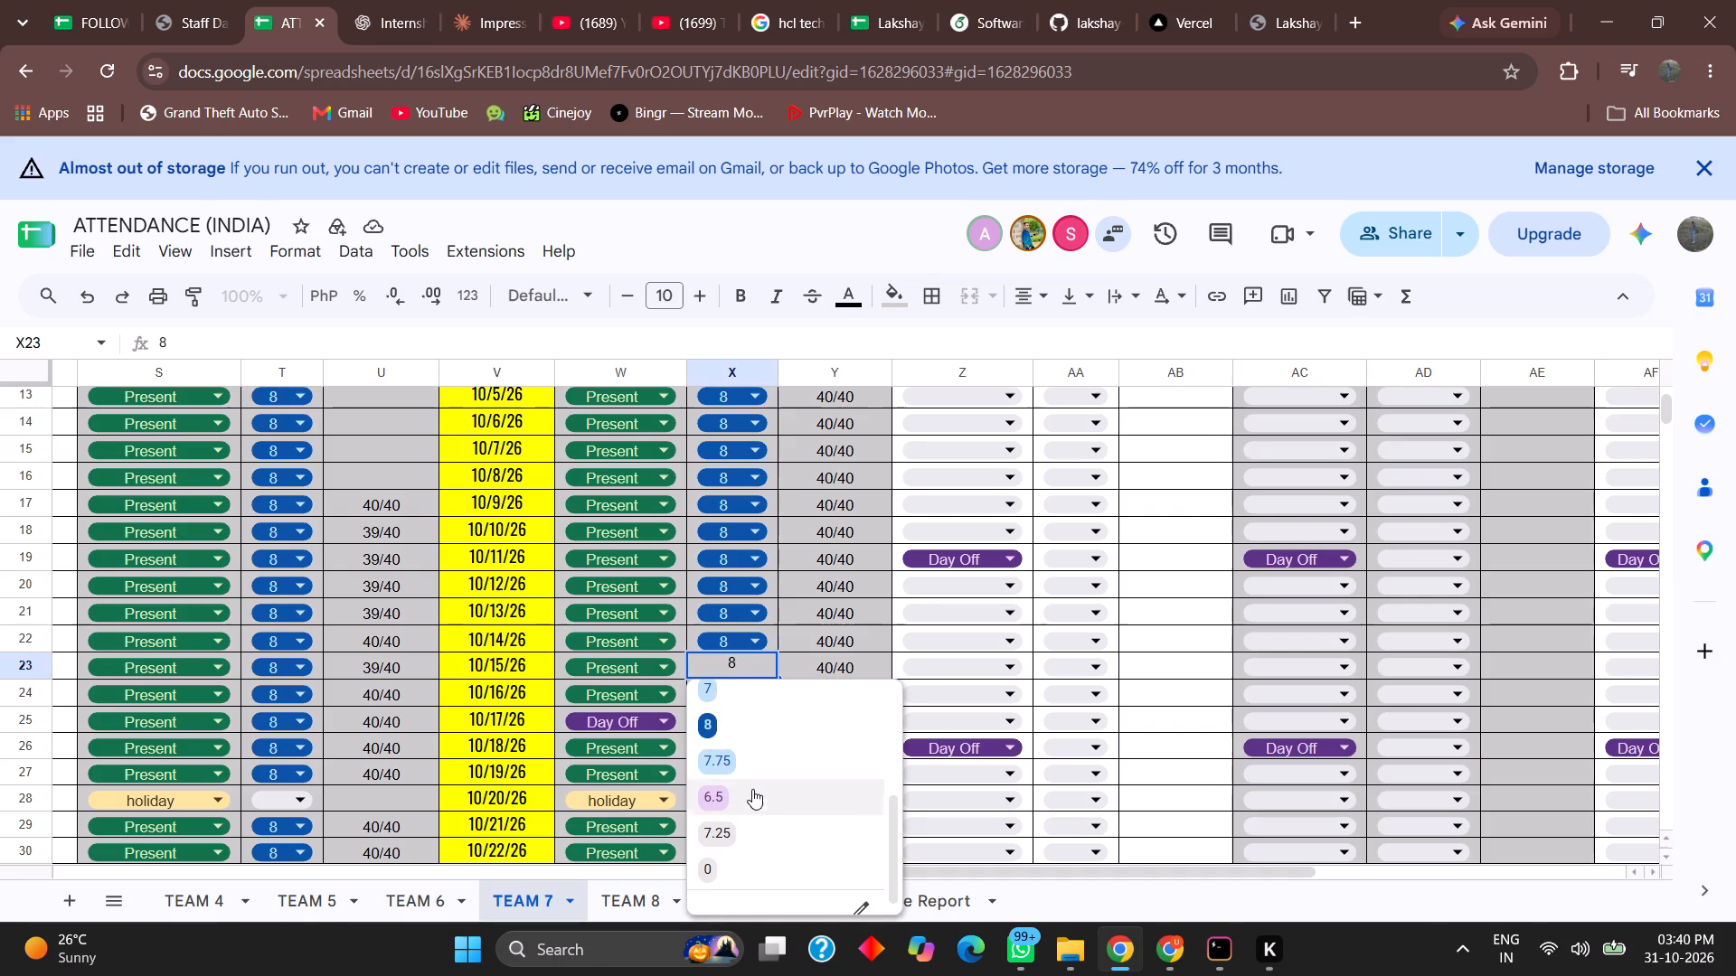
{"action": "left_click", "coordinate": [754, 762]}
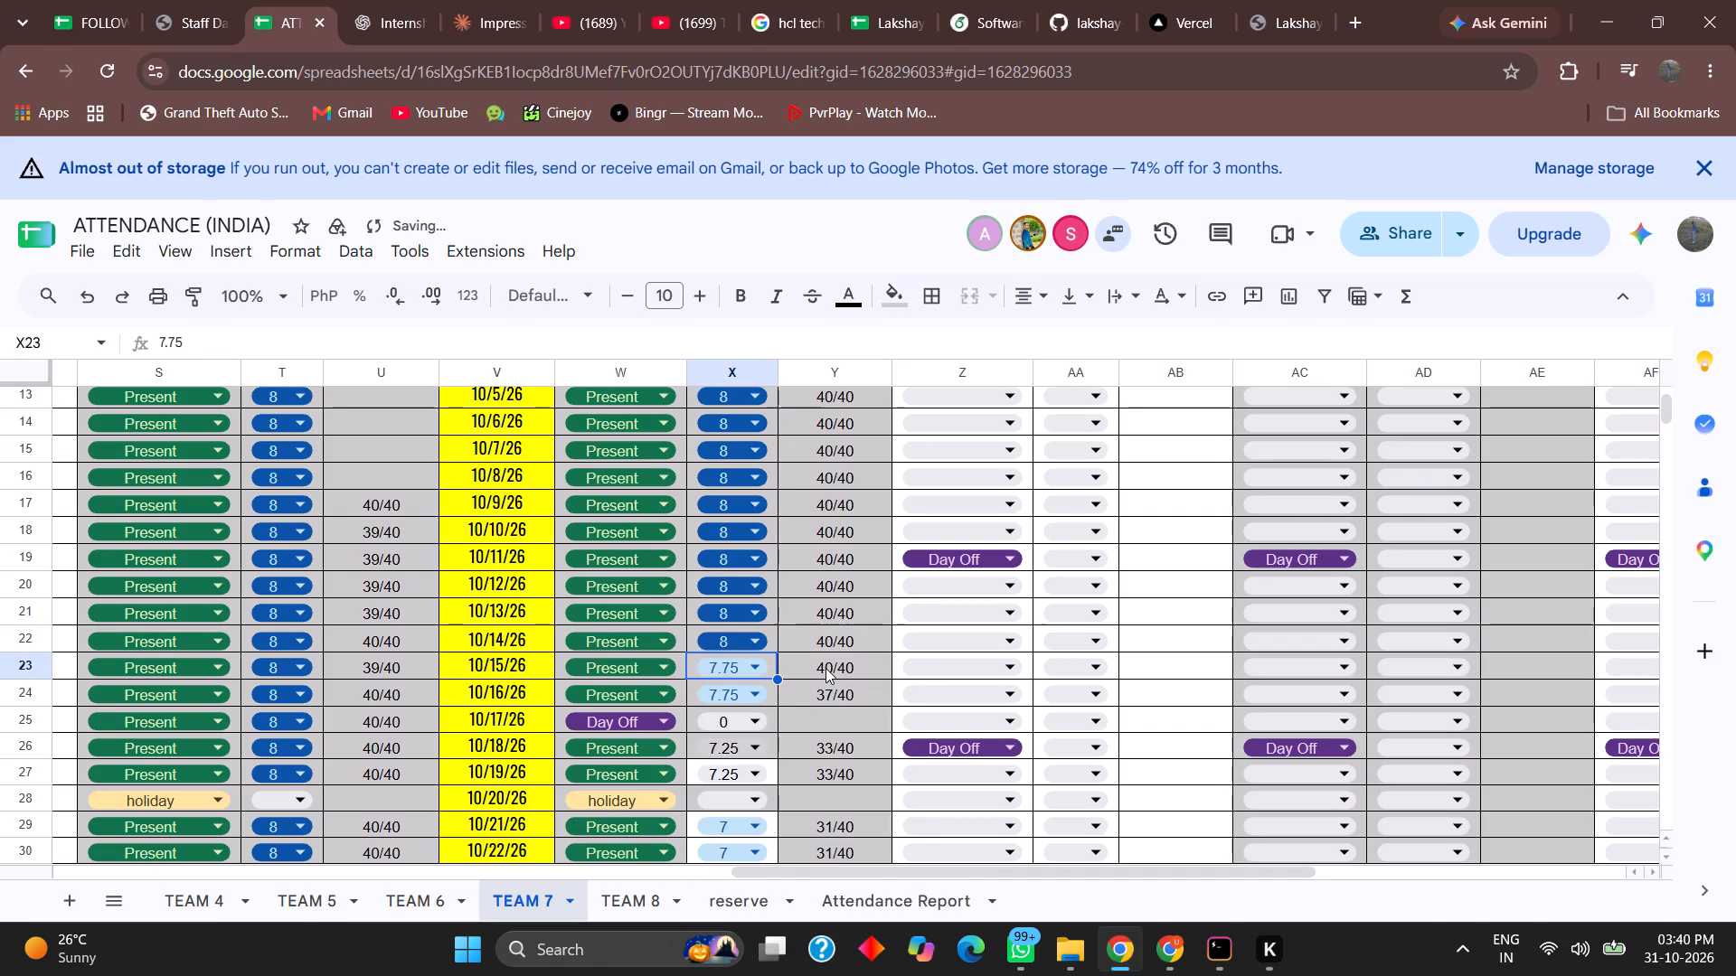
Set Umer's # of Accts entry for 10/15/26 to 37/40.
{"action": "left_click", "coordinate": [826, 666]}
{"action": "left_click", "coordinate": [826, 666]}
{"action": "left_click", "coordinate": [826, 667]}
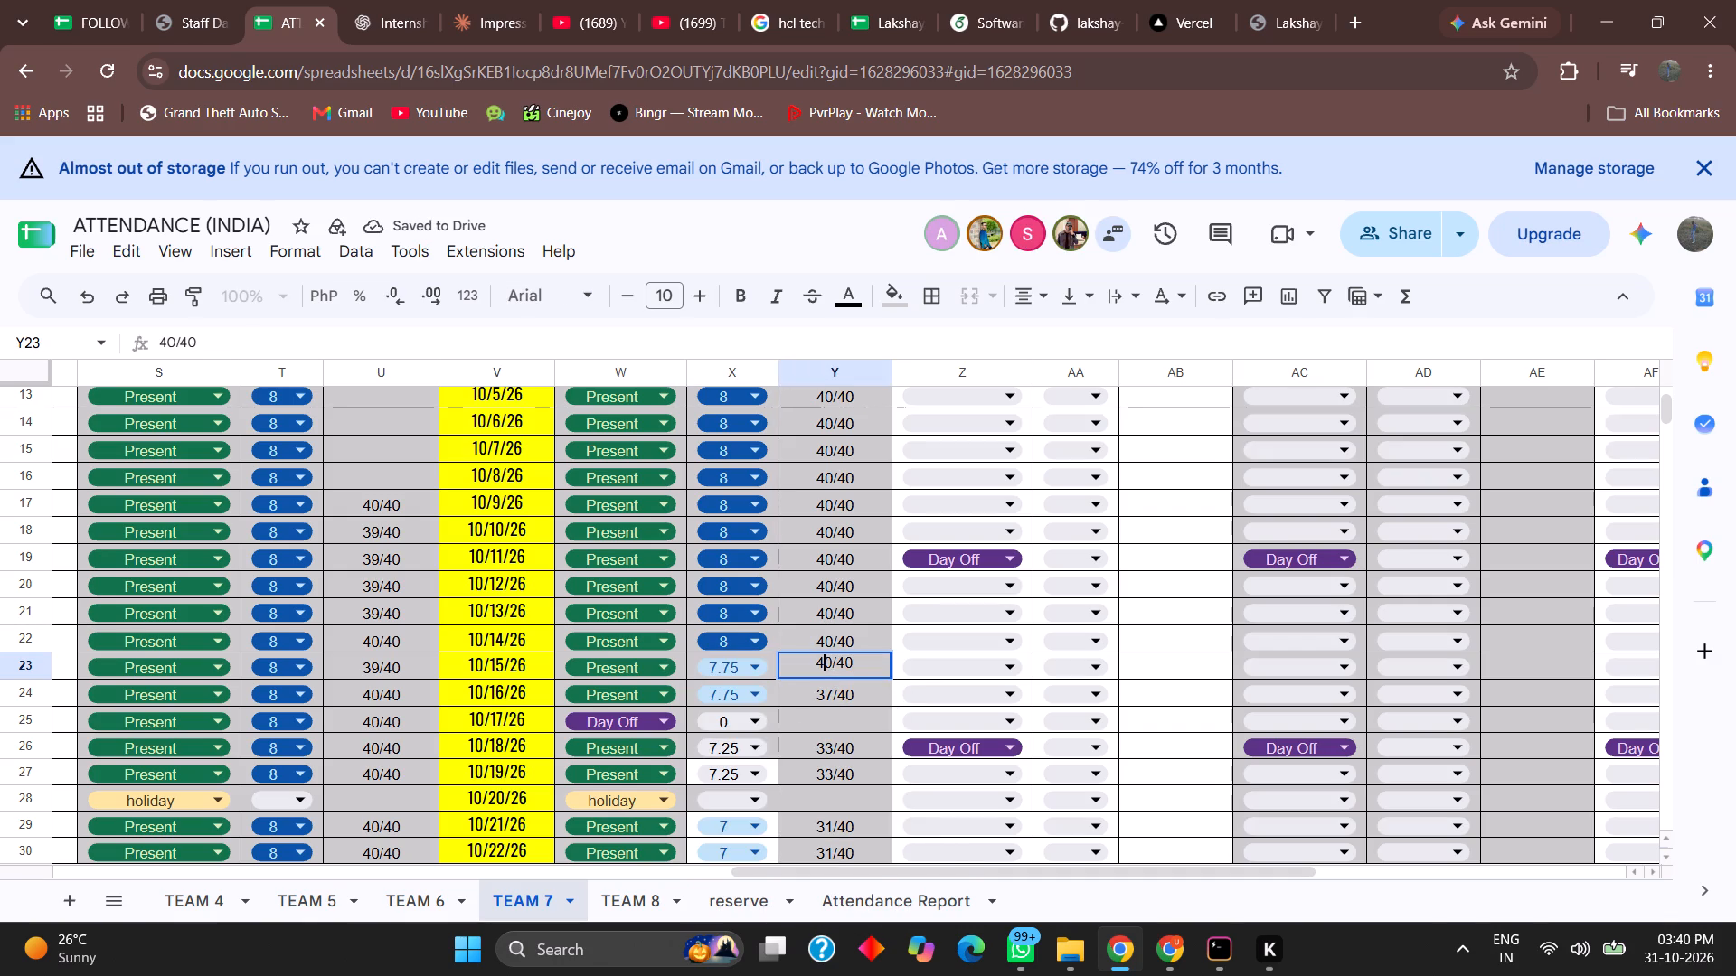
{"action": "key", "text": "Right"}
{"action": "key", "text": "BackSpace"}
{"action": "key", "text": "BackSpace"}
{"action": "type", "text": "37"}
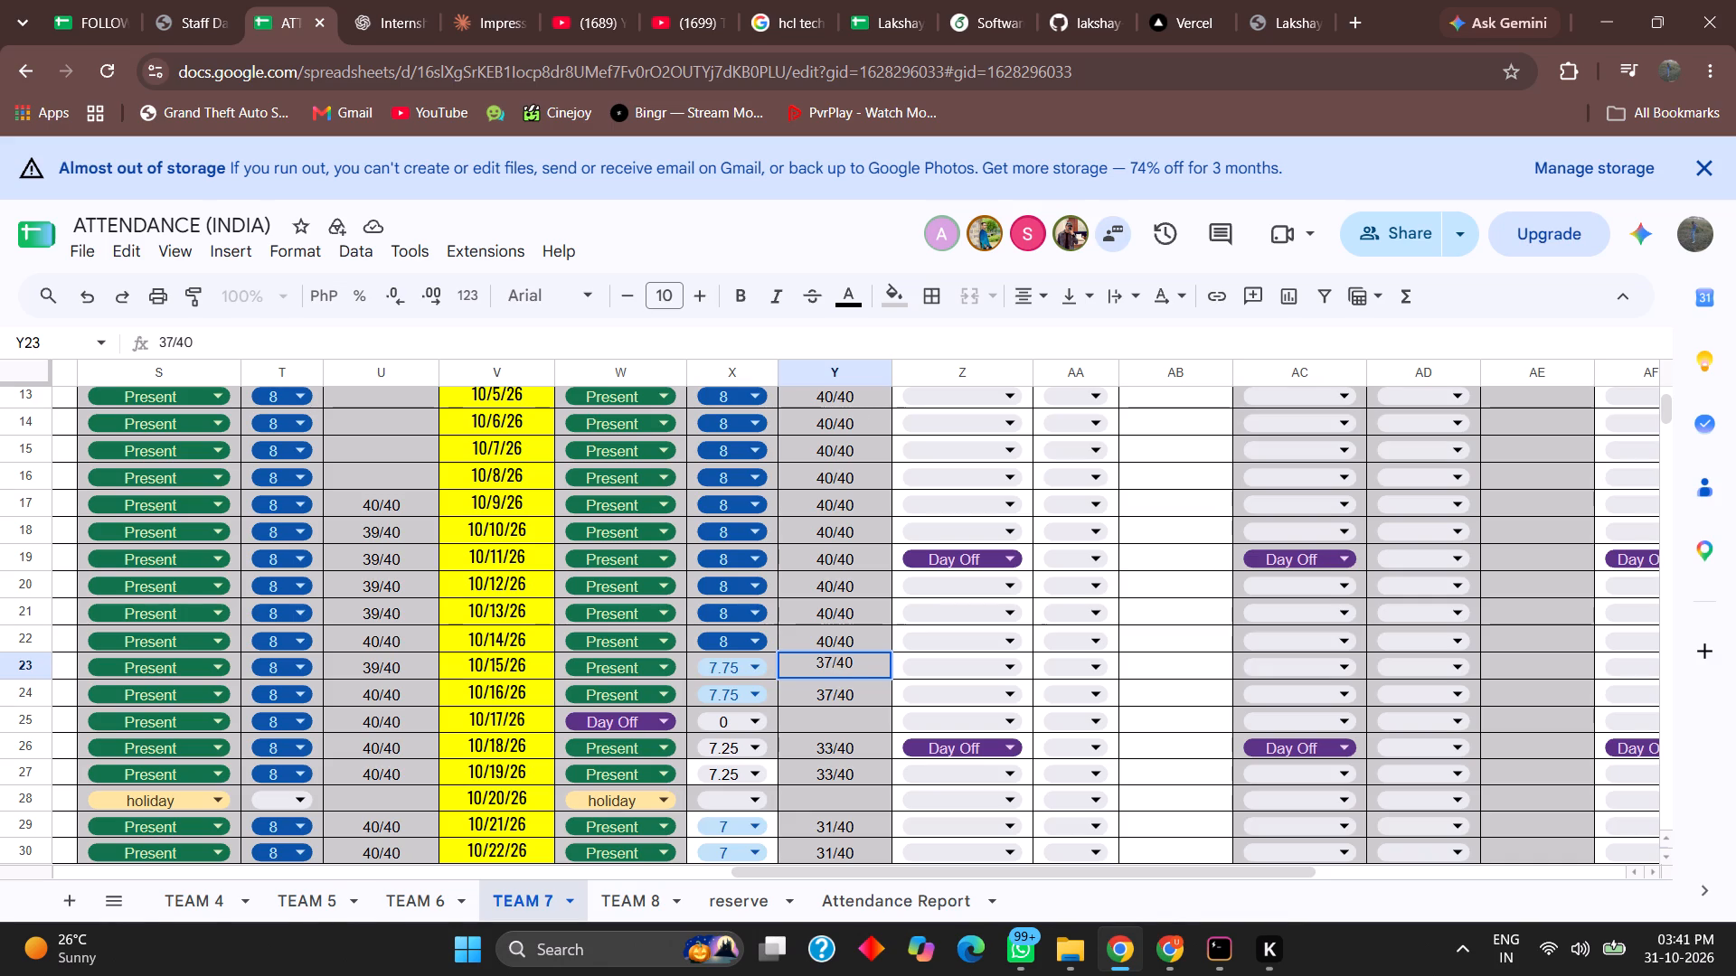
{"action": "left_click", "coordinate": [823, 636]}
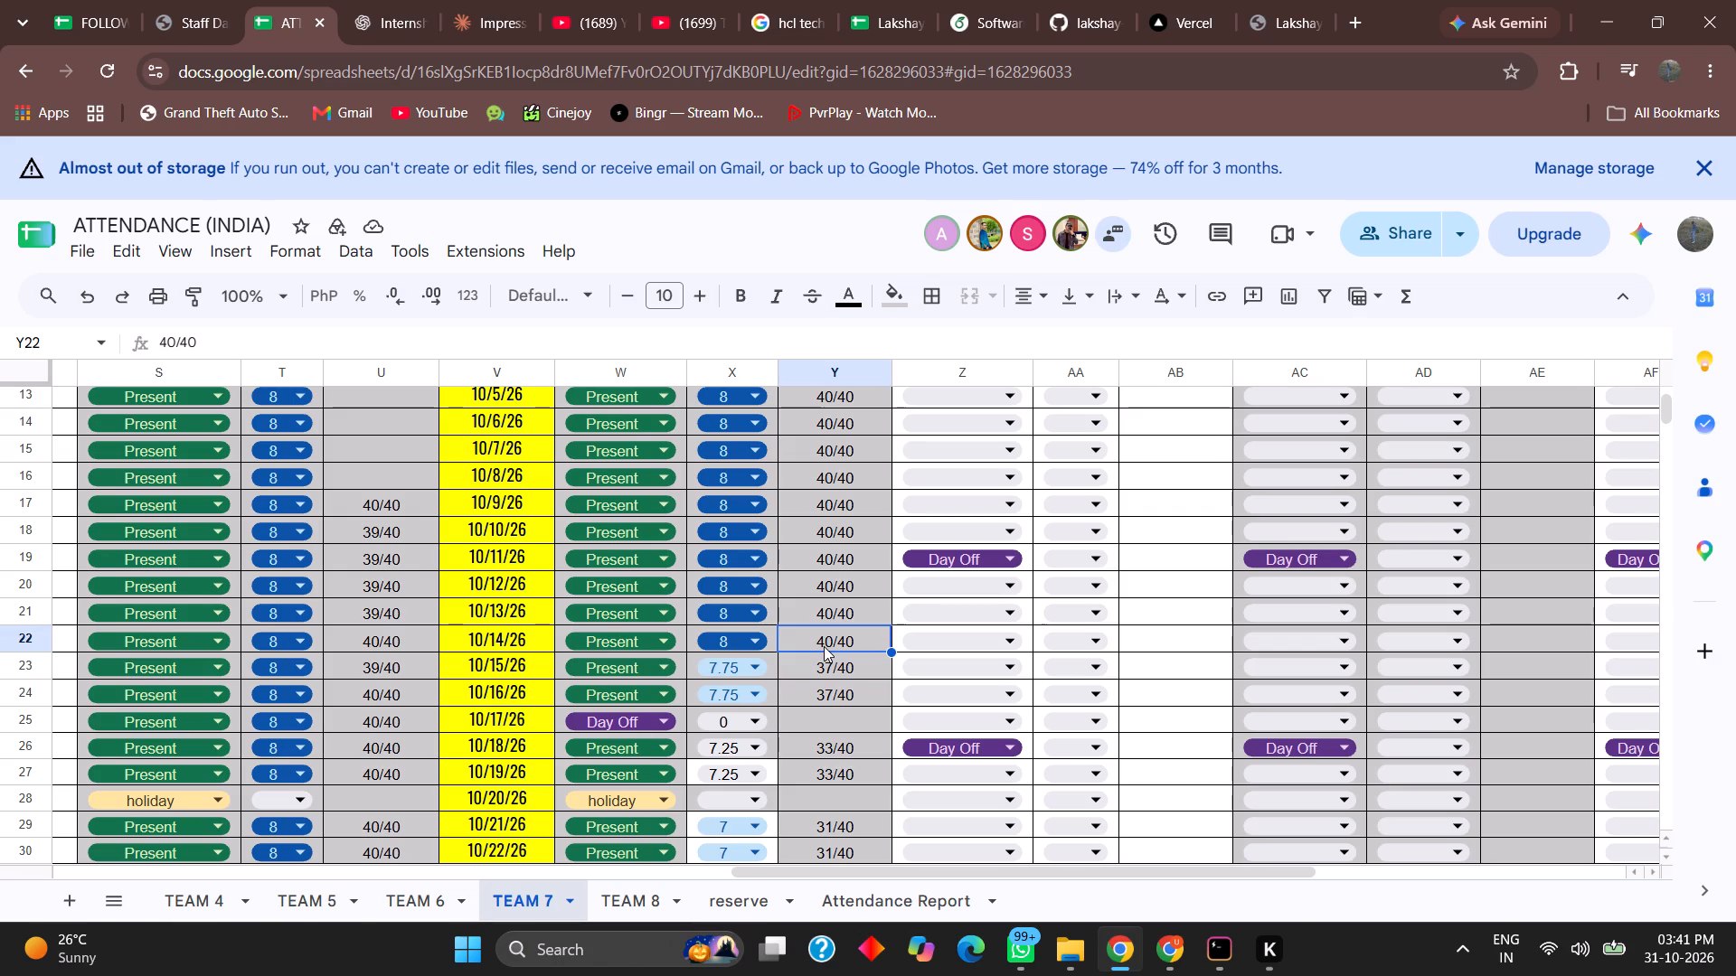
Set Umer's # of Accts entry for 10/14/26 to 39/40.
{"action": "left_click", "coordinate": [824, 646]}
{"action": "left_click", "coordinate": [825, 646]}
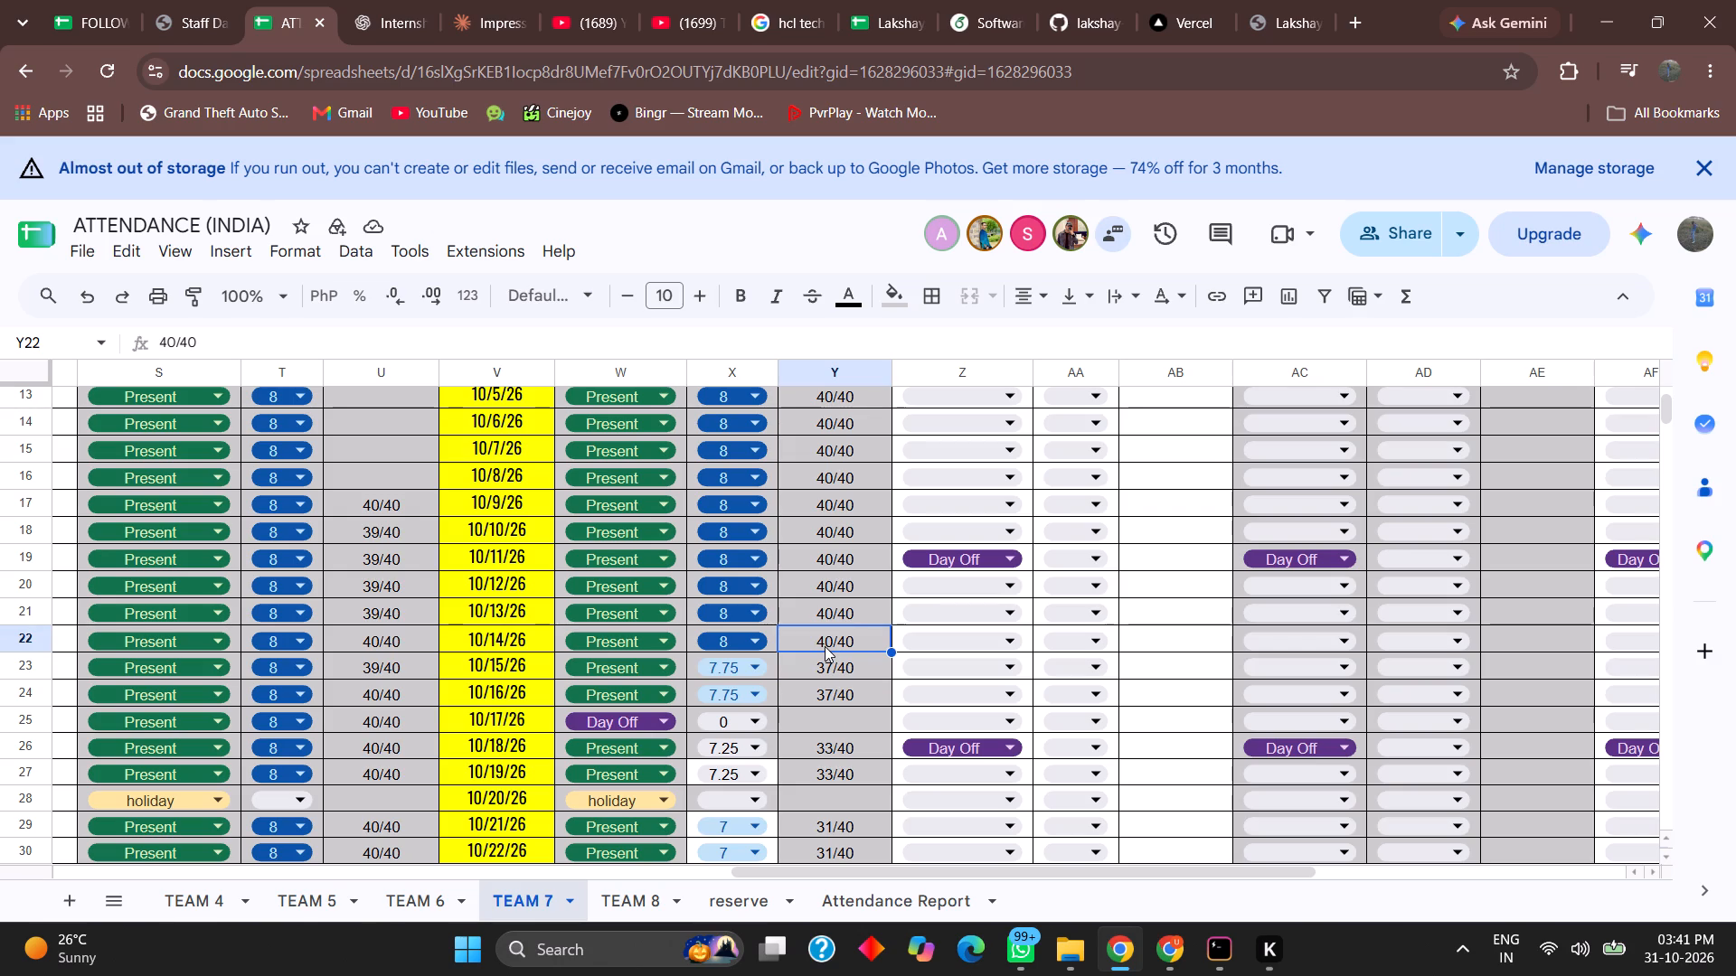
{"action": "double_click", "coordinate": [825, 645]}
{"action": "left_click", "coordinate": [825, 645]}
{"action": "left_click", "coordinate": [829, 626]}
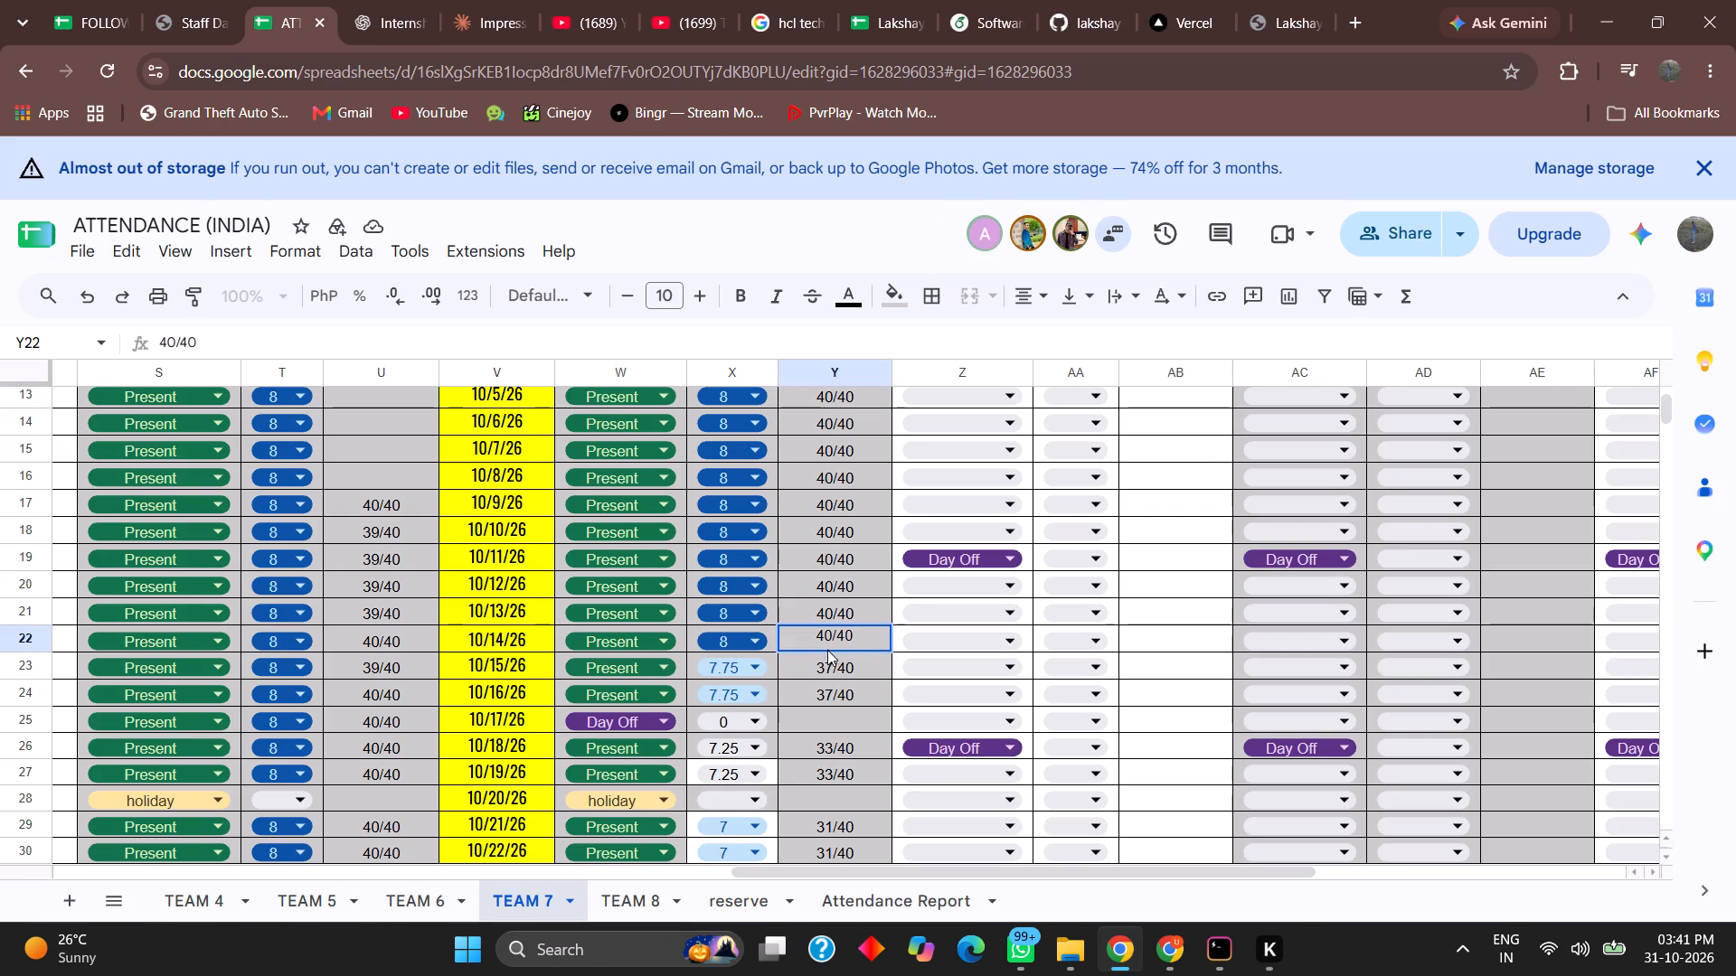
{"action": "left_click", "coordinate": [826, 633]}
{"action": "key", "text": "Right"}
{"action": "key", "text": "BackSpace"}
{"action": "key", "text": "BackSpace"}
{"action": "type", "text": "39"}
{"action": "left_click", "coordinate": [829, 609]}
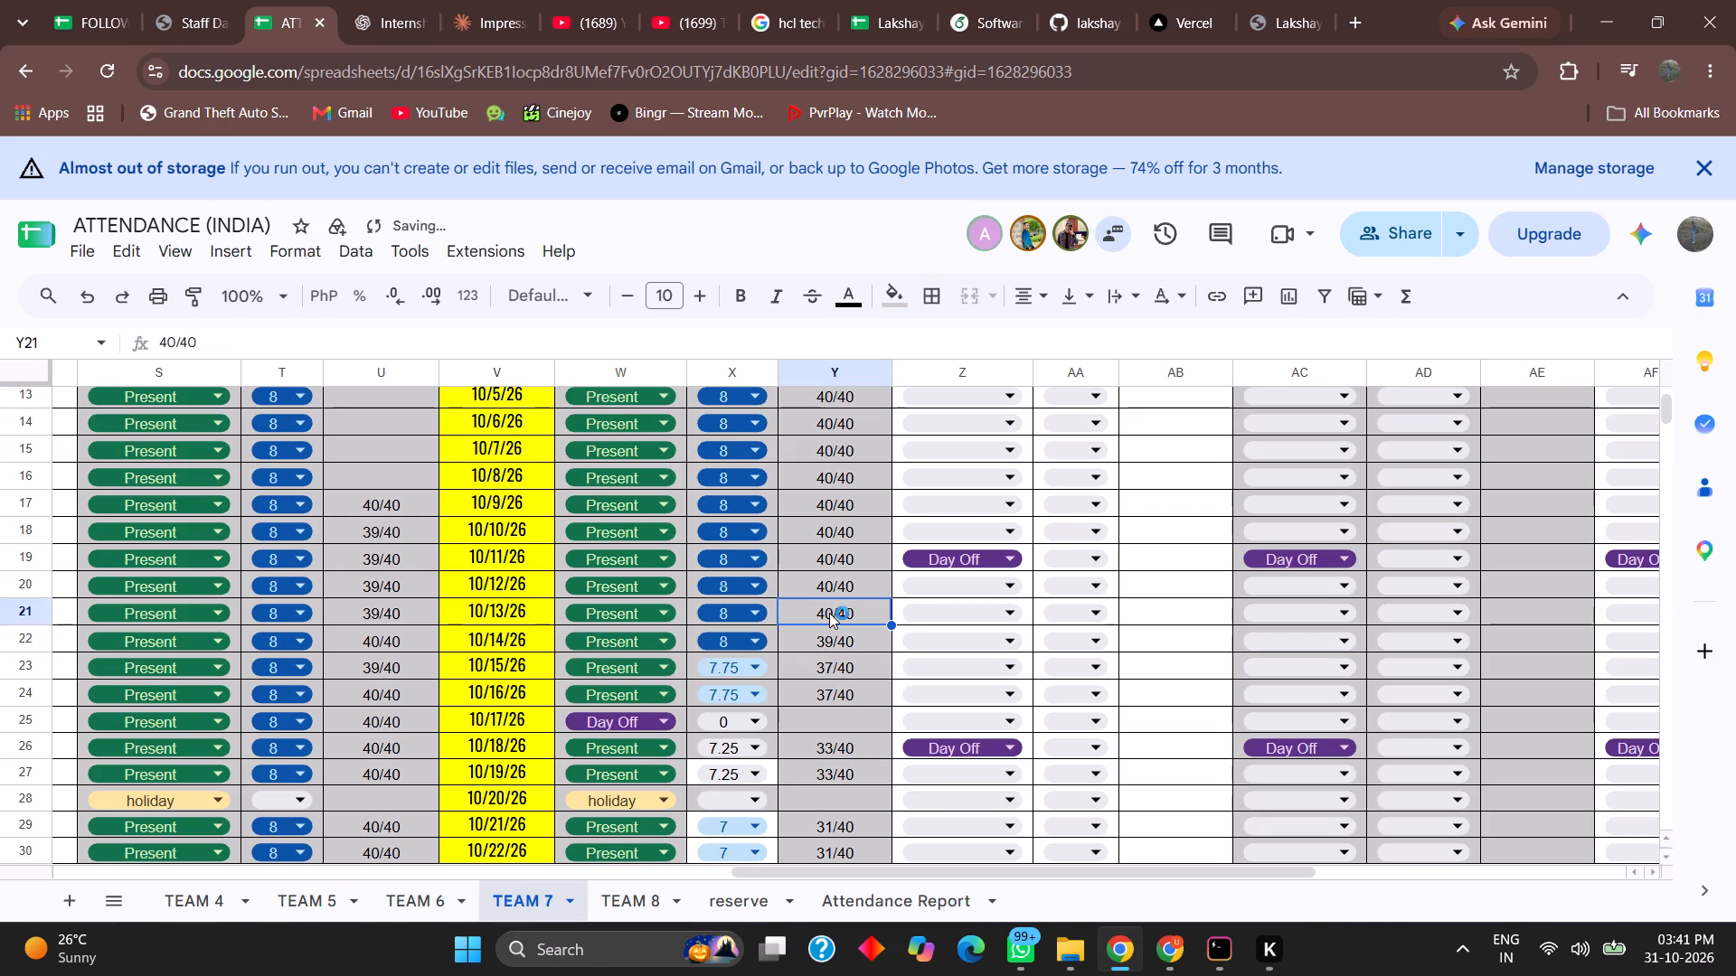
Consult the accounts-to-hours chart and compare it with Umer's October hours and account counts.
{"action": "scroll", "coordinate": [829, 613], "scroll_direction": "right", "scroll_amount": 15}
{"action": "scroll", "coordinate": [829, 613], "scroll_direction": "up", "scroll_amount": 4}
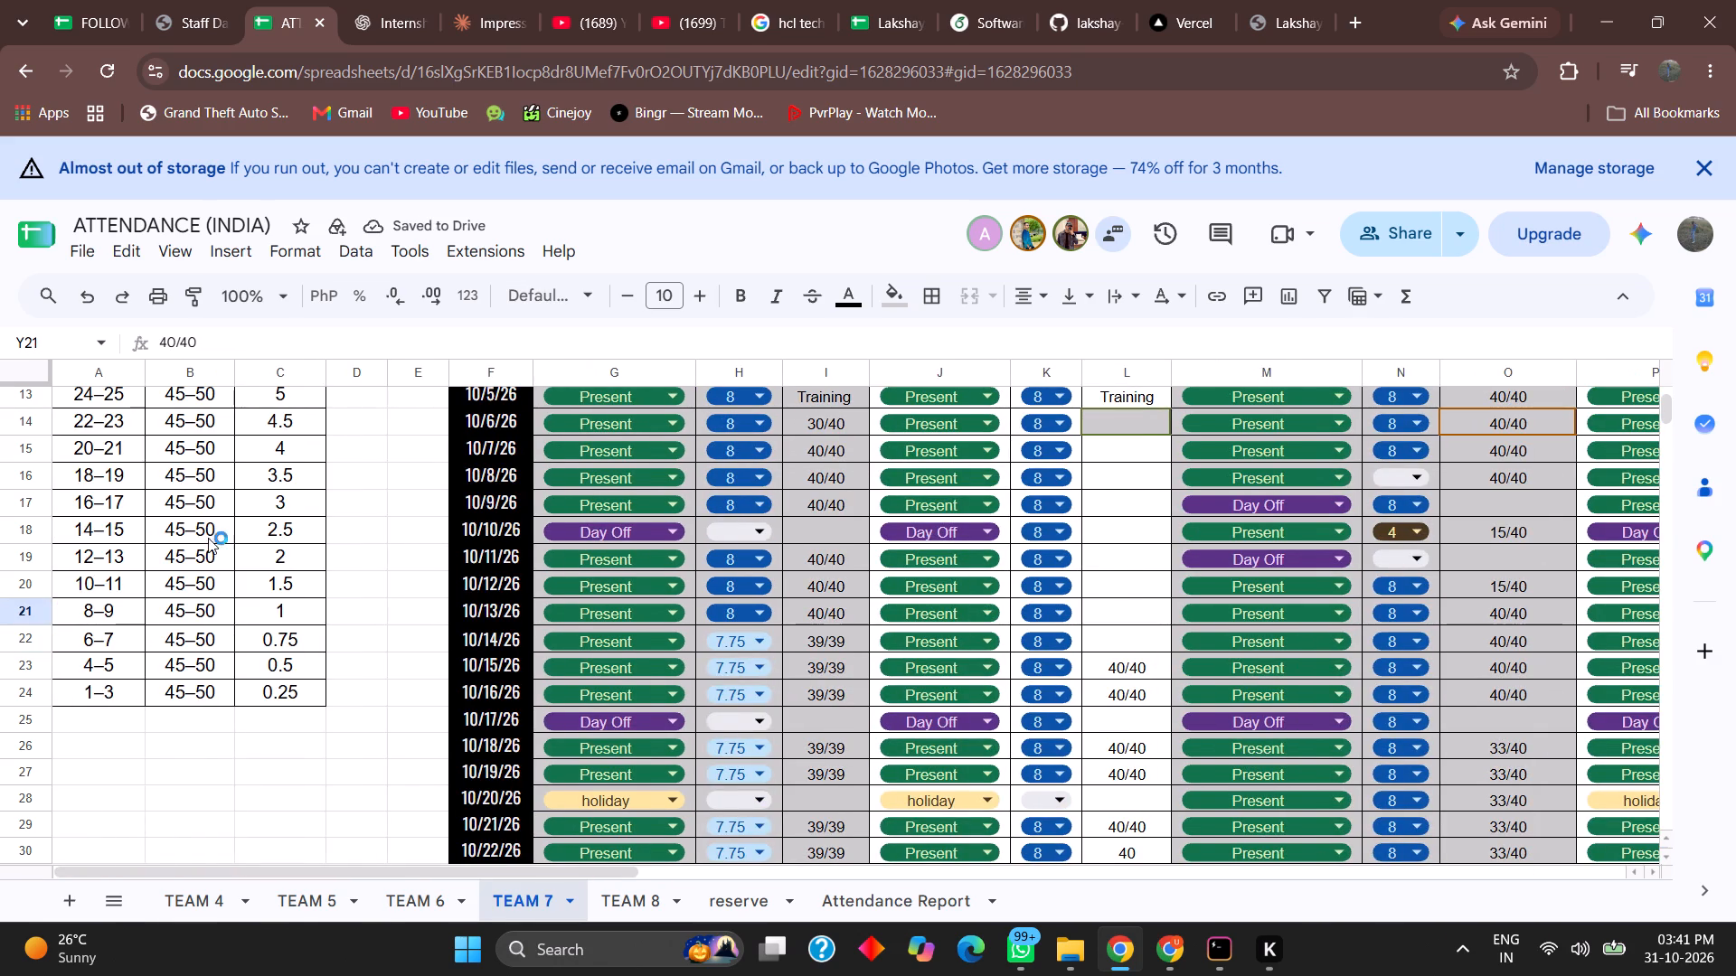
{"action": "scroll", "coordinate": [198, 535], "scroll_direction": "up", "scroll_amount": 2}
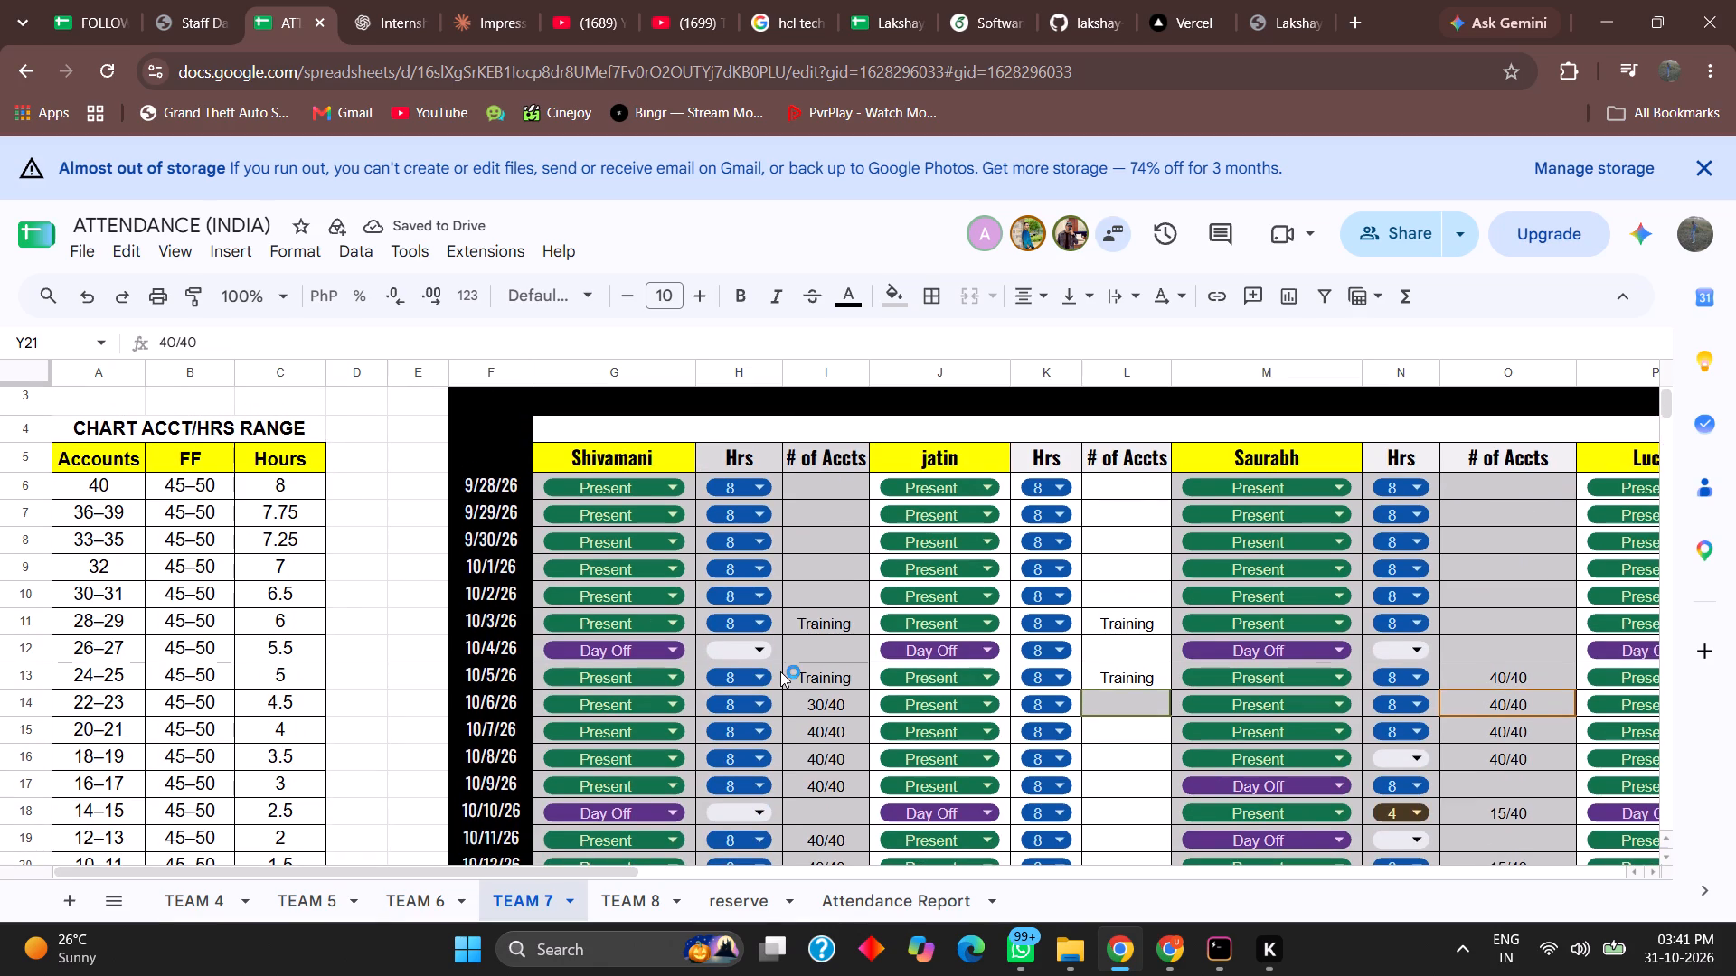
{"action": "scroll", "coordinate": [780, 671], "scroll_direction": "left", "scroll_amount": 7}
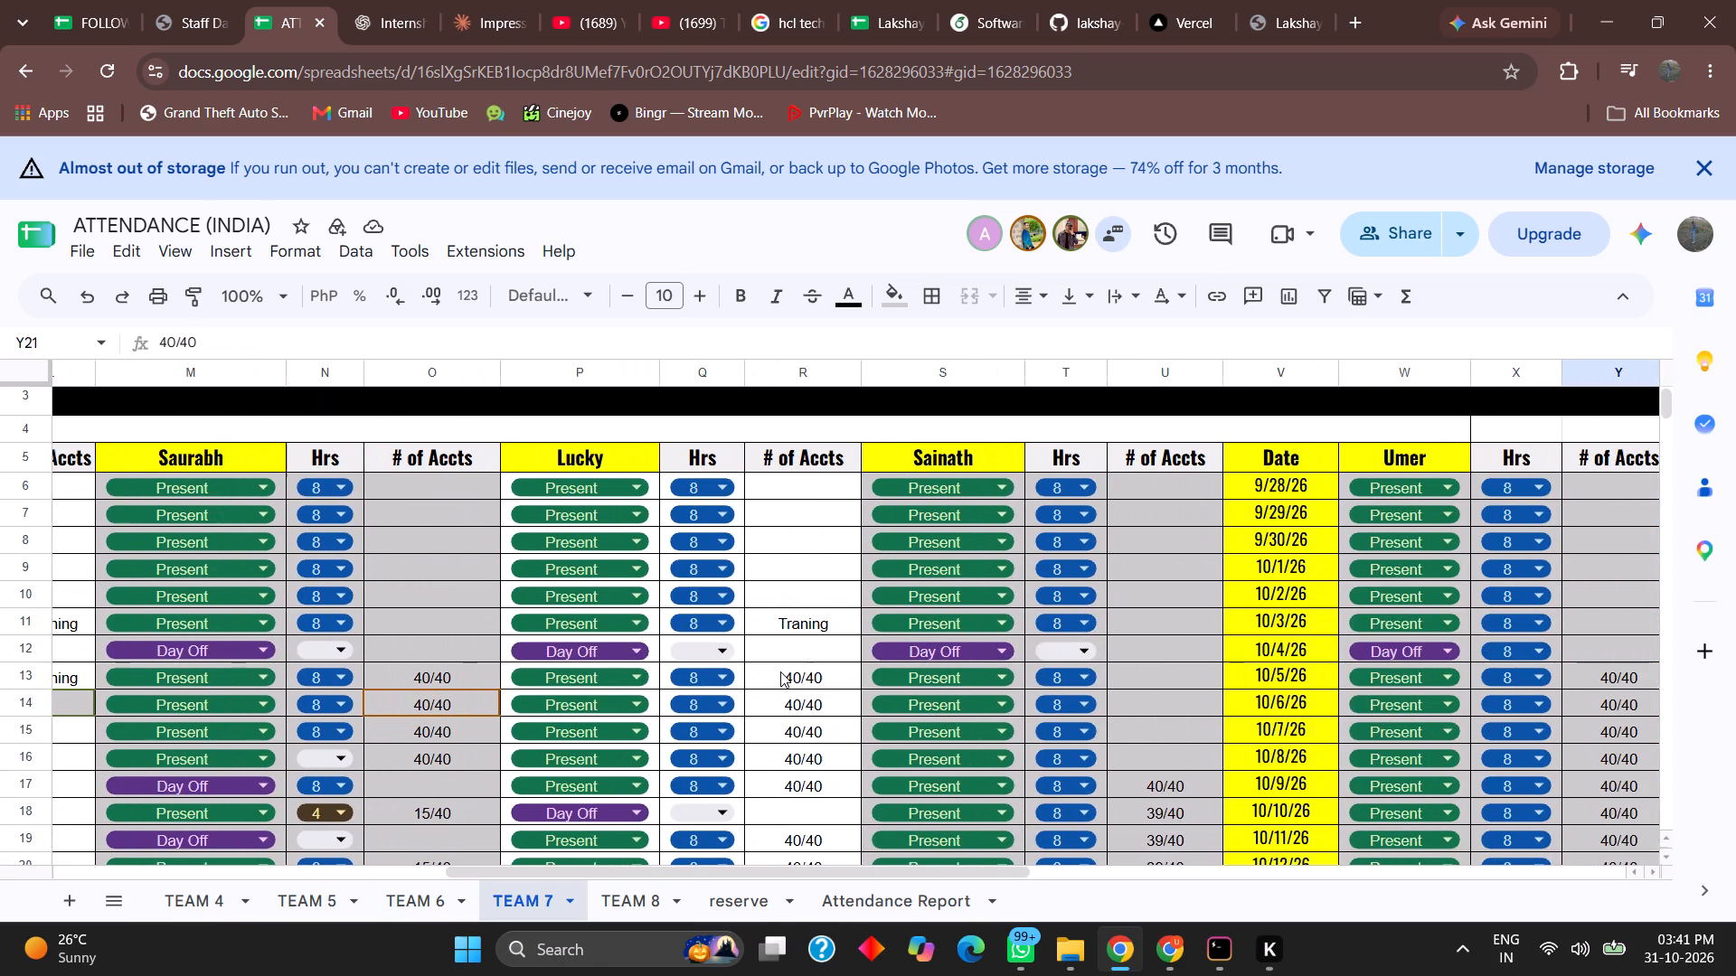
{"action": "scroll", "coordinate": [780, 671], "scroll_direction": "down", "scroll_amount": 1}
{"action": "scroll", "coordinate": [780, 671], "scroll_direction": "left", "scroll_amount": 2}
{"action": "scroll", "coordinate": [780, 671], "scroll_direction": "down", "scroll_amount": 1}
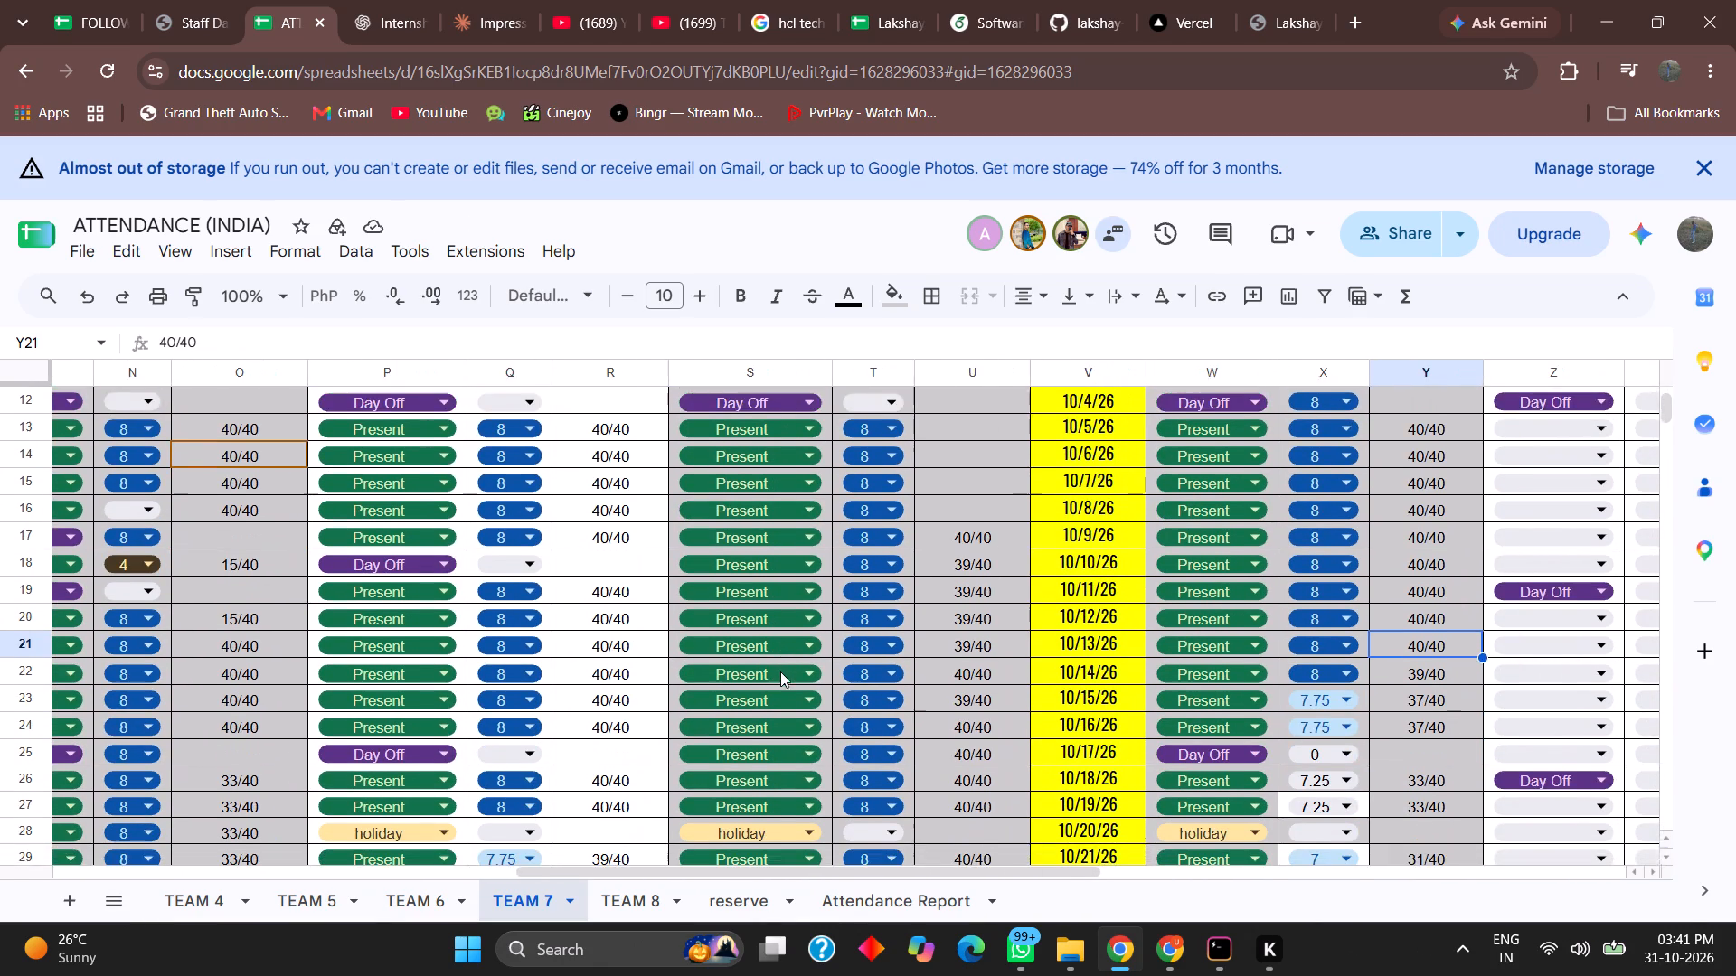
{"action": "scroll", "coordinate": [780, 671], "scroll_direction": "down", "scroll_amount": 2}
{"action": "scroll", "coordinate": [780, 671], "scroll_direction": "left", "scroll_amount": 5}
{"action": "scroll", "coordinate": [780, 671], "scroll_direction": "right", "scroll_amount": 1}
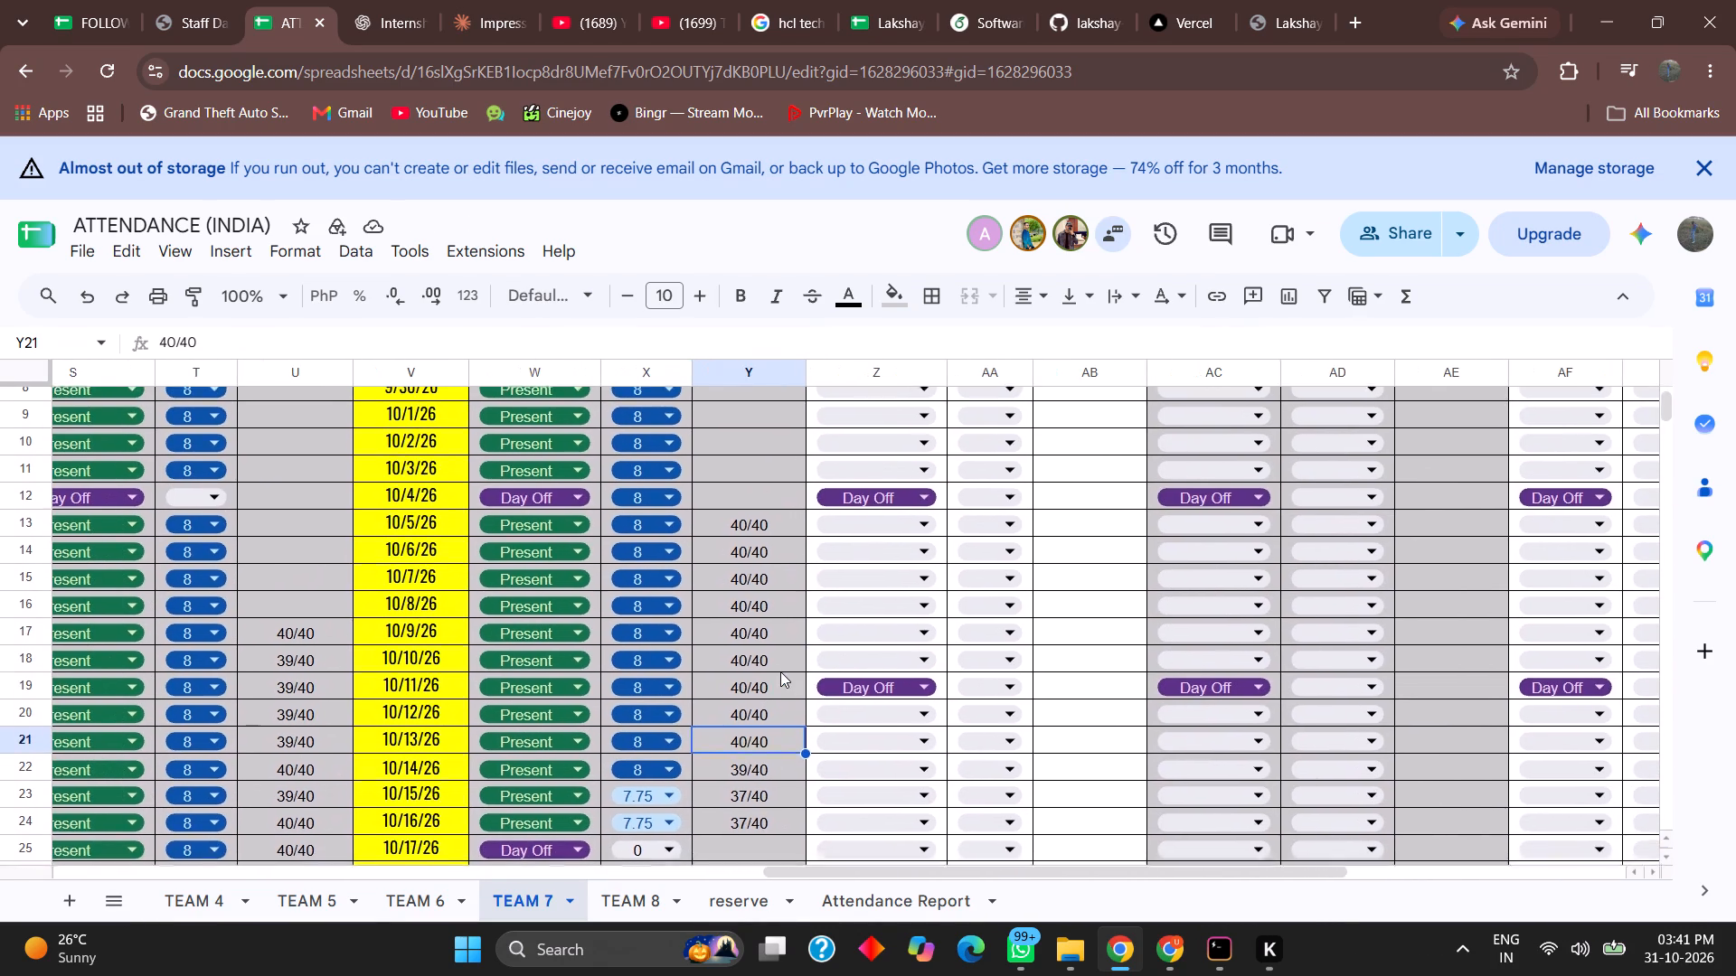
{"action": "scroll", "coordinate": [780, 671], "scroll_direction": "right", "scroll_amount": 1}
{"action": "scroll", "coordinate": [780, 671], "scroll_direction": "up", "scroll_amount": 2}
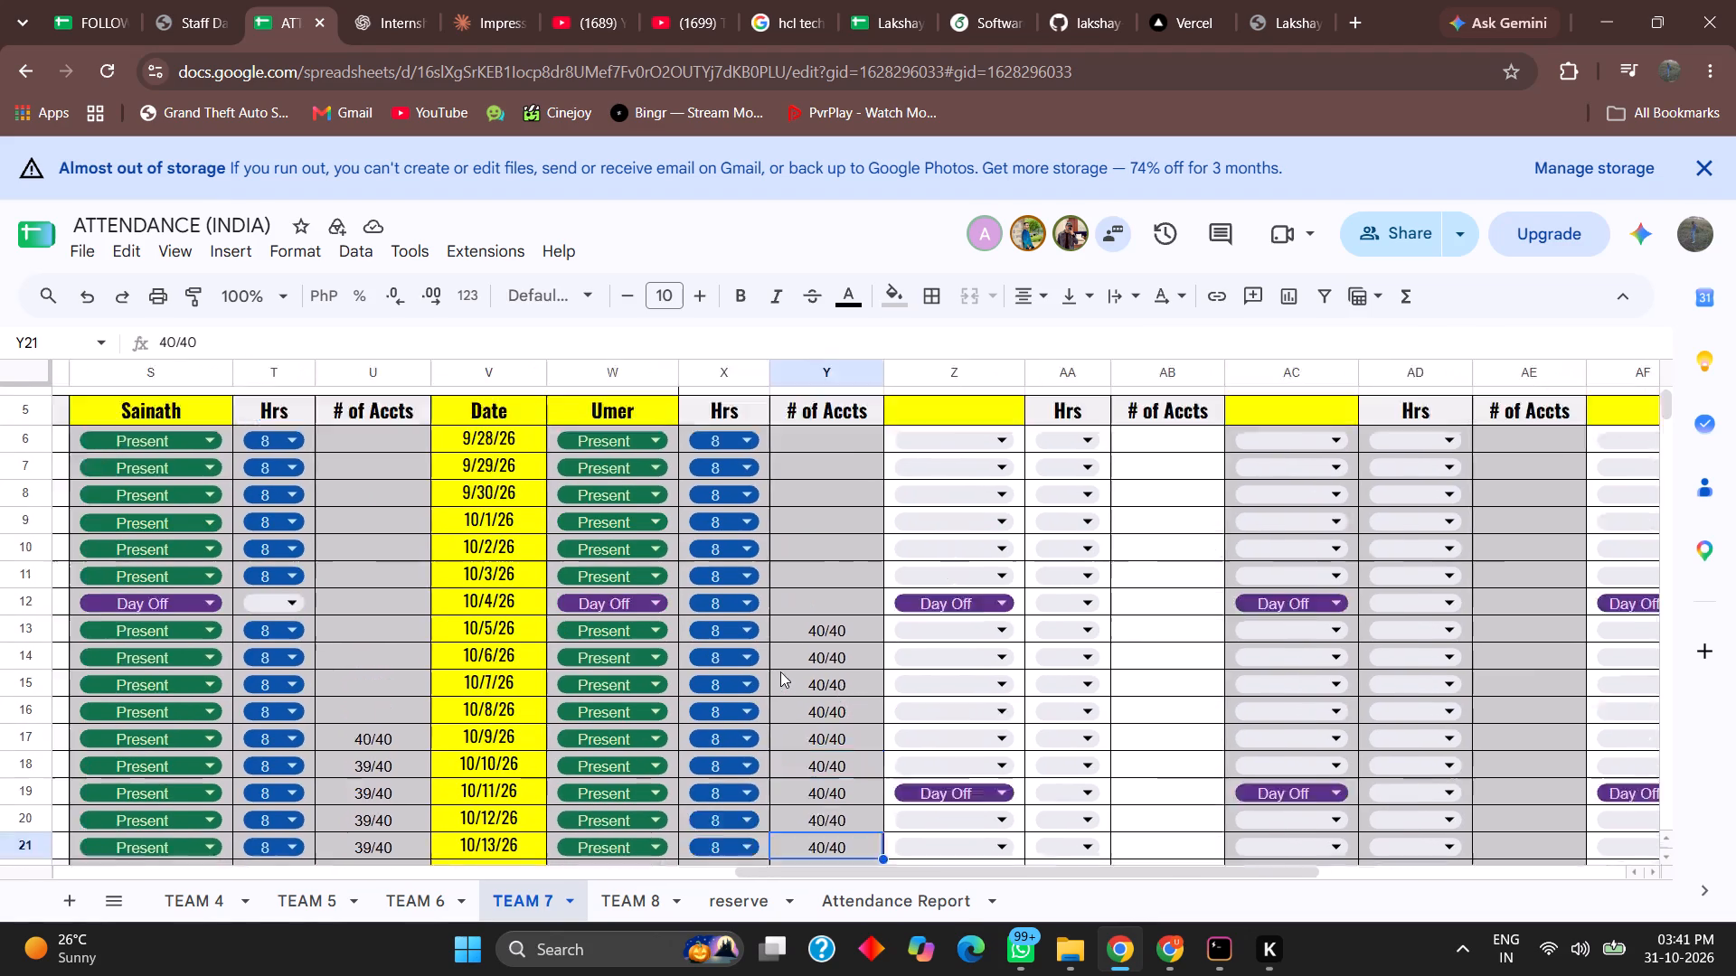
{"action": "scroll", "coordinate": [780, 671], "scroll_direction": "down", "scroll_amount": 3}
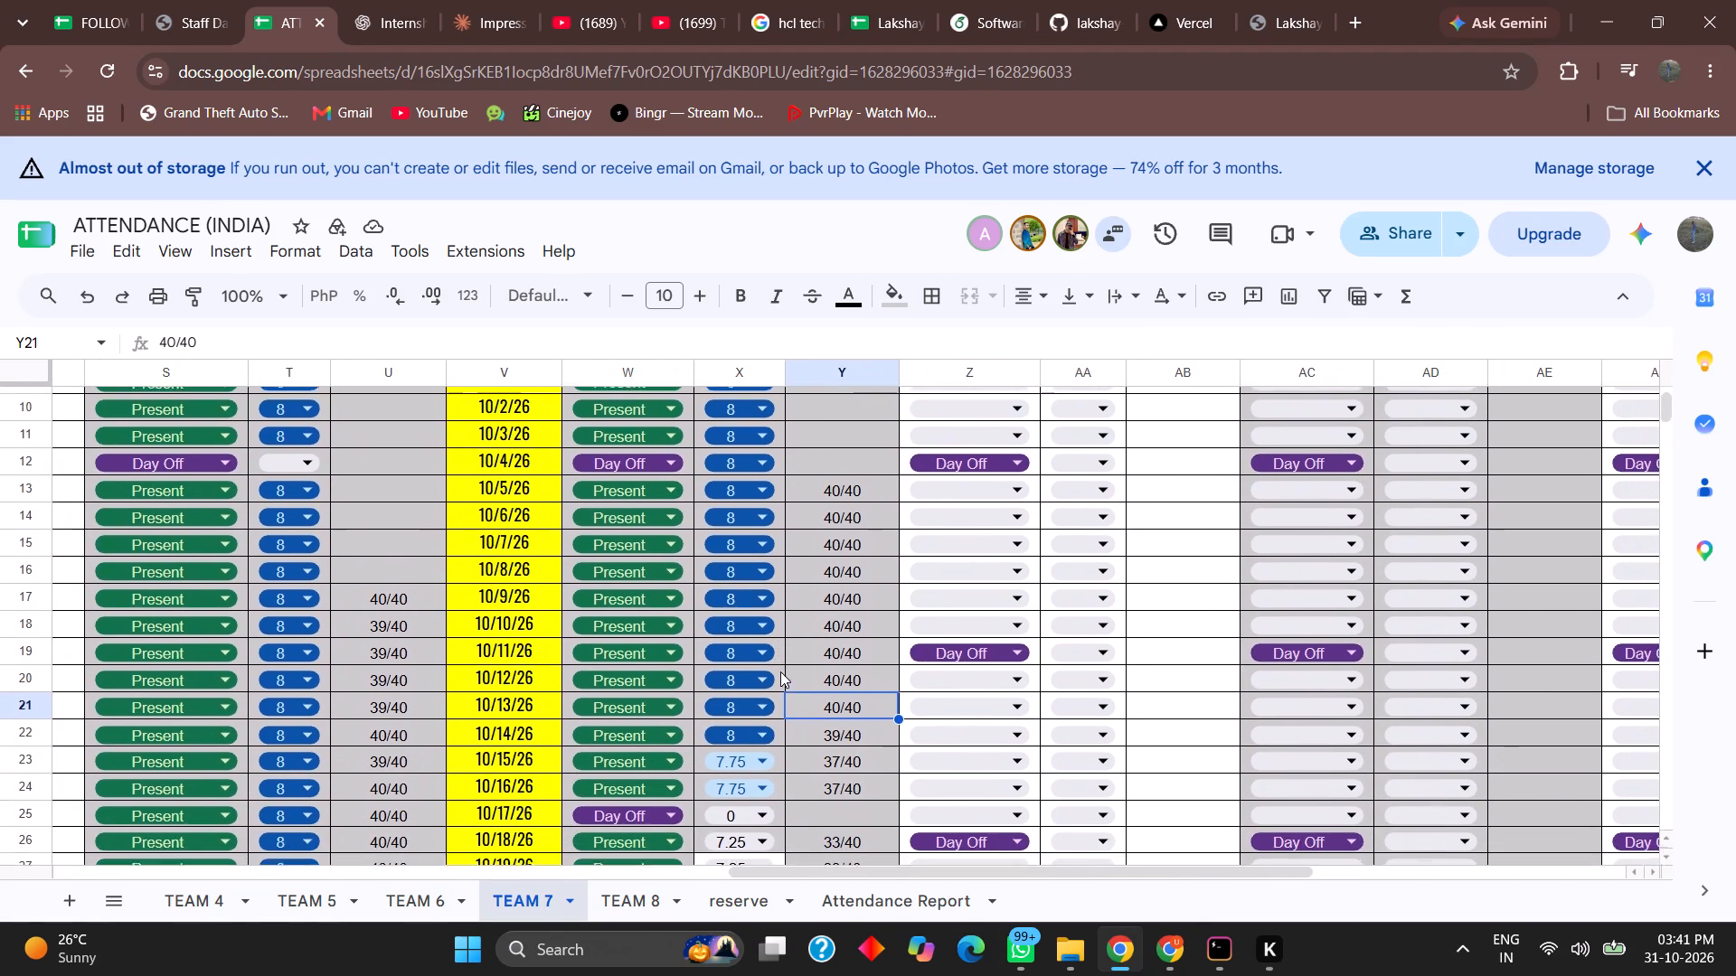
{"action": "scroll", "coordinate": [780, 671], "scroll_direction": "down", "scroll_amount": 1}
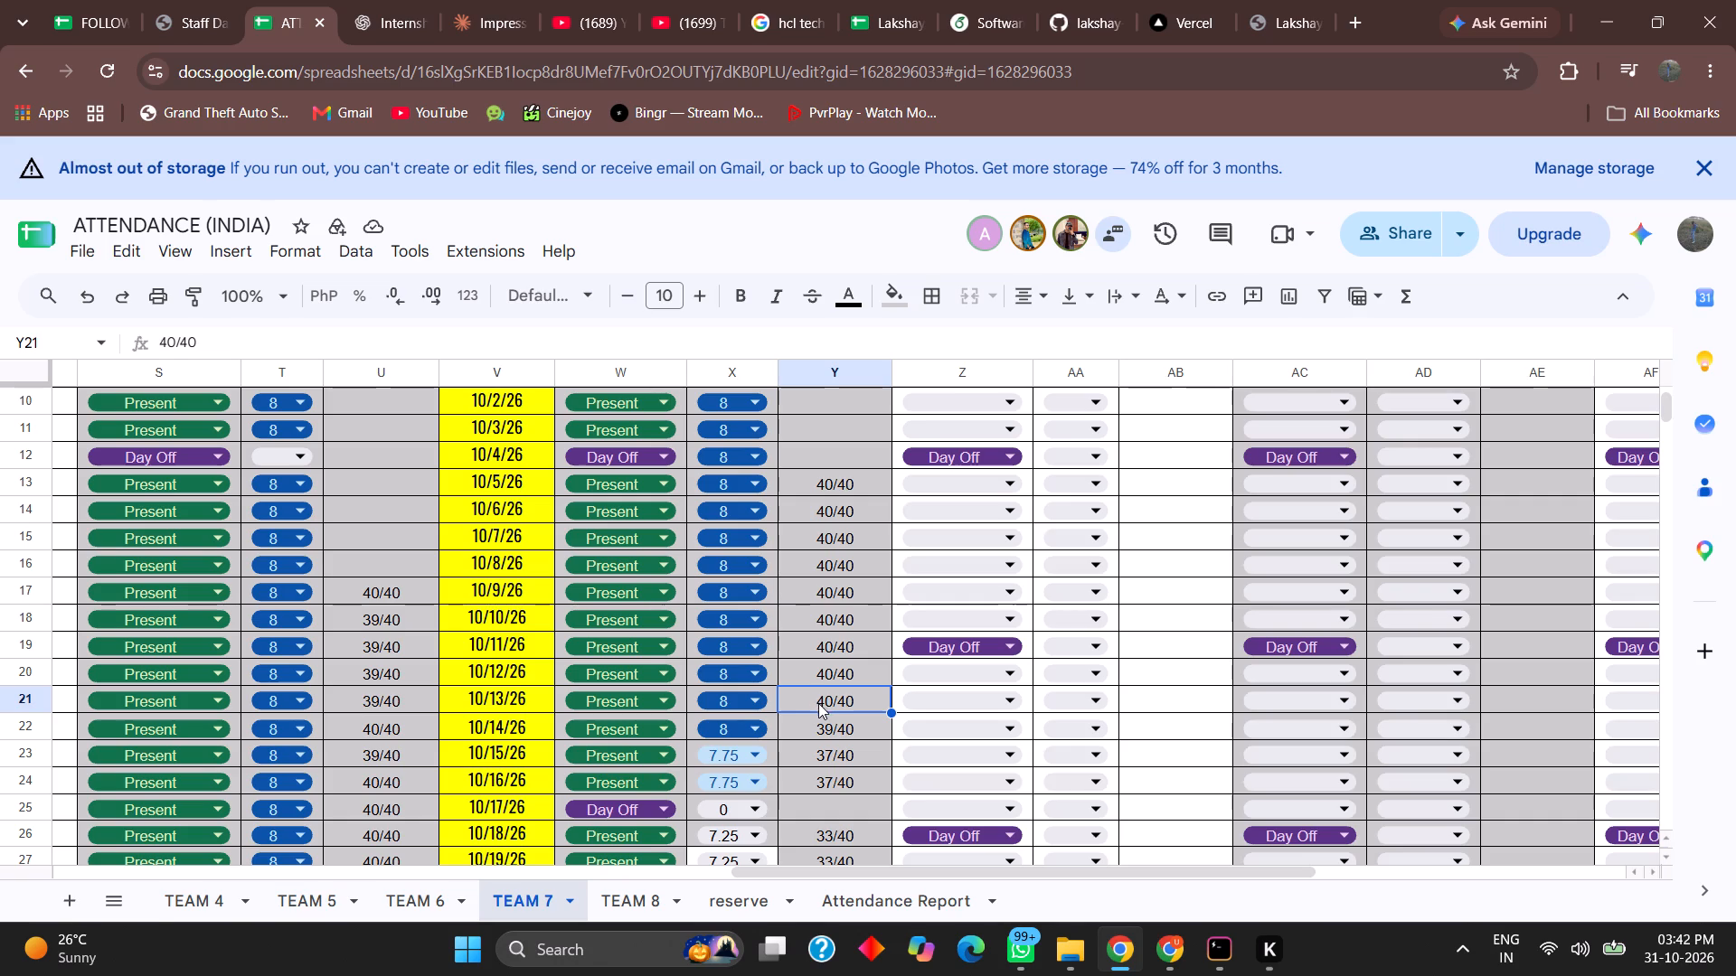
Copy Umer's 39/40 # of Accts entry from 10/14/26 over the entry for 10/13/26.
{"action": "triple_click", "coordinate": [830, 726]}
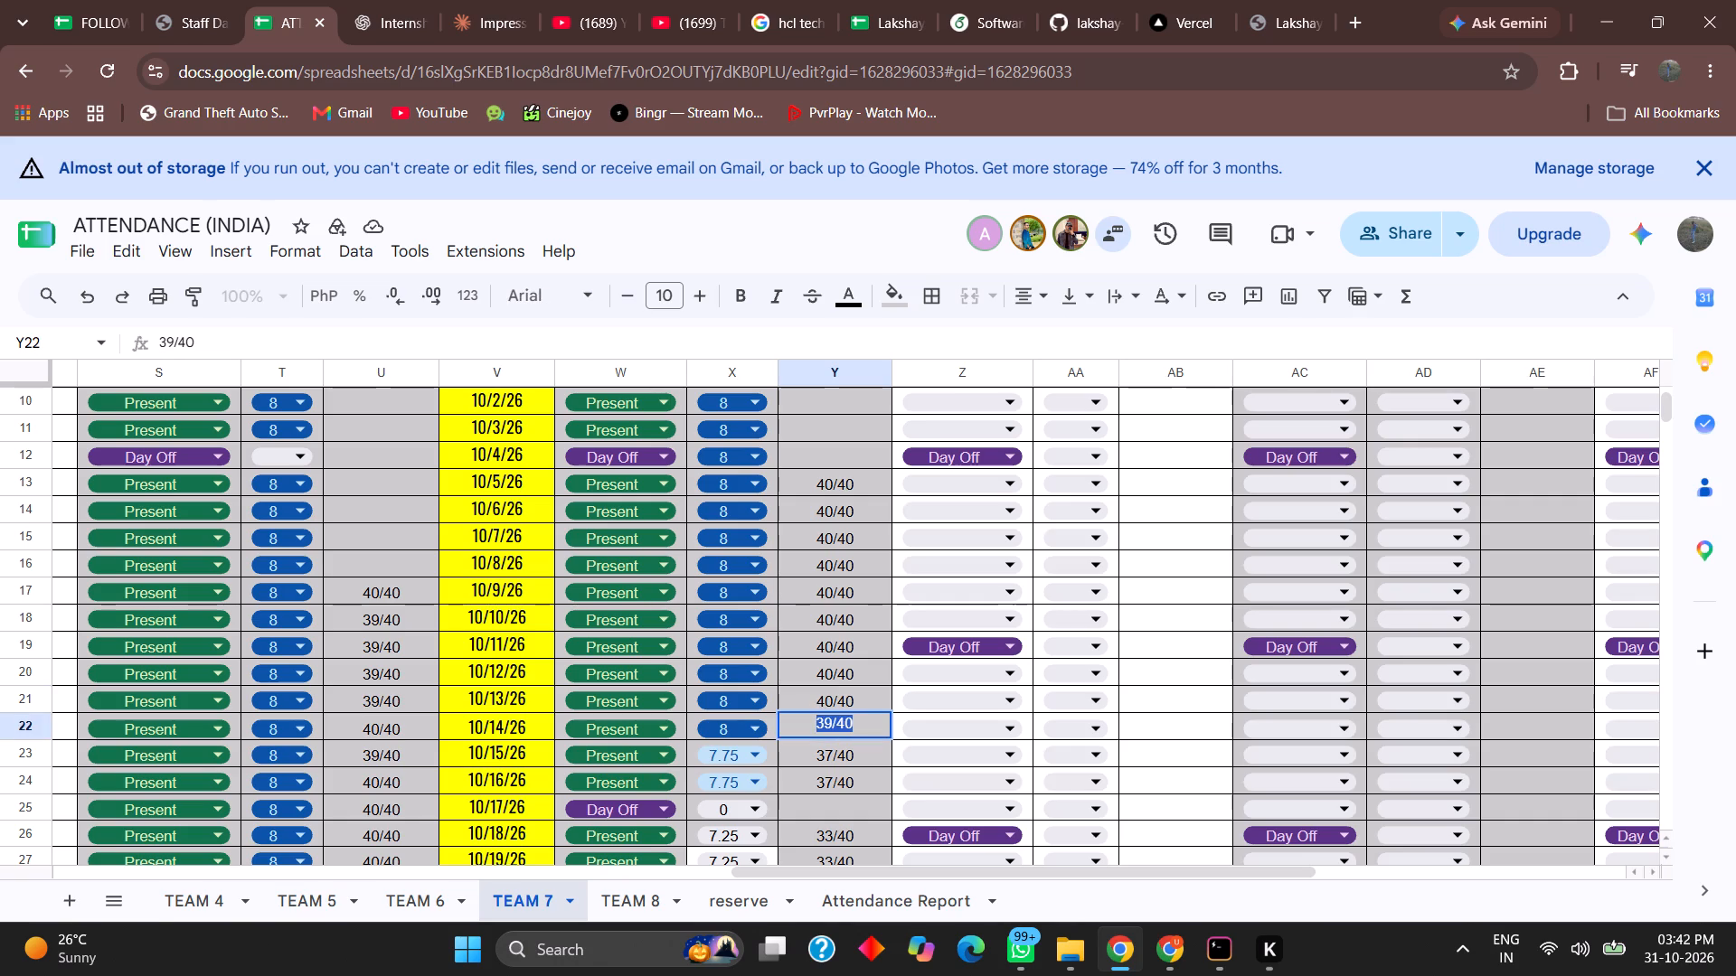
{"action": "key", "text": "ctrl+c"}
{"action": "triple_click", "coordinate": [848, 705]}
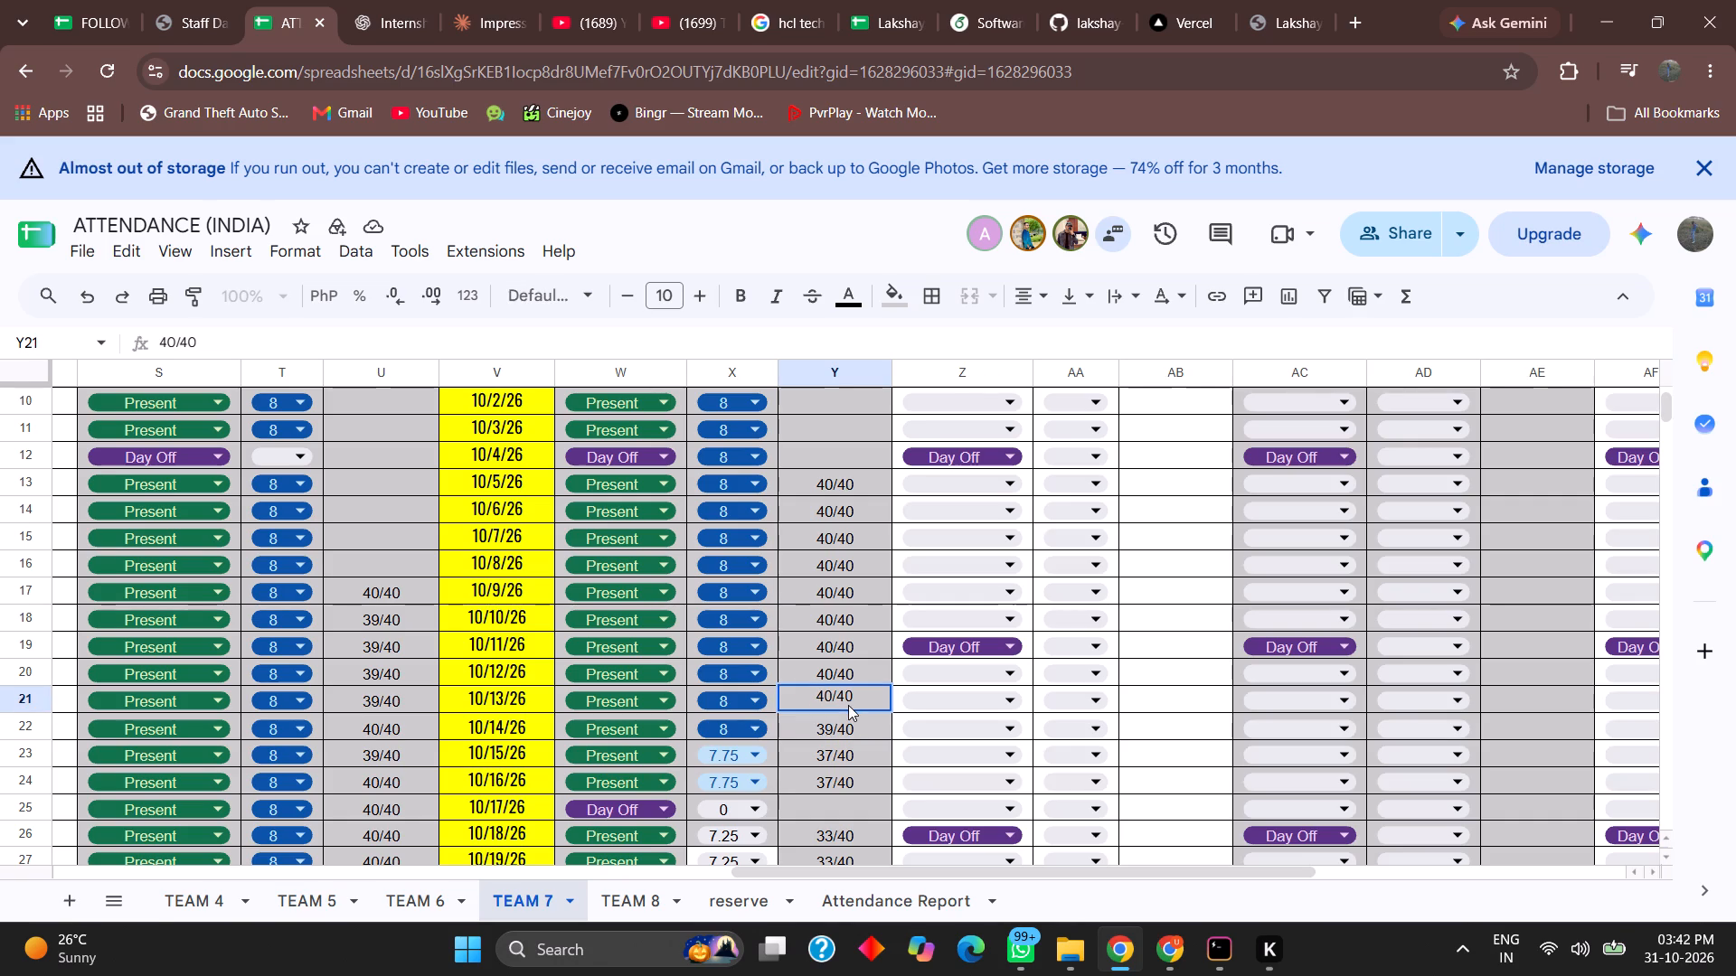
{"action": "left_click", "coordinate": [848, 705]}
{"action": "triple_click", "coordinate": [833, 696]}
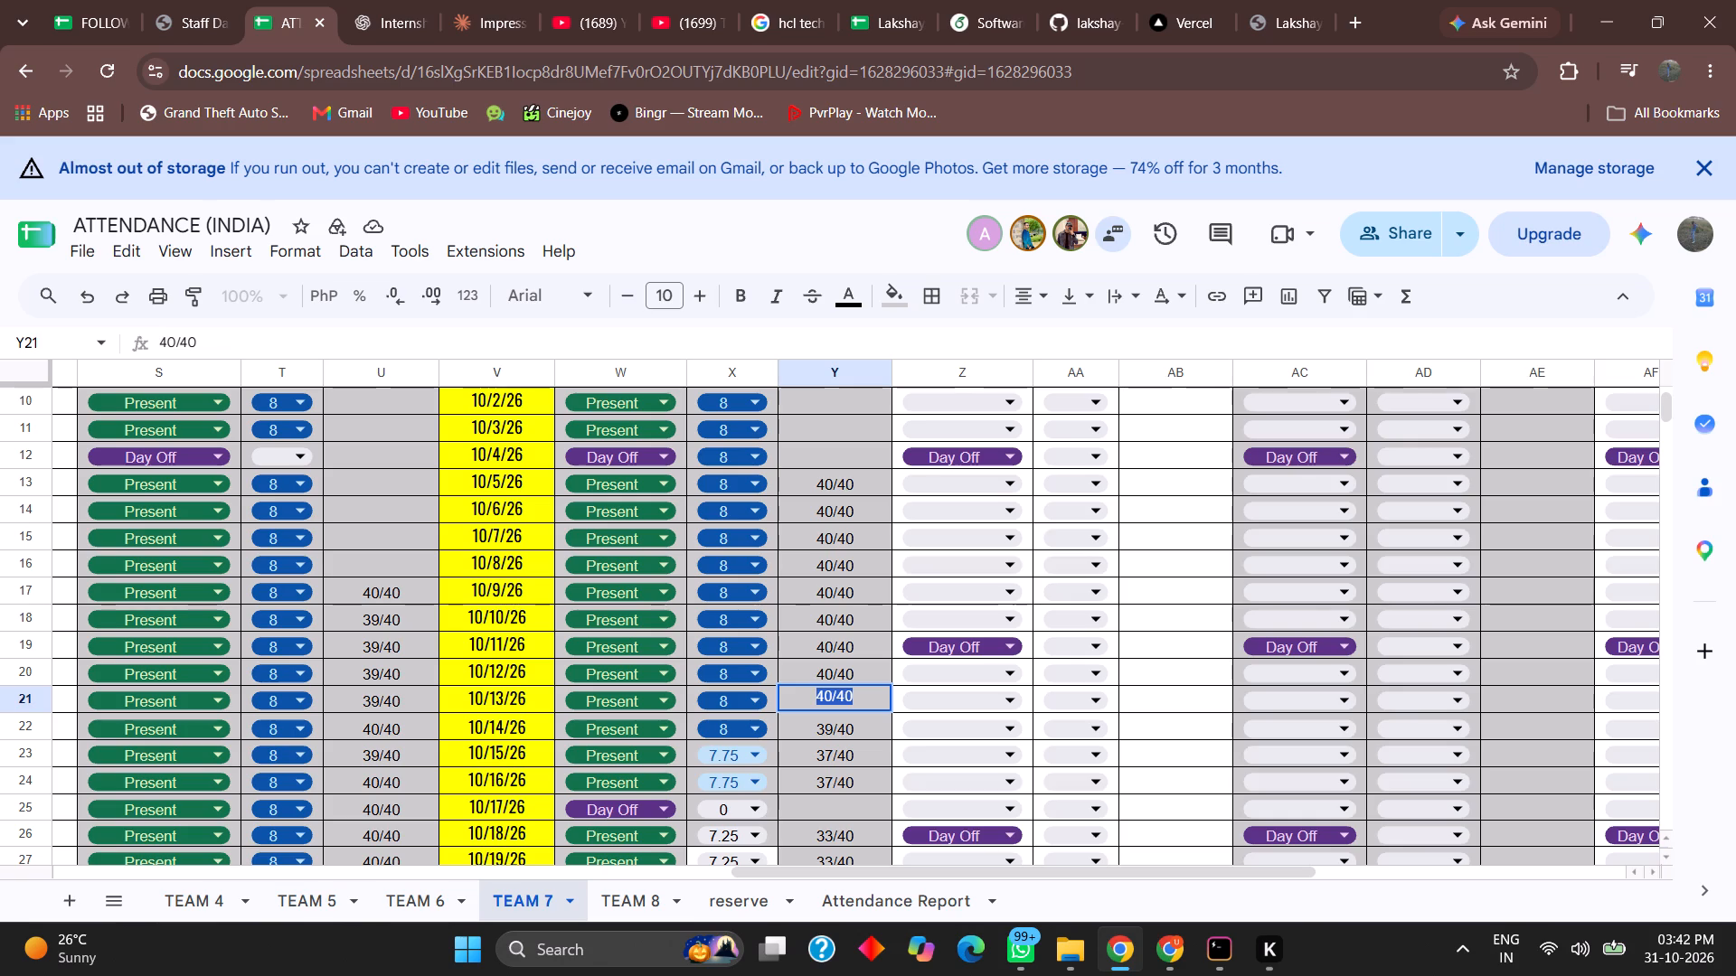
{"action": "key", "text": "ctrl+v"}
{"action": "left_click", "coordinate": [840, 674]}
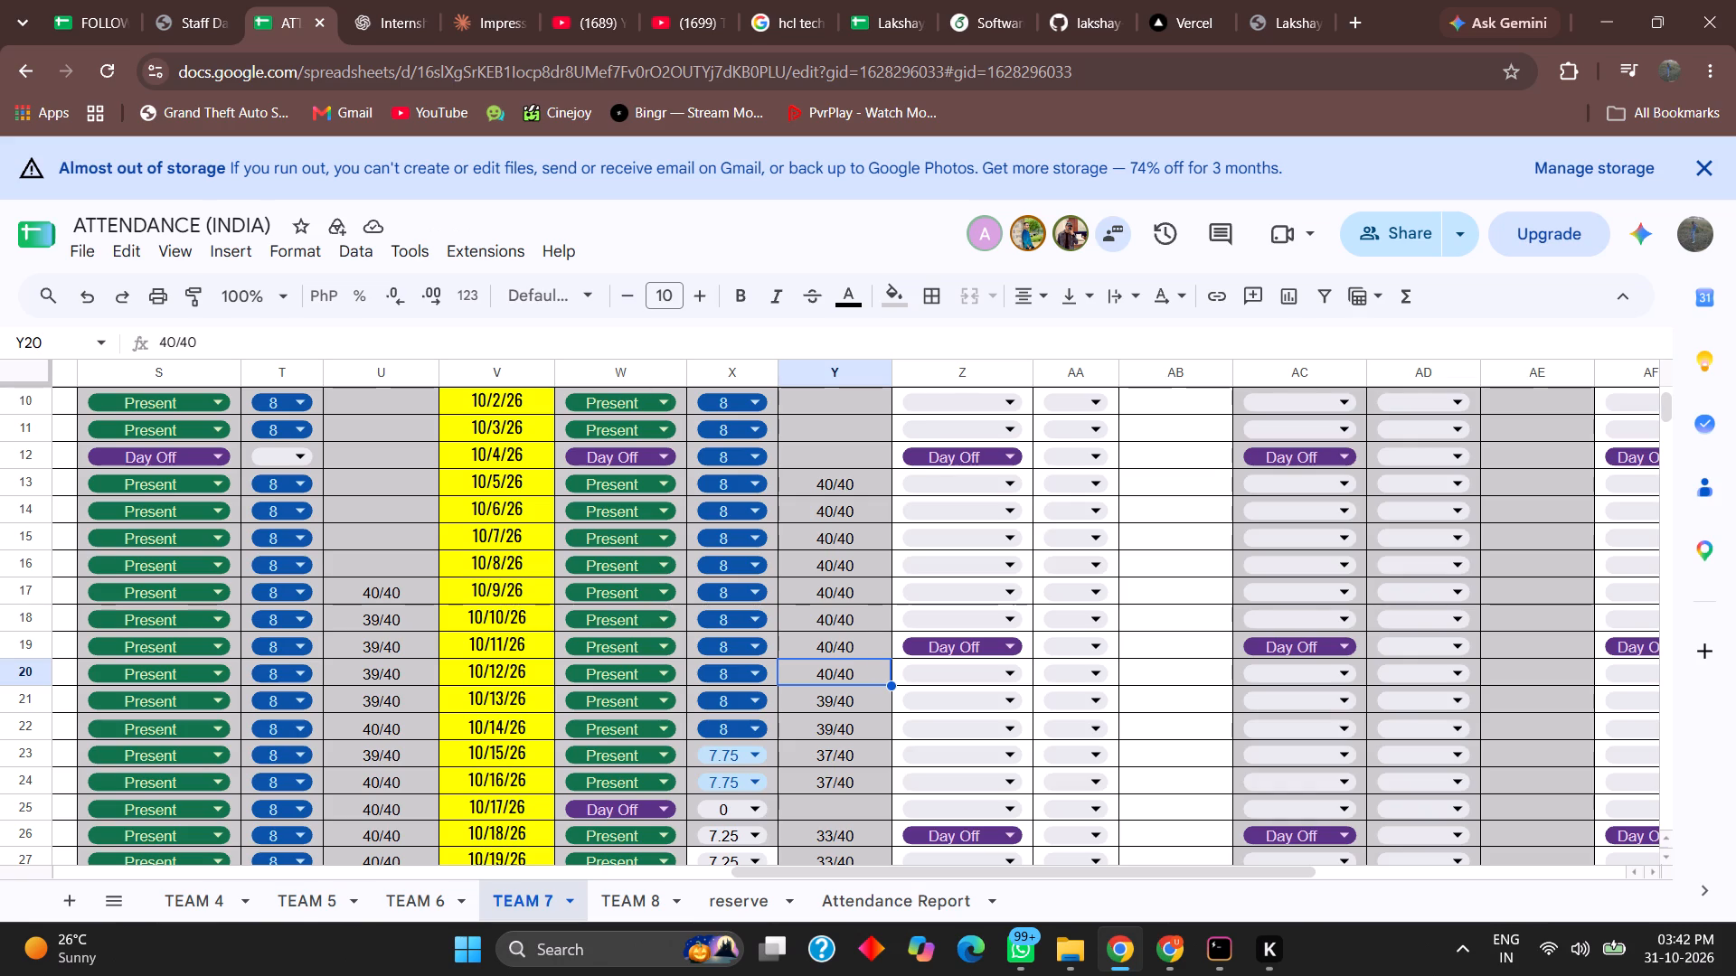
Set Umer's # of Accts entry for 10/12/26 to 27/40.
{"action": "left_click", "coordinate": [817, 676]}
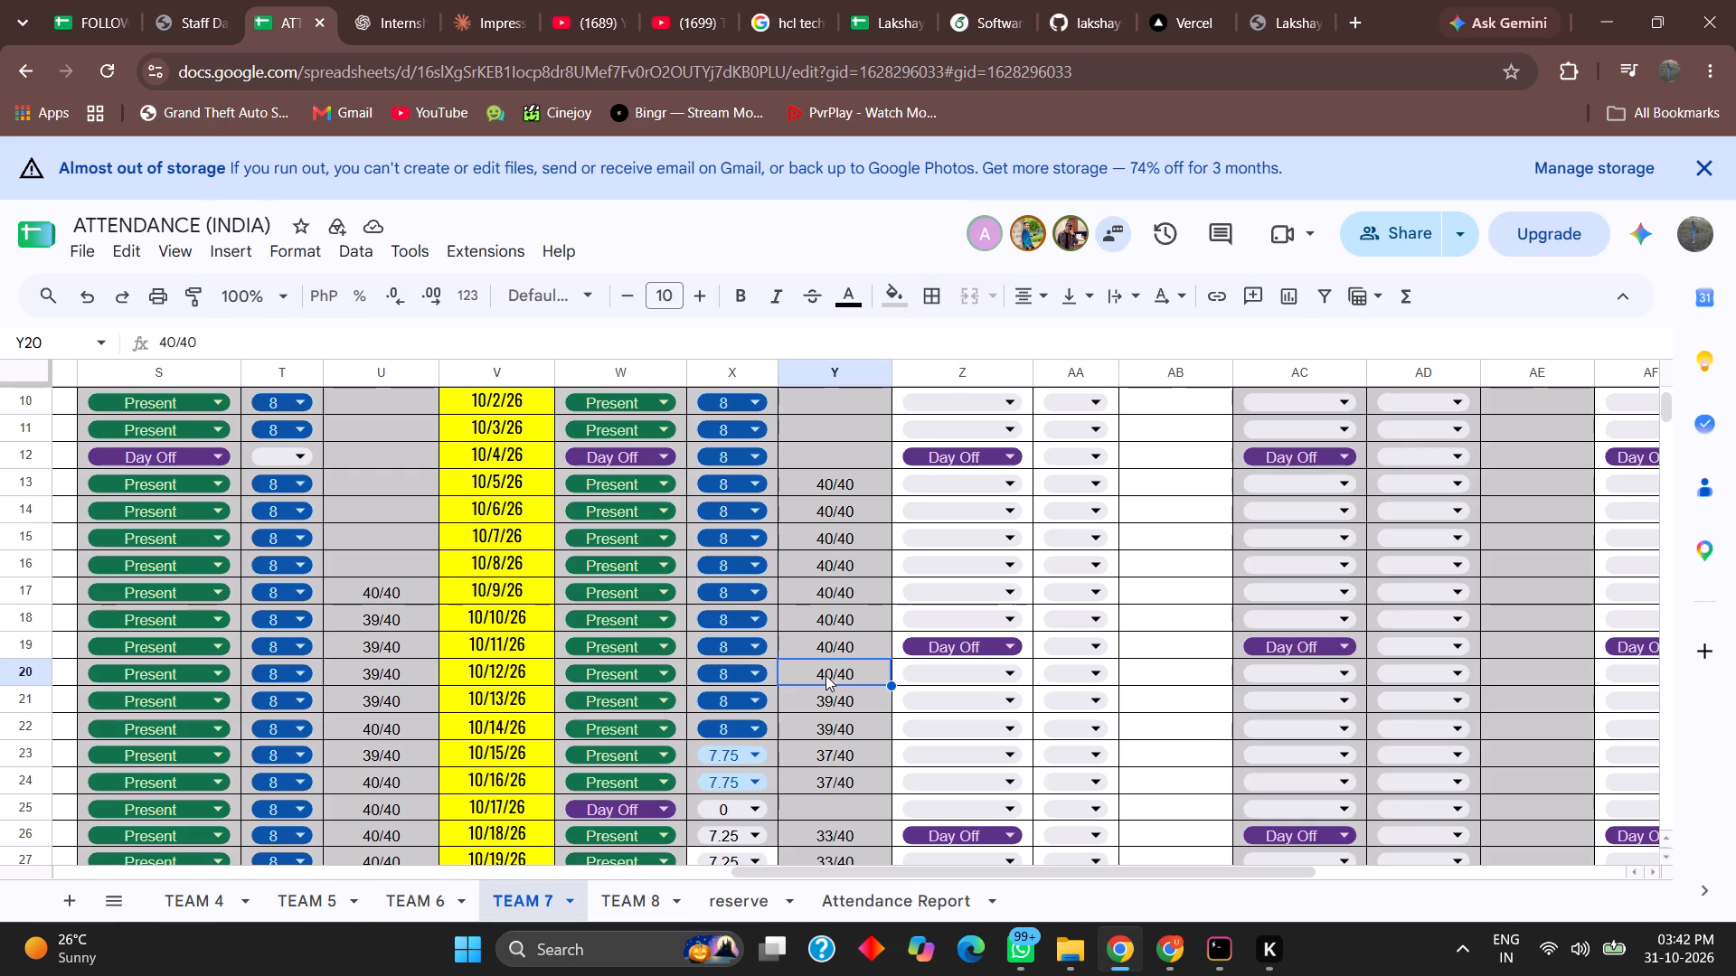
{"action": "double_click", "coordinate": [826, 671]}
{"action": "left_click", "coordinate": [826, 672]}
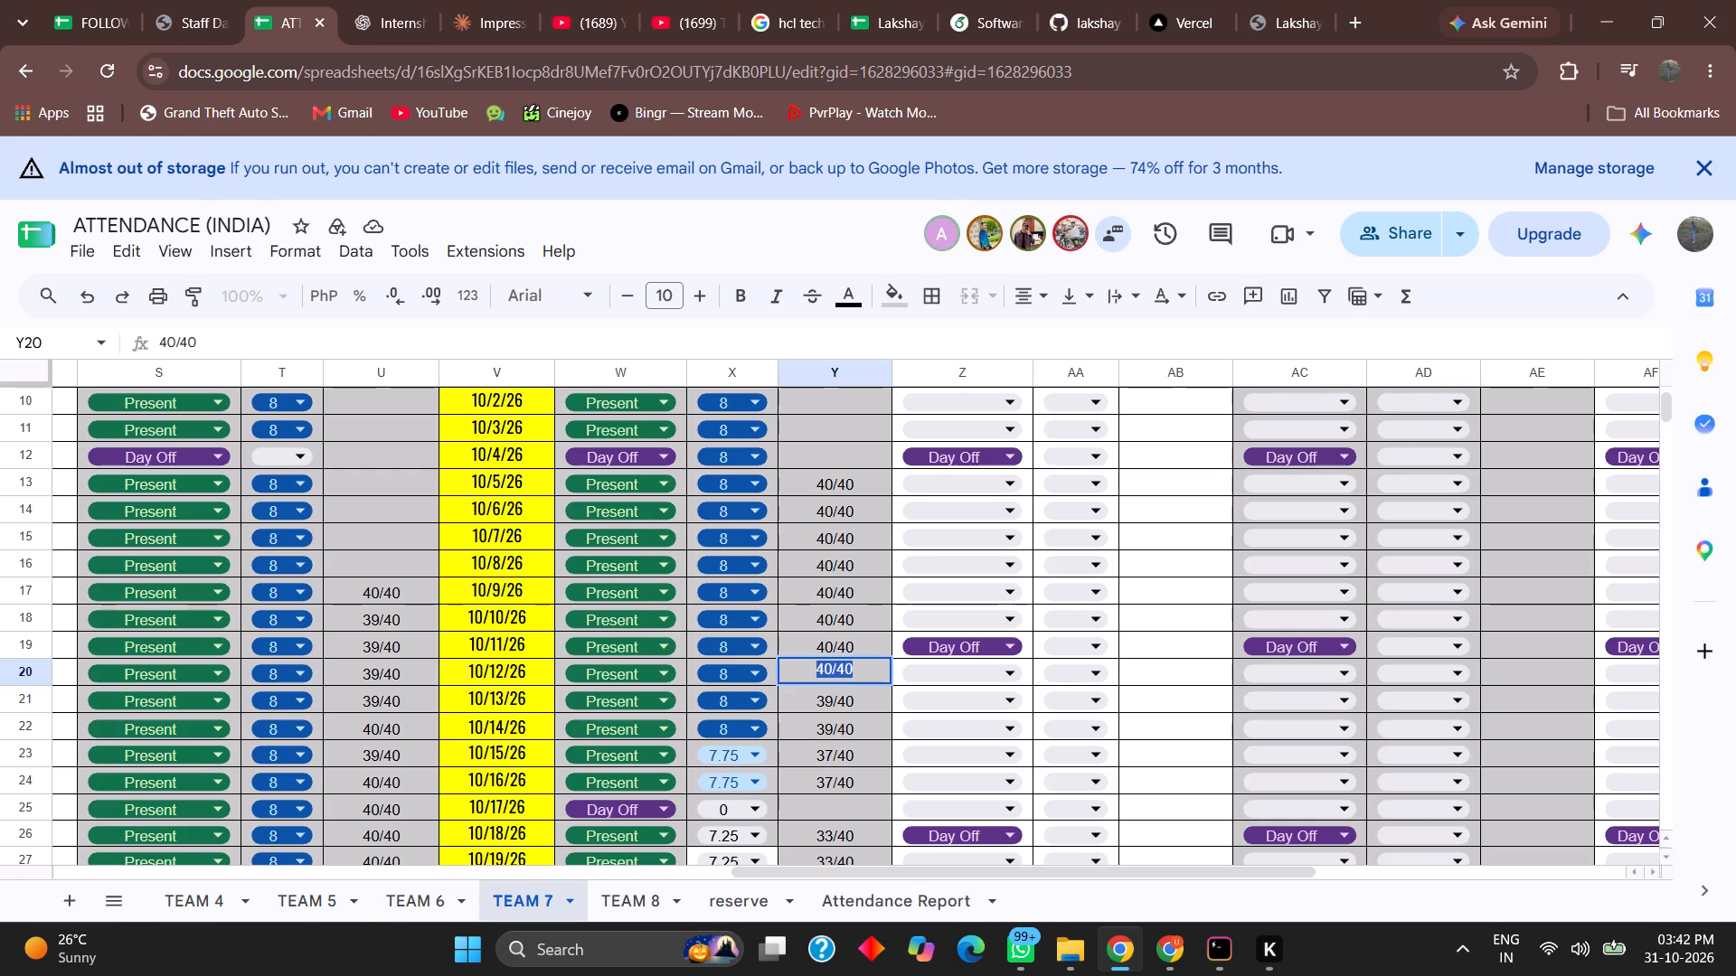
{"action": "key", "text": "ctrl+v"}
{"action": "key", "text": "Left"}
{"action": "key", "text": "Left"}
{"action": "key", "text": "Left"}
{"action": "key", "text": "BackSpace"}
{"action": "key", "text": "BackSpace"}
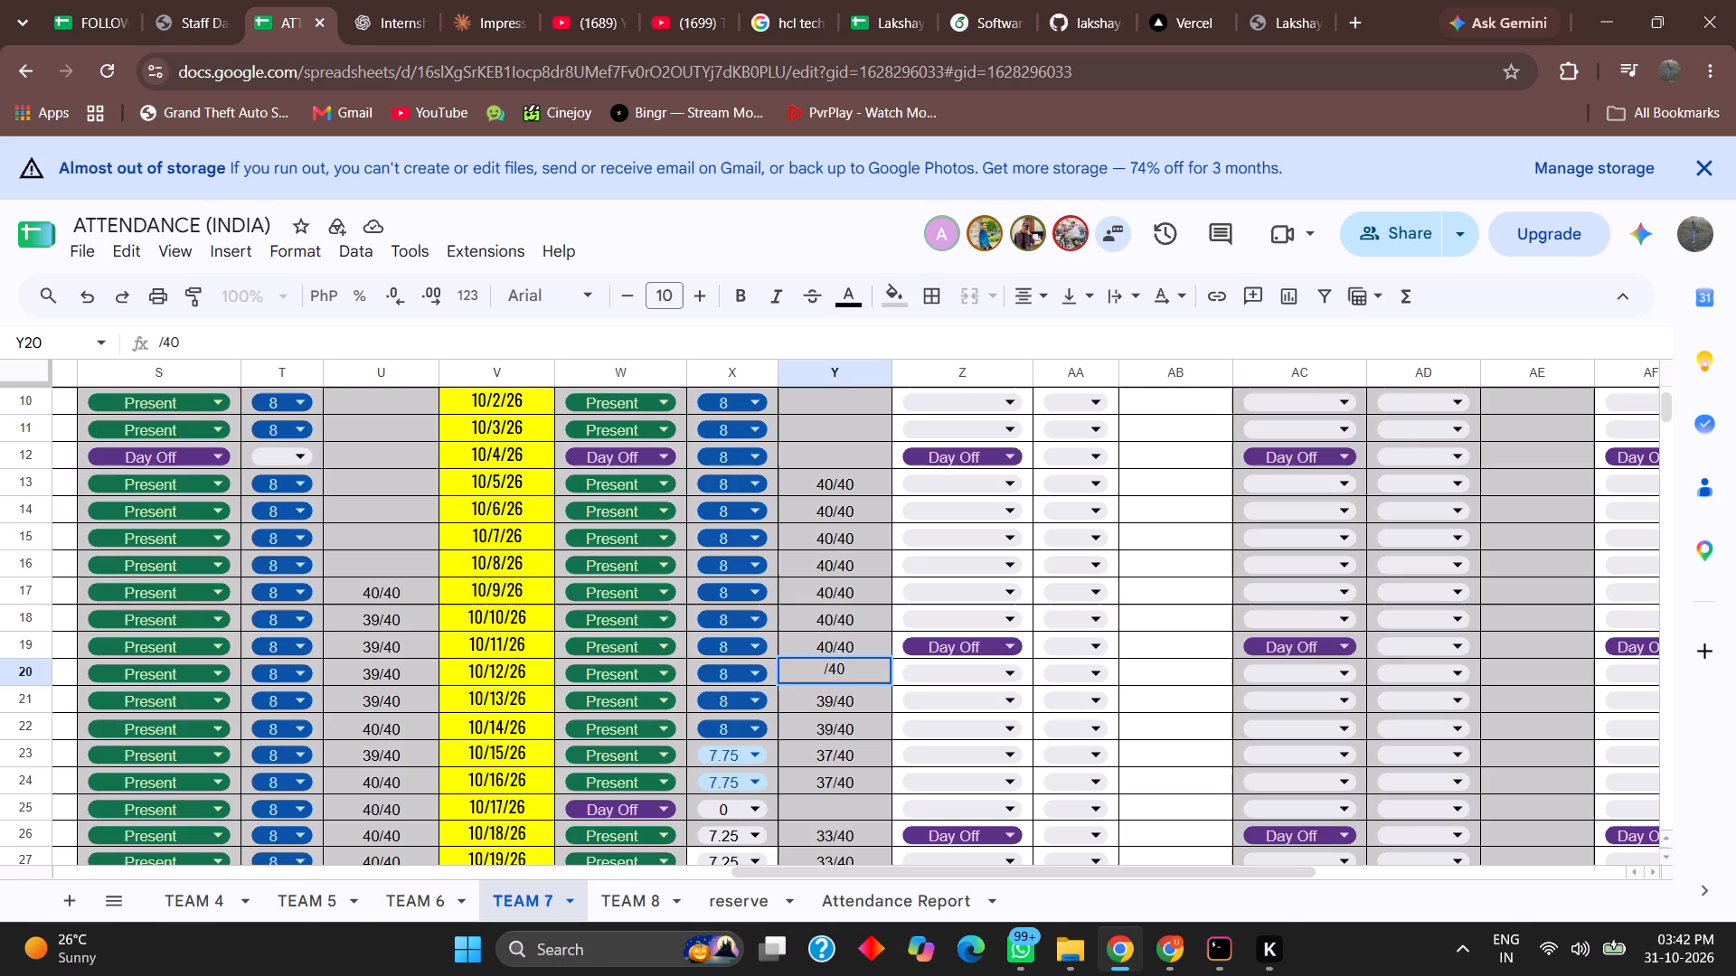
{"action": "type", "text": "27"}
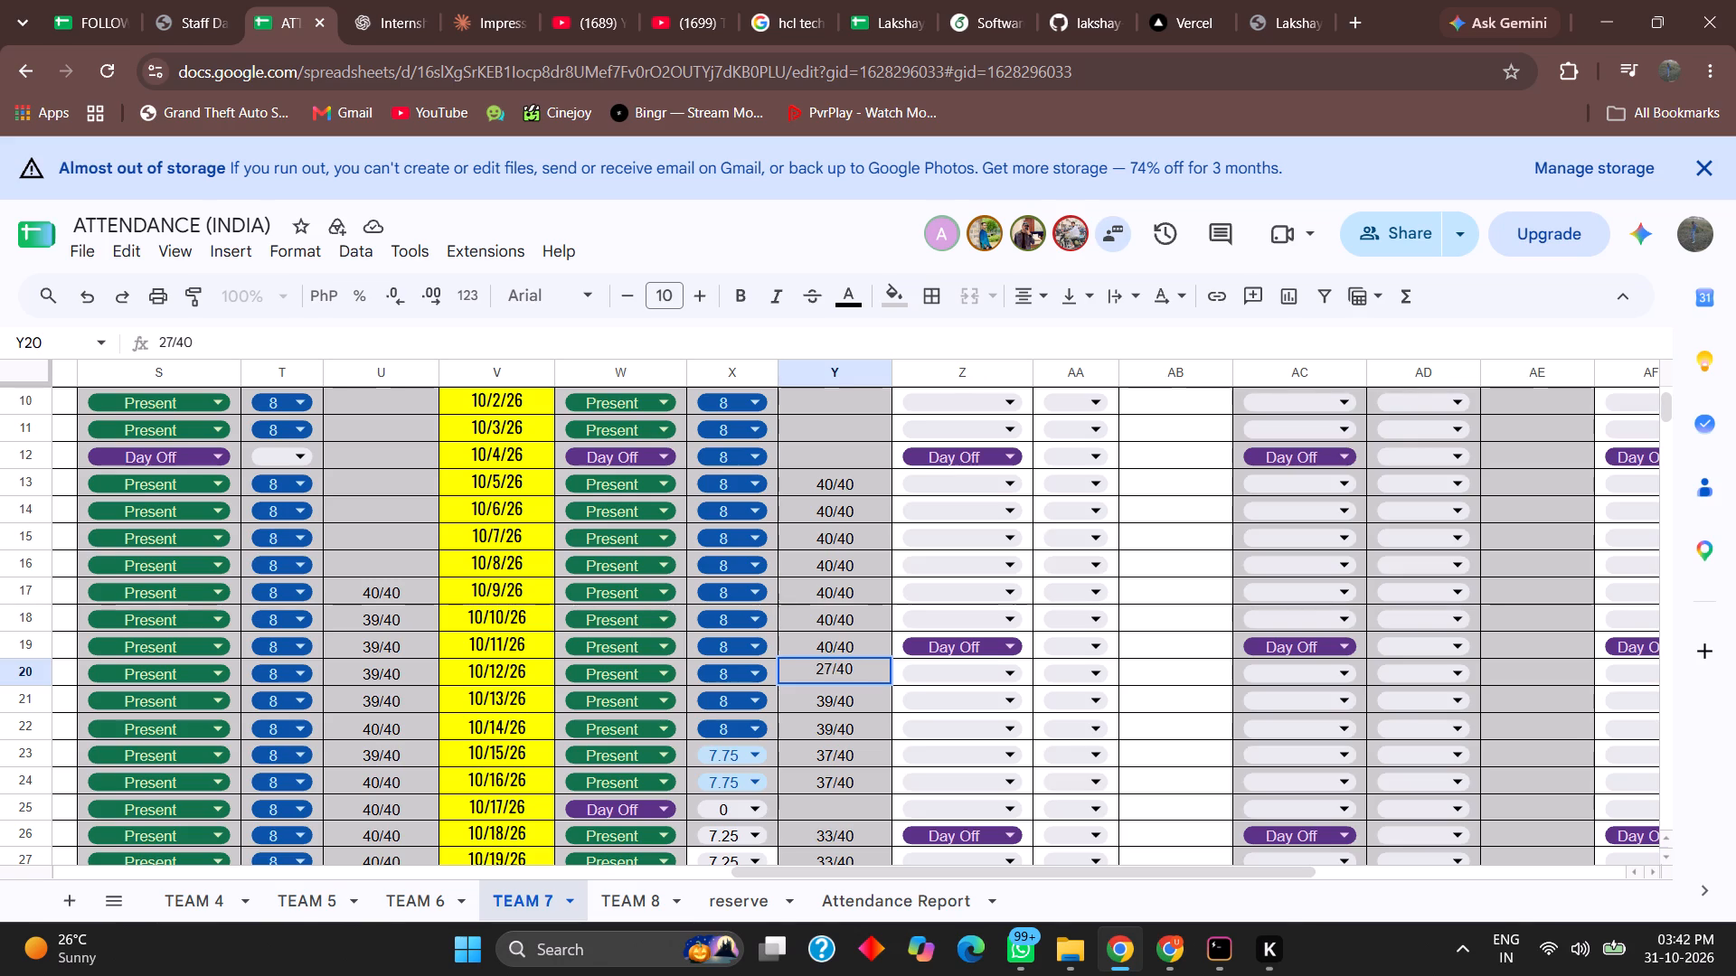
Consult the accounts-to-hours chart and set Umer's hours for 10/12/26 to 6.
{"action": "scroll", "coordinate": [695, 681], "scroll_direction": "right", "scroll_amount": 13}
{"action": "scroll", "coordinate": [231, 647], "scroll_direction": "up", "scroll_amount": 1}
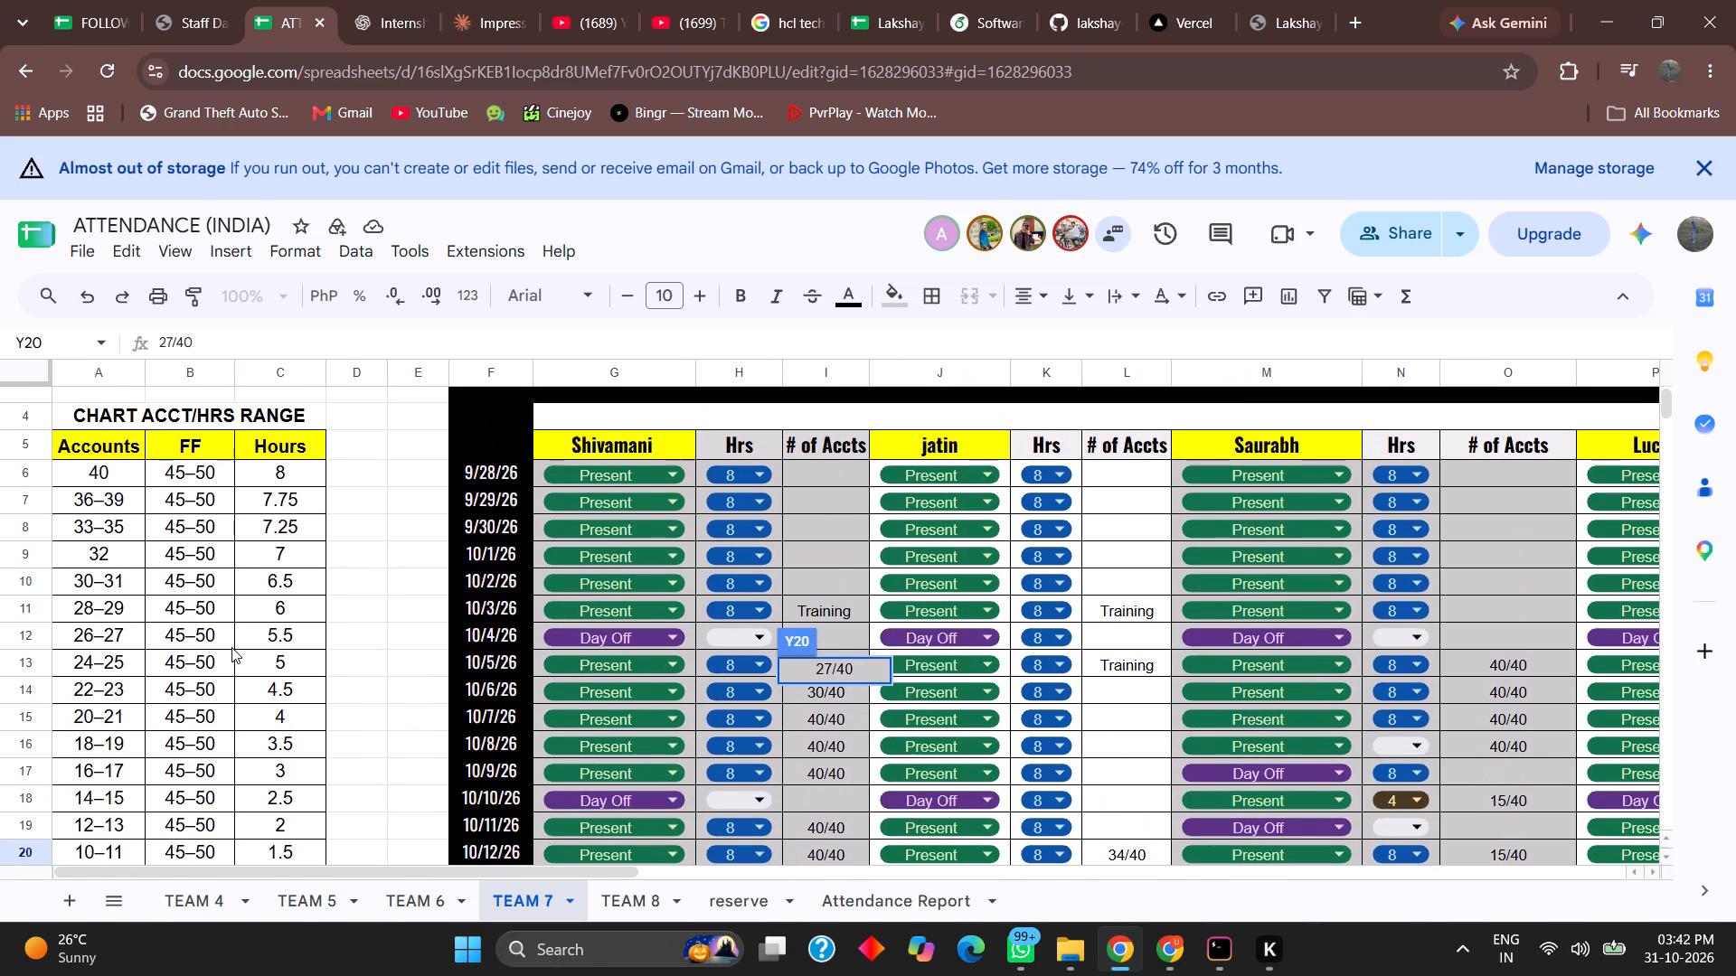
{"action": "scroll", "coordinate": [231, 647], "scroll_direction": "up", "scroll_amount": 2}
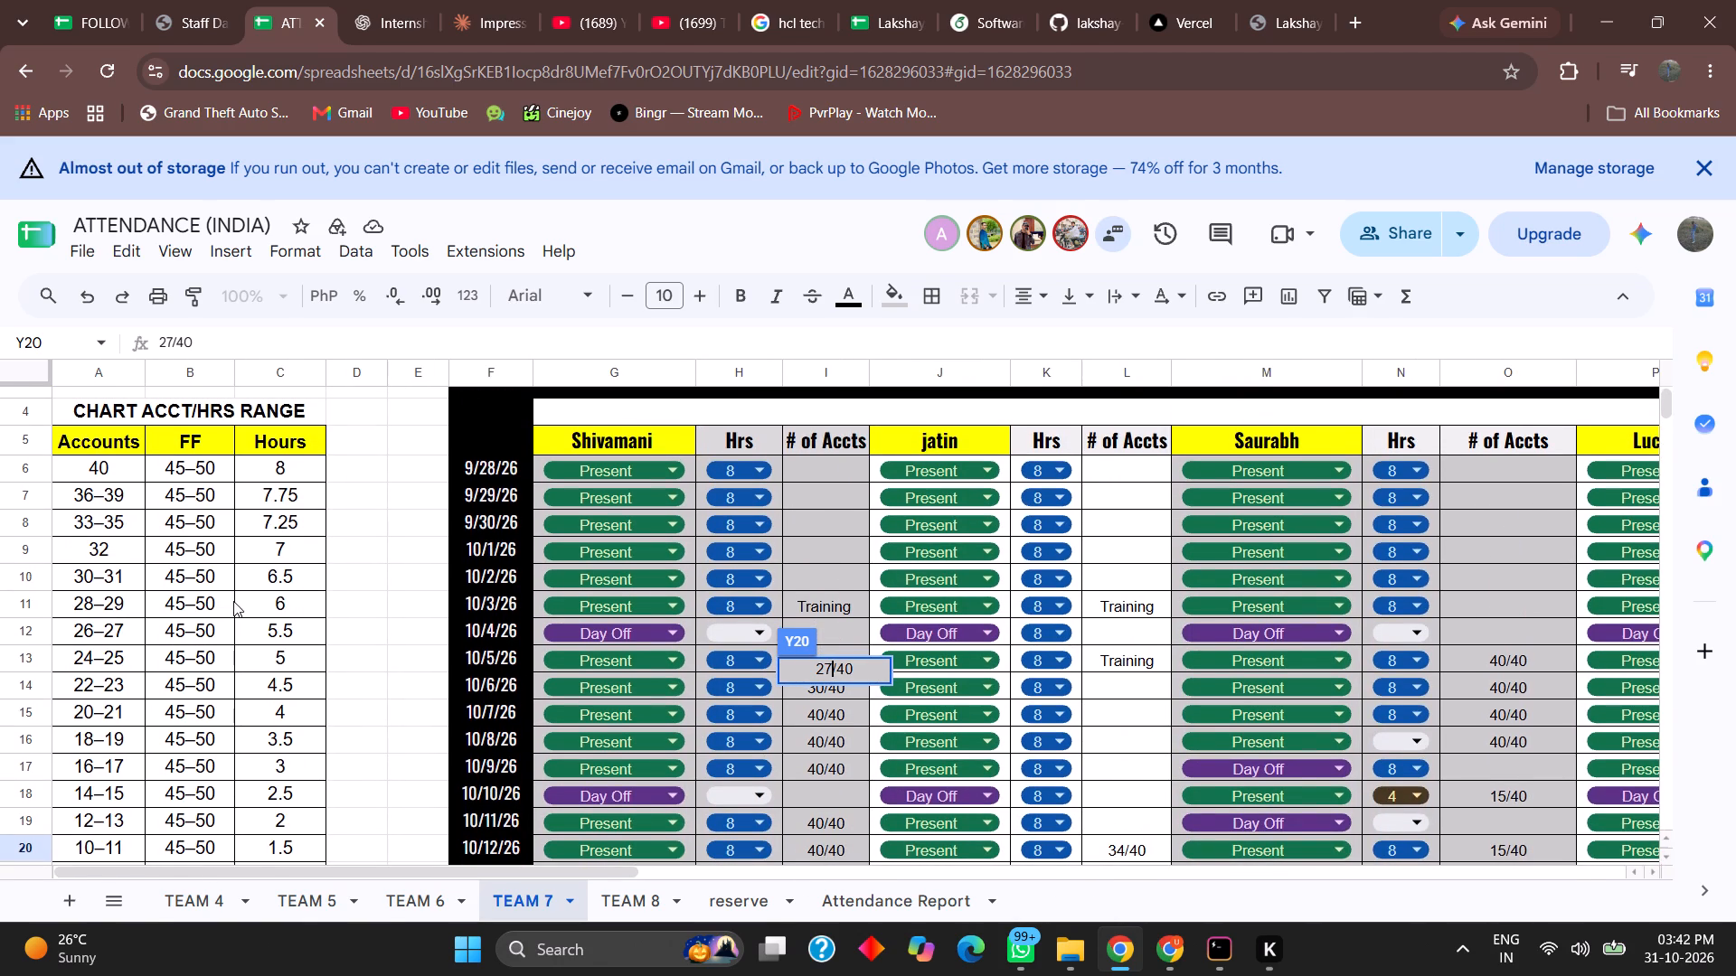
{"action": "scroll", "coordinate": [233, 601], "scroll_direction": "left", "scroll_amount": 7}
{"action": "scroll", "coordinate": [233, 601], "scroll_direction": "right", "scroll_amount": 3}
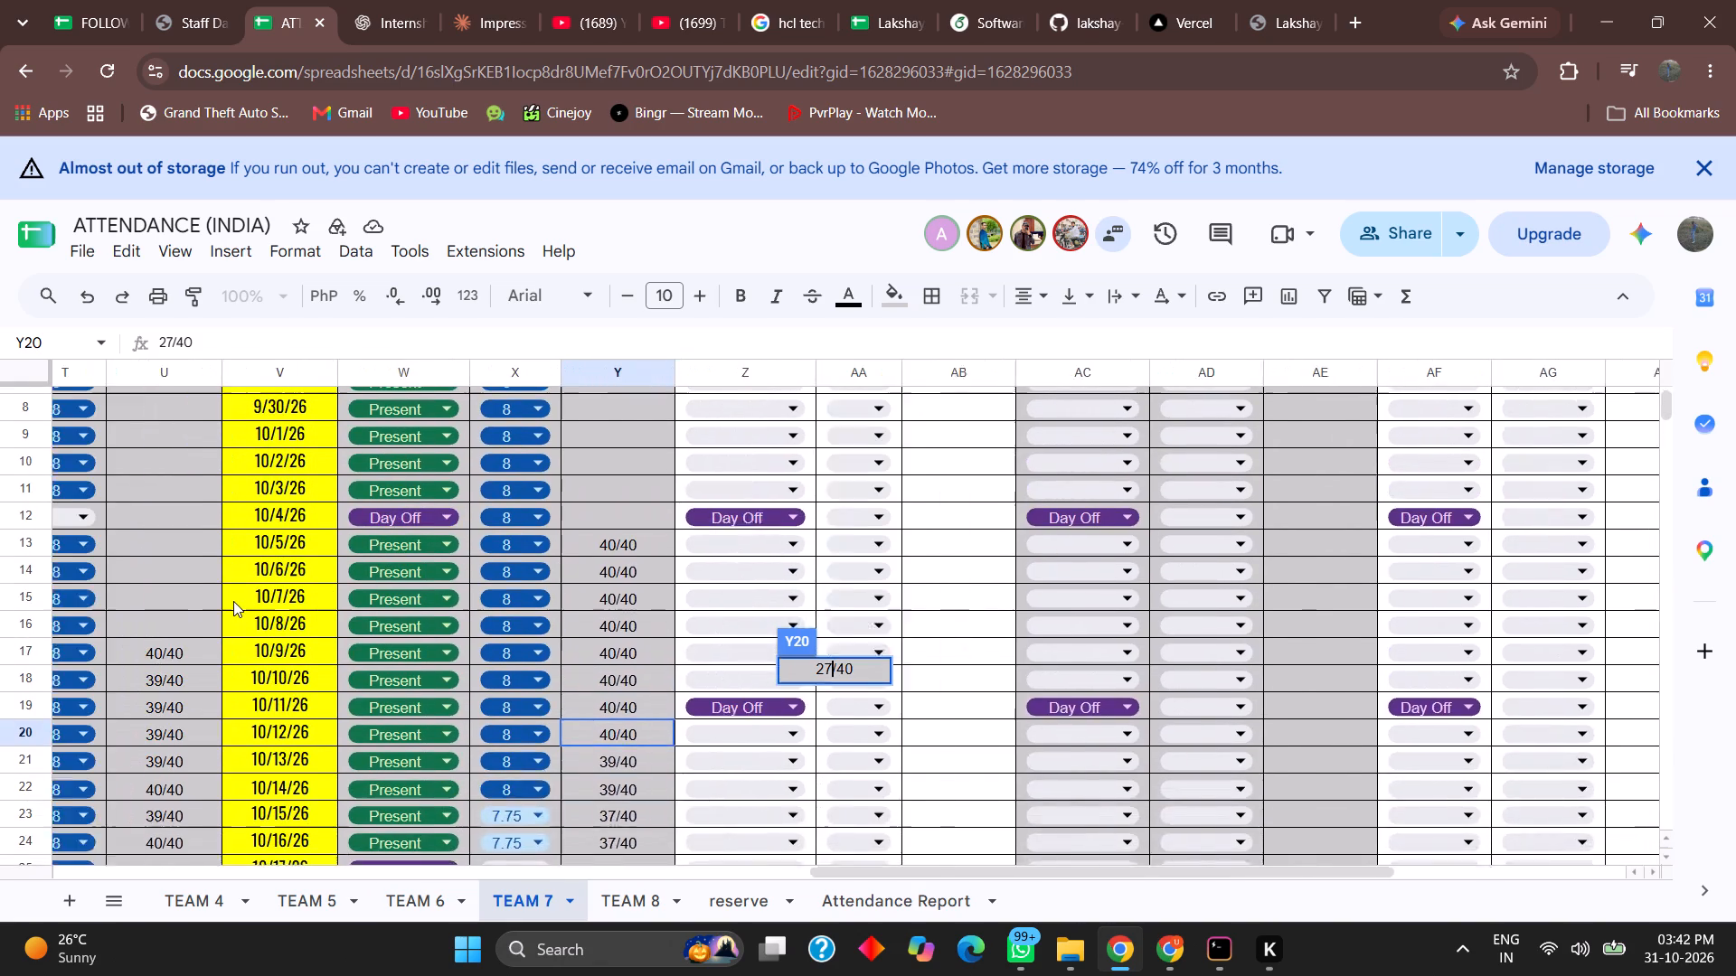
{"action": "scroll", "coordinate": [233, 601], "scroll_direction": "right", "scroll_amount": 1}
{"action": "scroll", "coordinate": [233, 601], "scroll_direction": "down", "scroll_amount": 1}
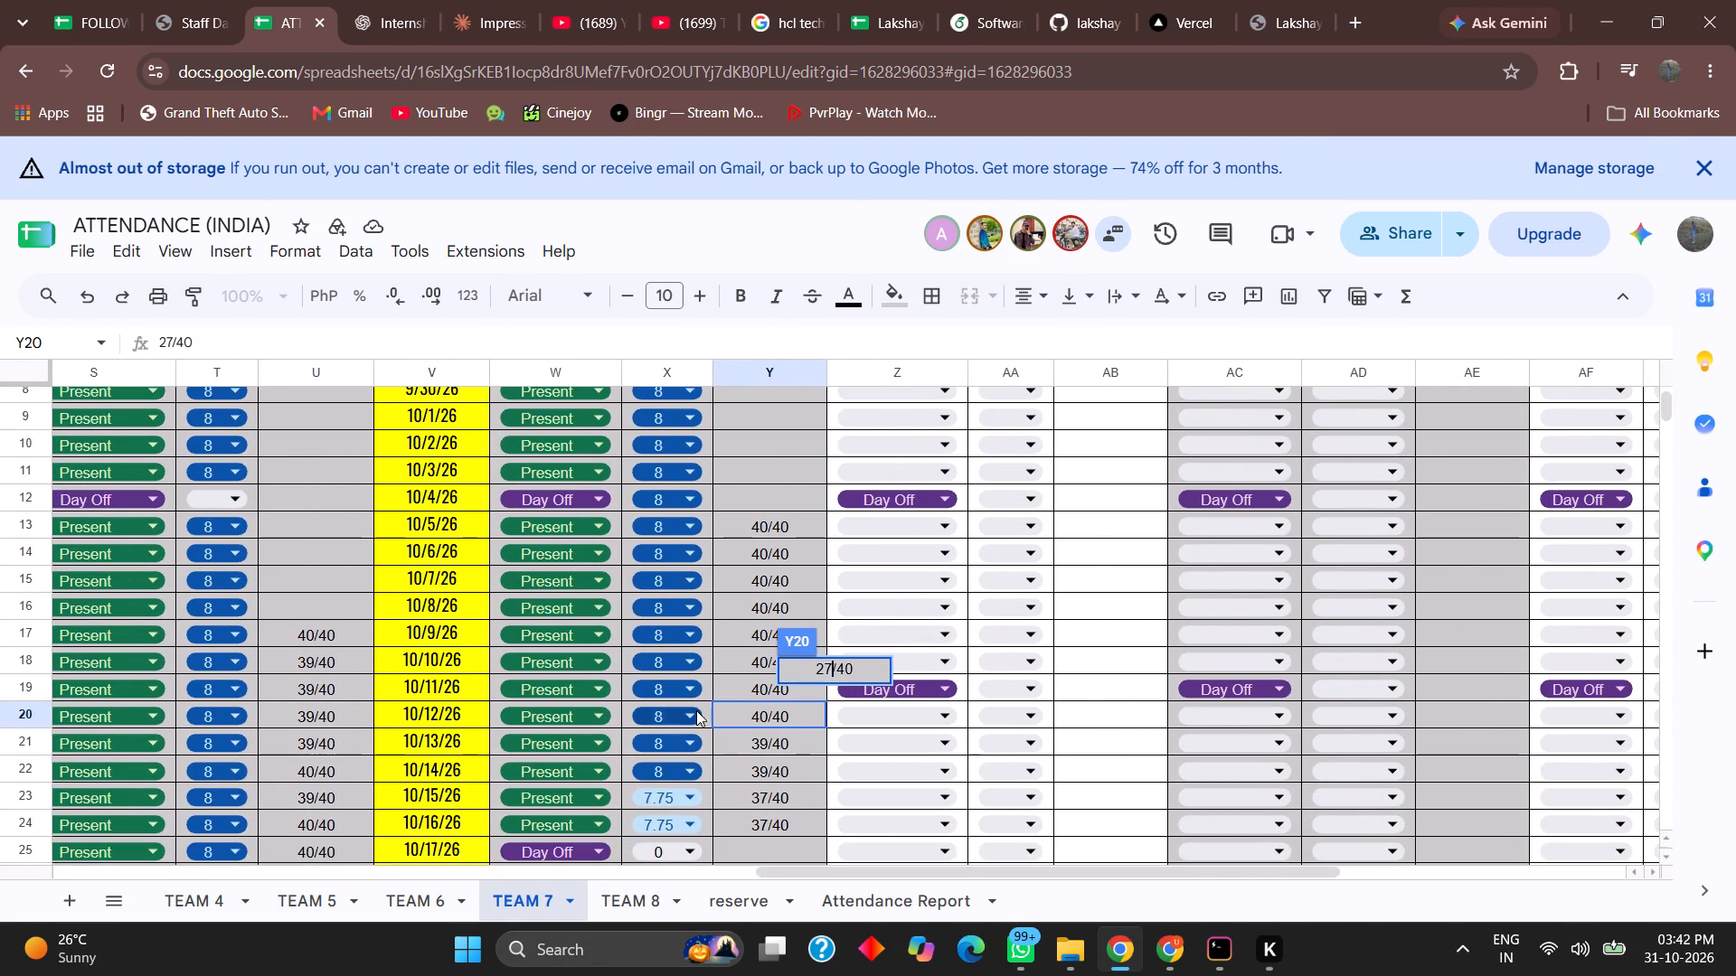
{"action": "left_click", "coordinate": [684, 716]}
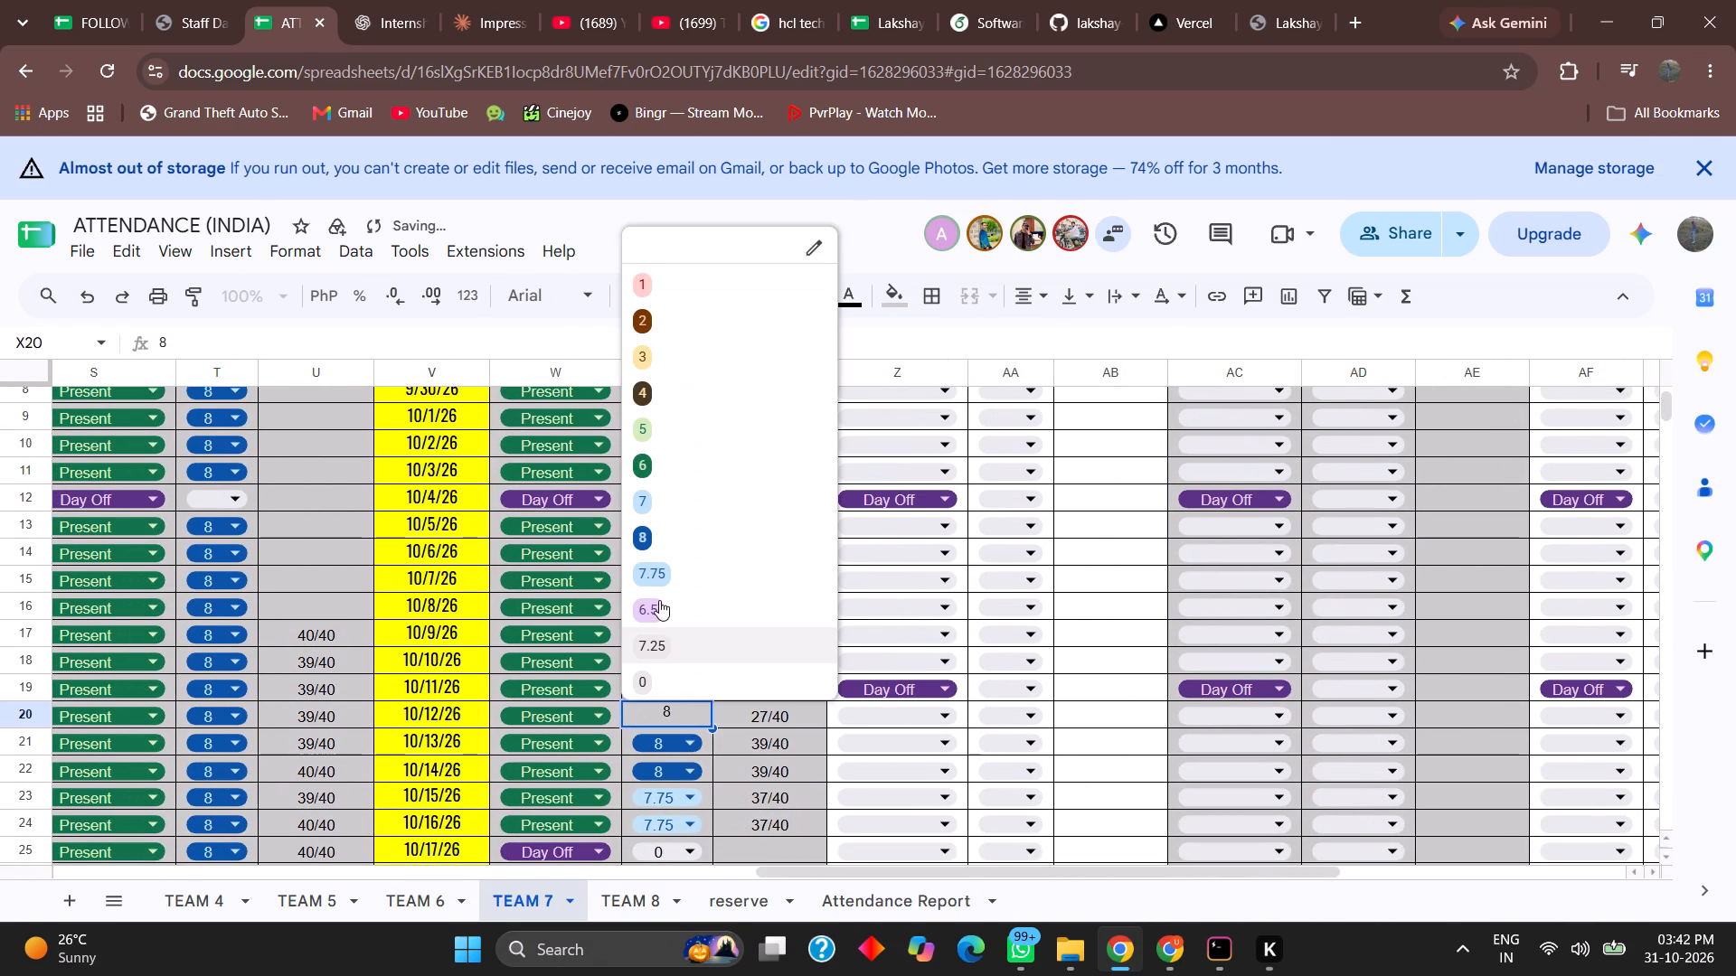
{"action": "left_click", "coordinate": [670, 468]}
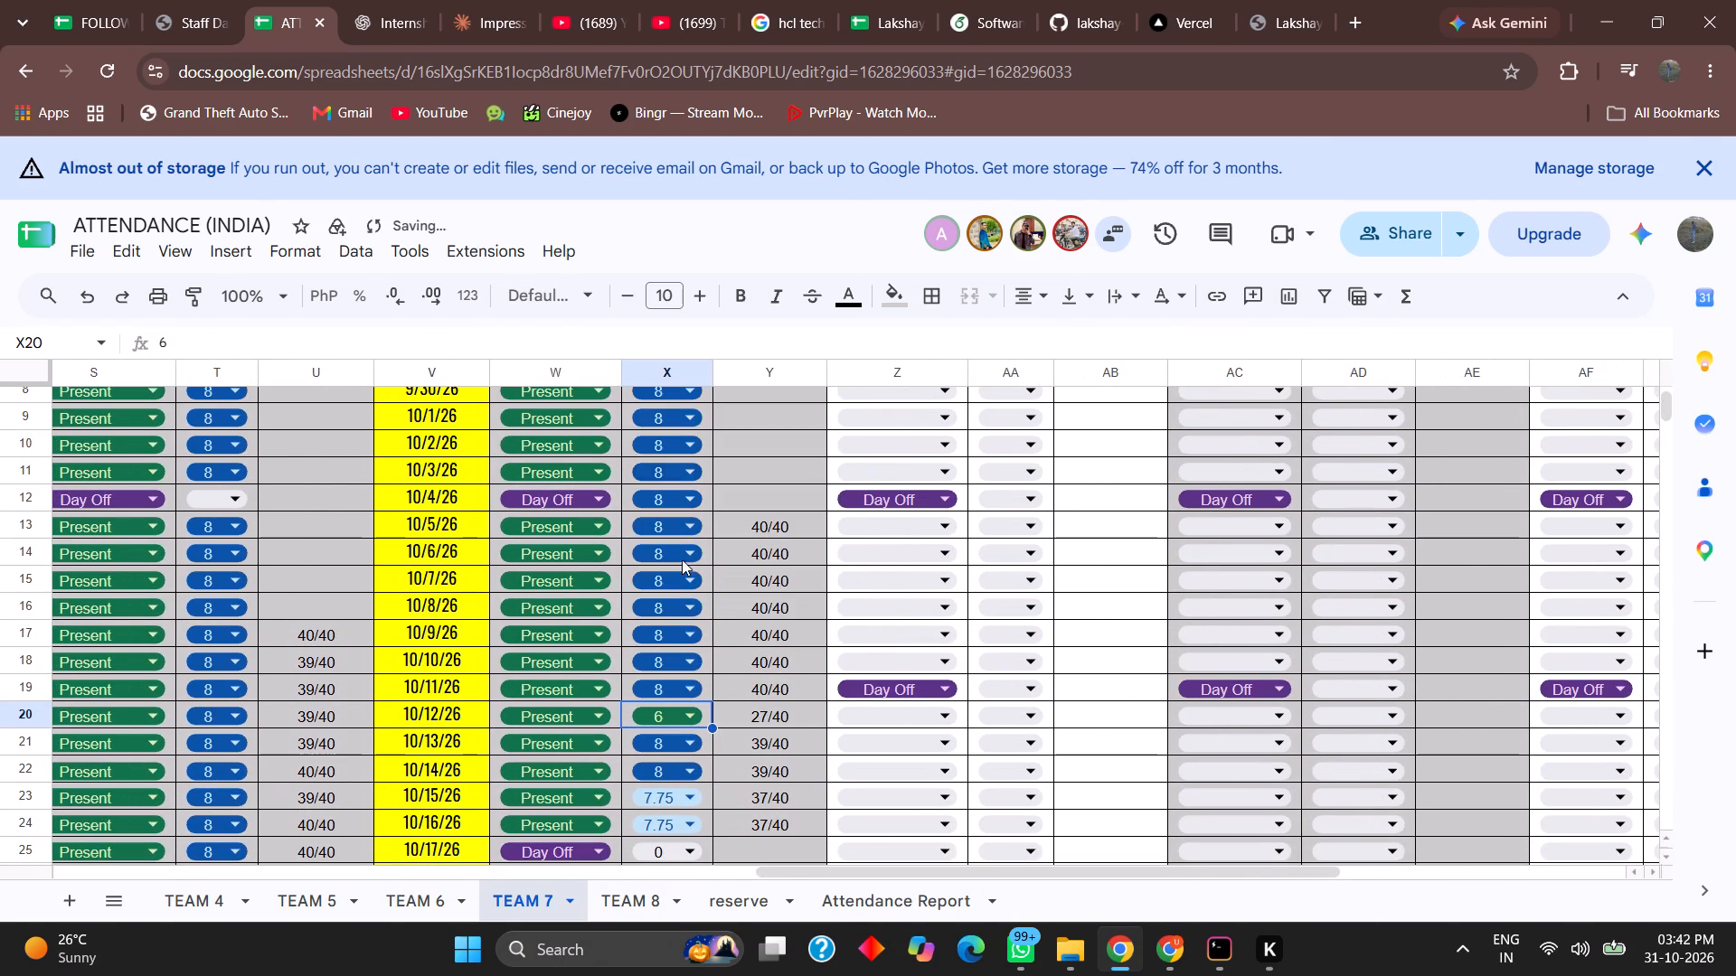
Set Umer's # of Accts entry for 10/11/26 to 29/40.
{"action": "left_click", "coordinate": [740, 685]}
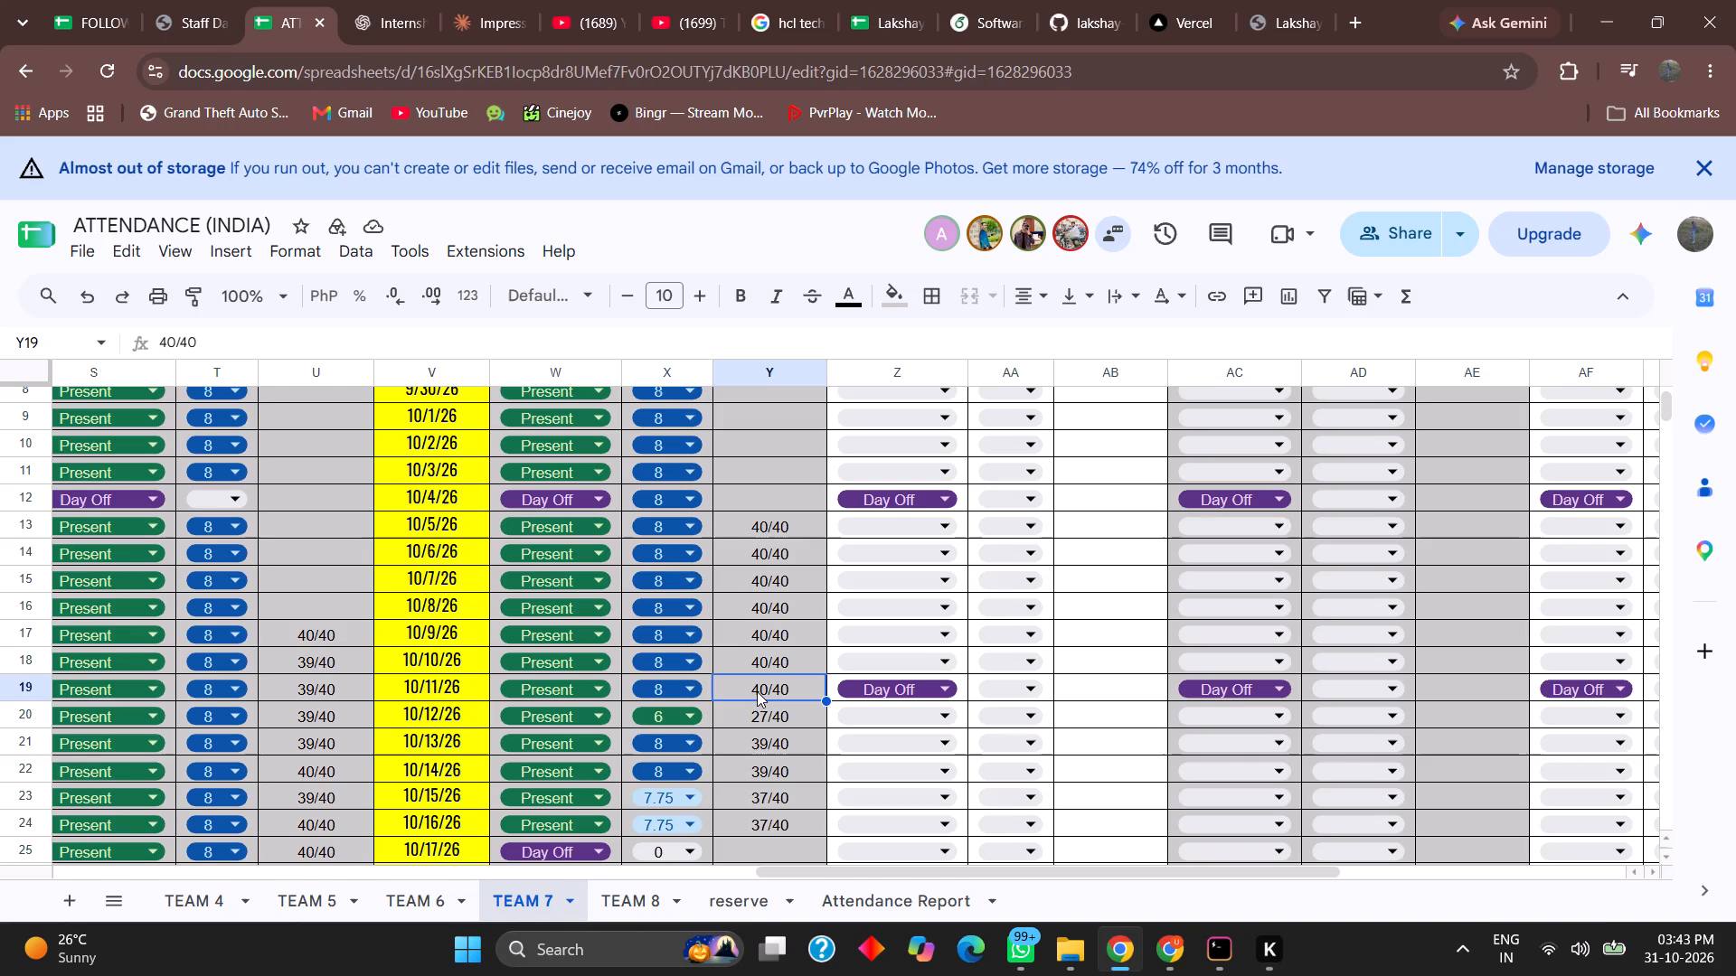
{"action": "left_click", "coordinate": [757, 690]}
{"action": "double_click", "coordinate": [757, 690]}
{"action": "left_click", "coordinate": [757, 690]}
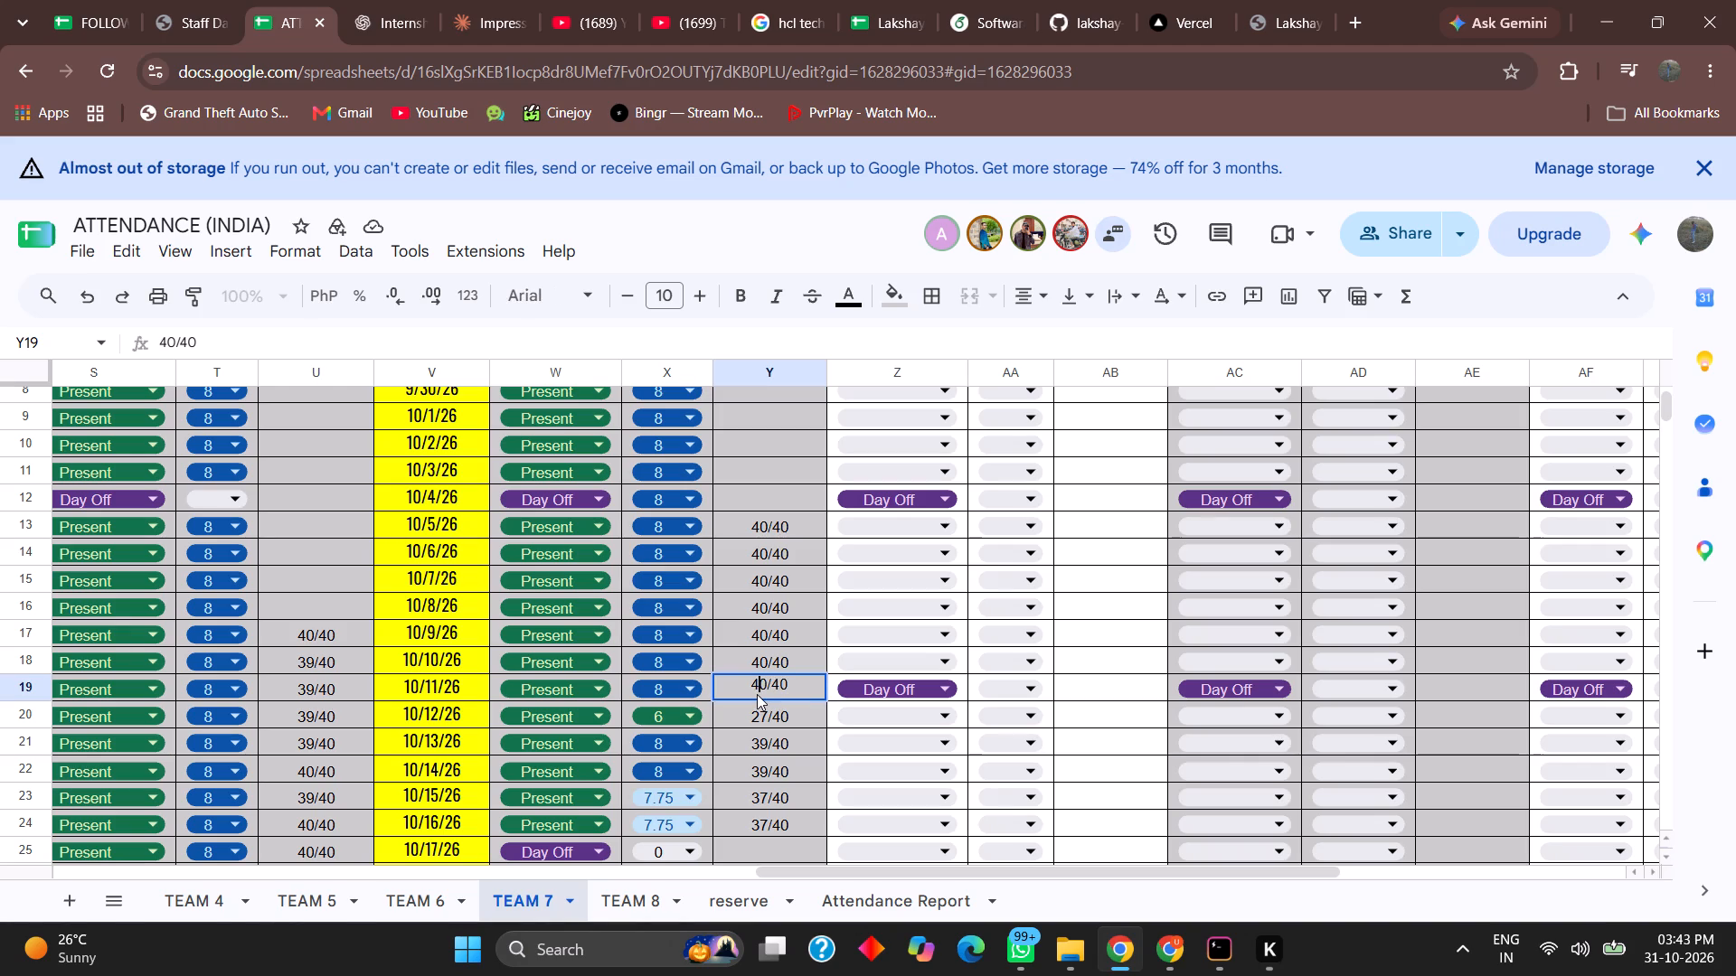
{"action": "key", "text": "Right"}
{"action": "key", "text": "BackSpace"}
{"action": "key", "text": "BackSpace"}
{"action": "type", "text": "29"}
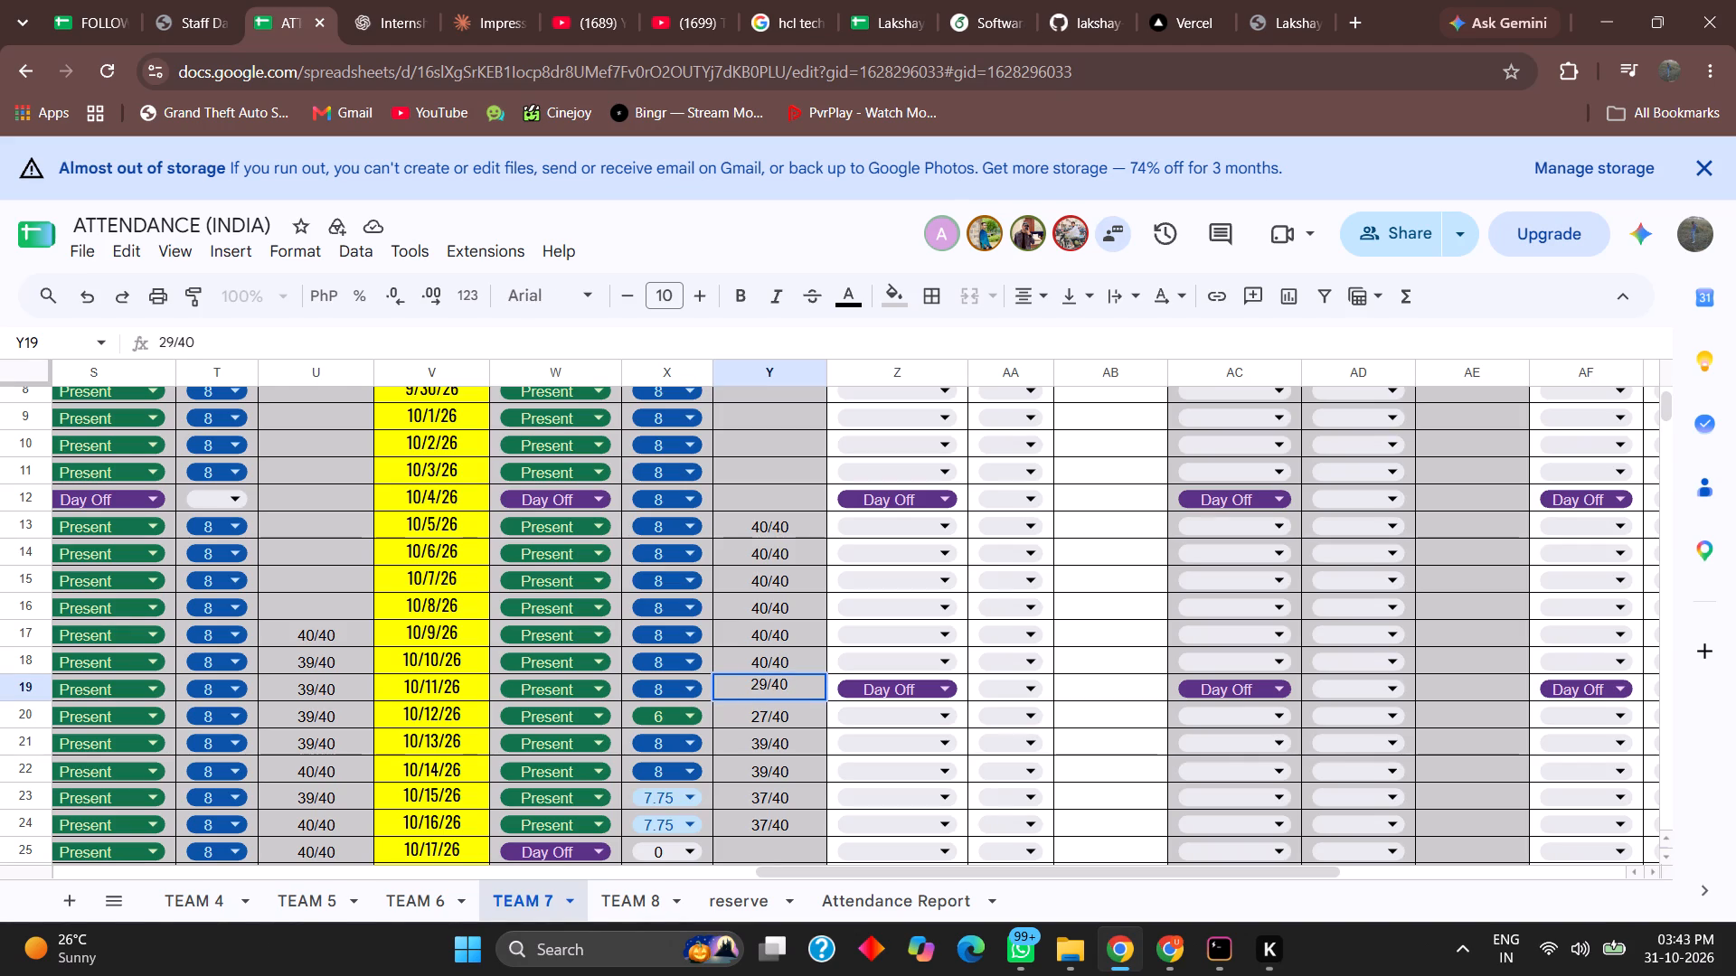
{"action": "left_click", "coordinate": [733, 655]}
{"action": "left_click", "coordinate": [731, 685]}
Check the accounts-to-hours chart and set Umer's hours for 10/11/26 to 6.
{"action": "scroll", "coordinate": [731, 687], "scroll_direction": "right", "scroll_amount": 10}
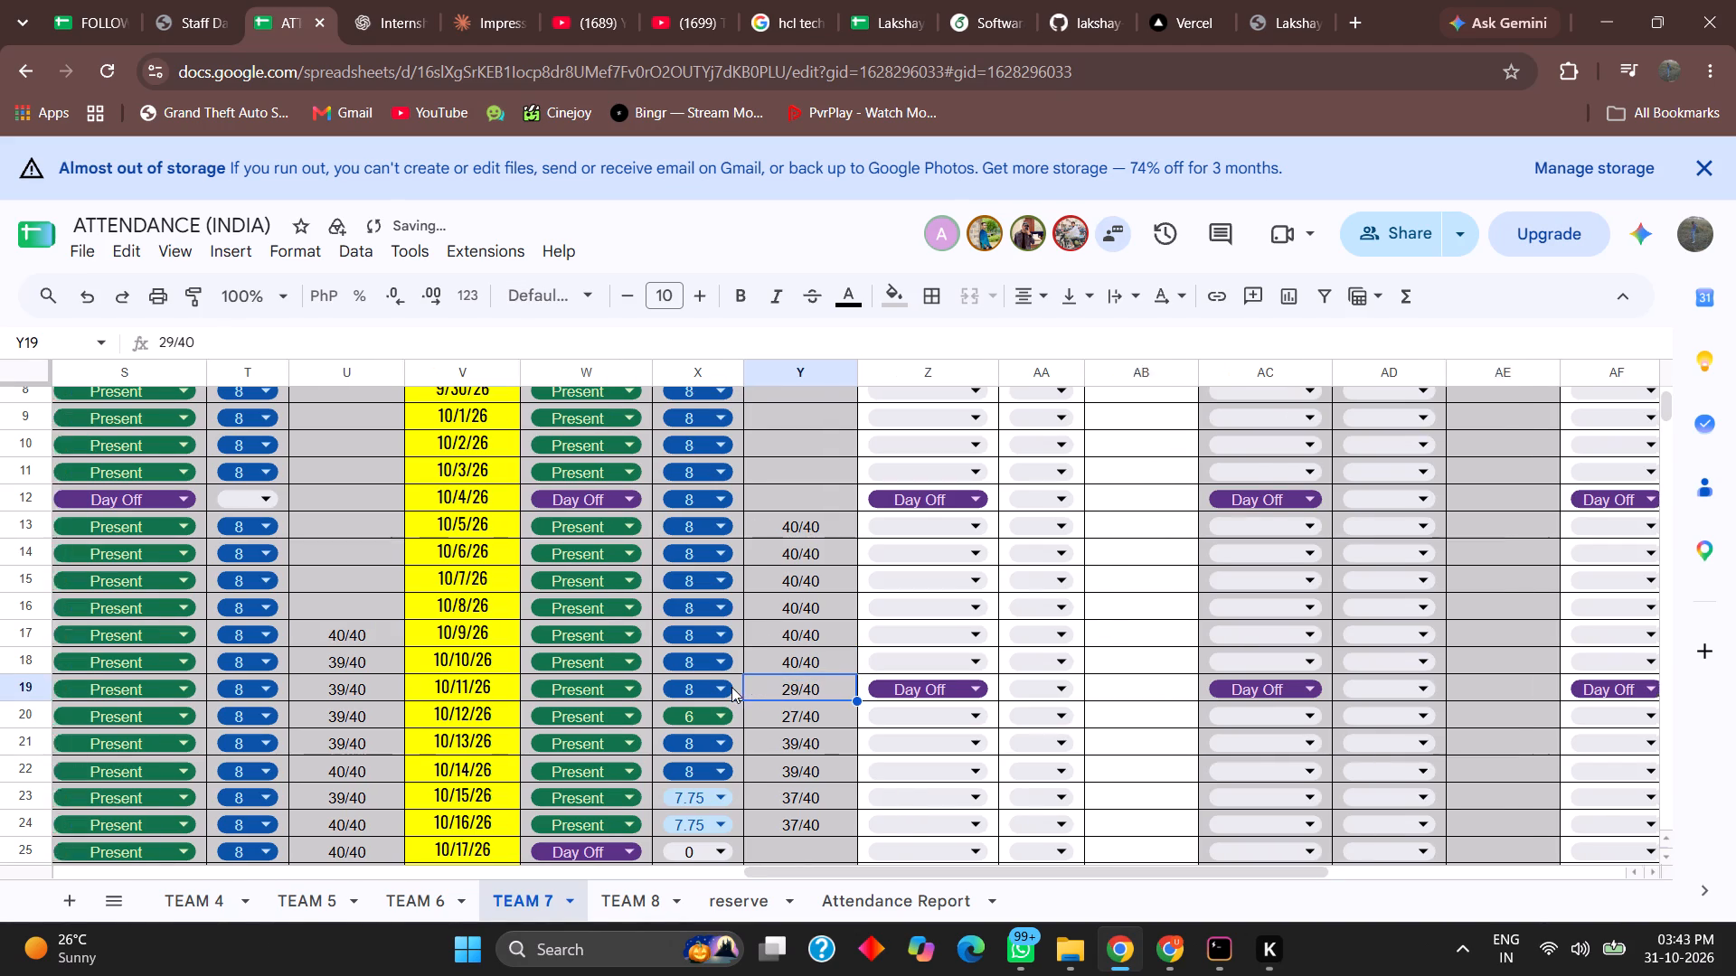
{"action": "scroll", "coordinate": [731, 687], "scroll_direction": "right", "scroll_amount": 13}
{"action": "scroll", "coordinate": [266, 602], "scroll_direction": "up", "scroll_amount": 1}
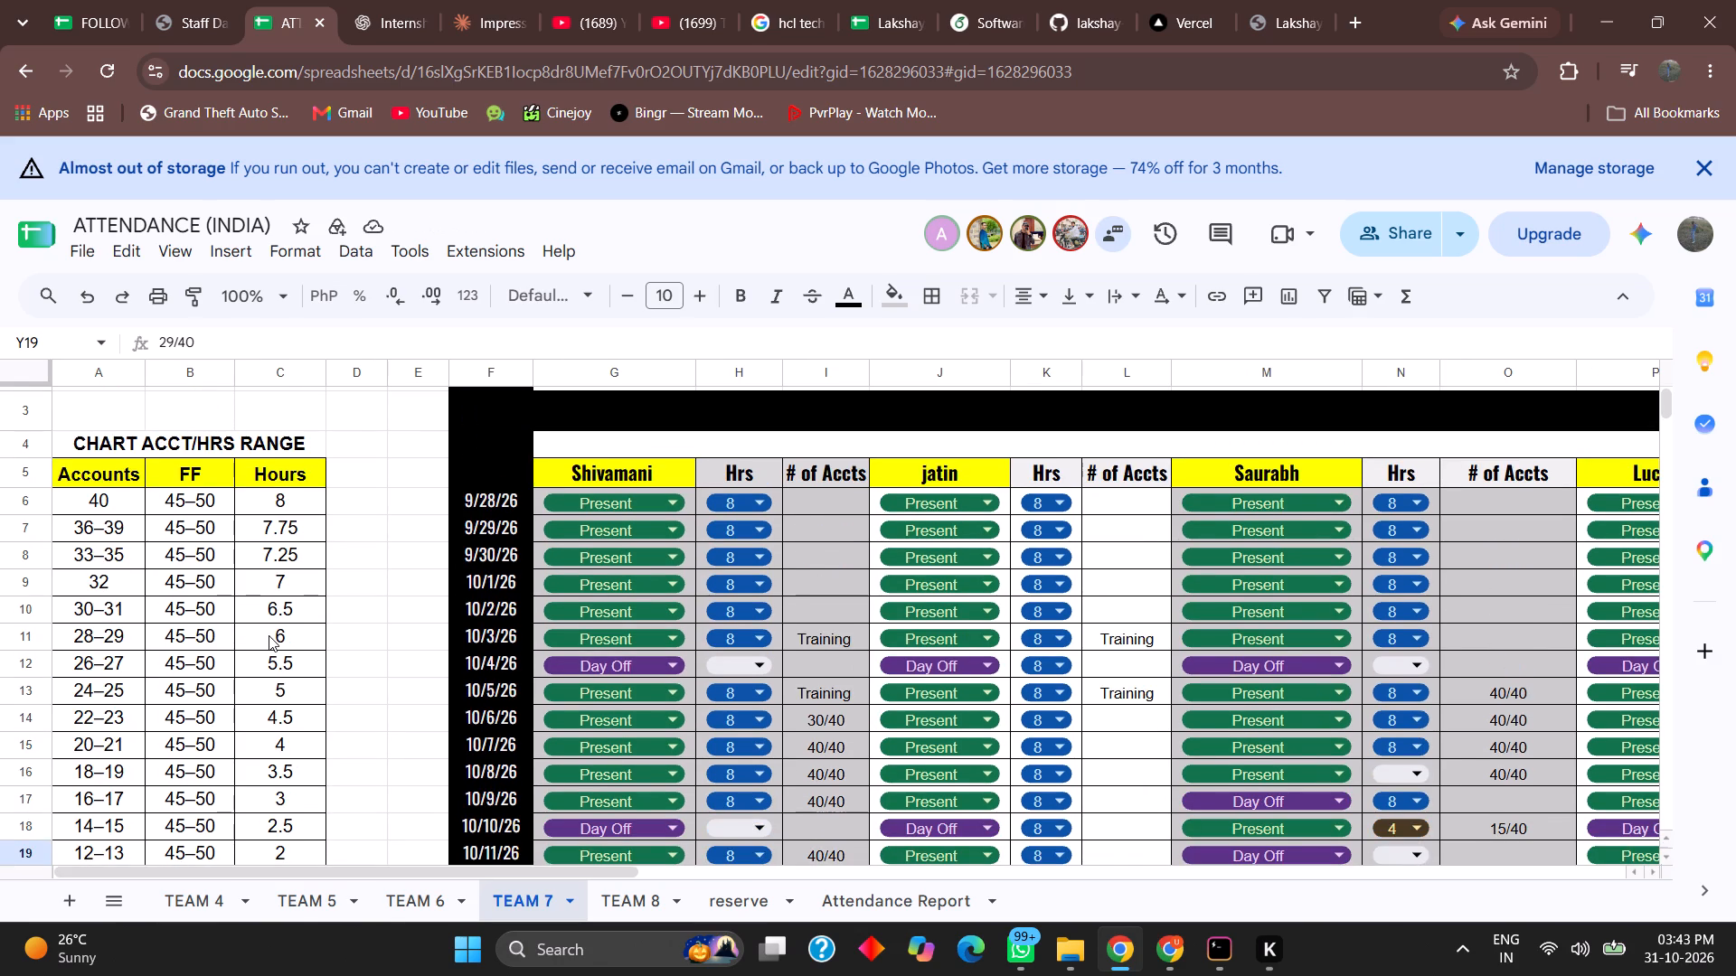
{"action": "scroll", "coordinate": [411, 676], "scroll_direction": "left", "scroll_amount": 4}
{"action": "scroll", "coordinate": [411, 676], "scroll_direction": "down", "scroll_amount": 1}
{"action": "scroll", "coordinate": [411, 676], "scroll_direction": "left", "scroll_amount": 1}
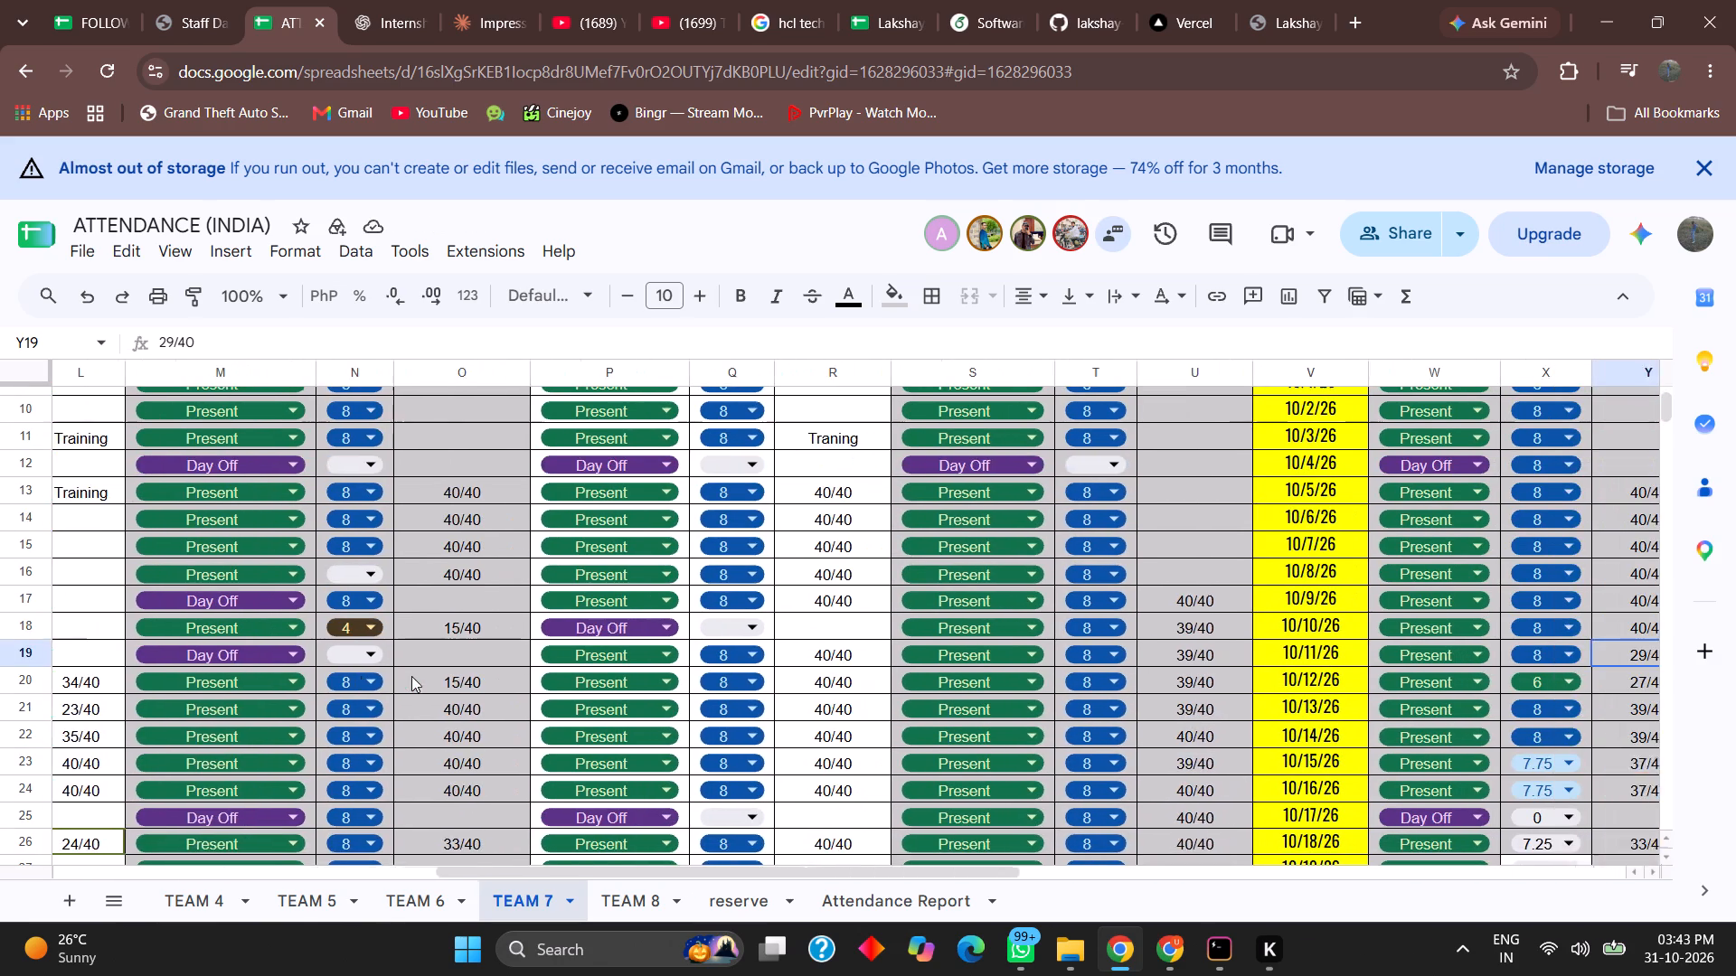
{"action": "scroll", "coordinate": [411, 676], "scroll_direction": "left", "scroll_amount": 1}
{"action": "scroll", "coordinate": [411, 676], "scroll_direction": "up", "scroll_amount": 1}
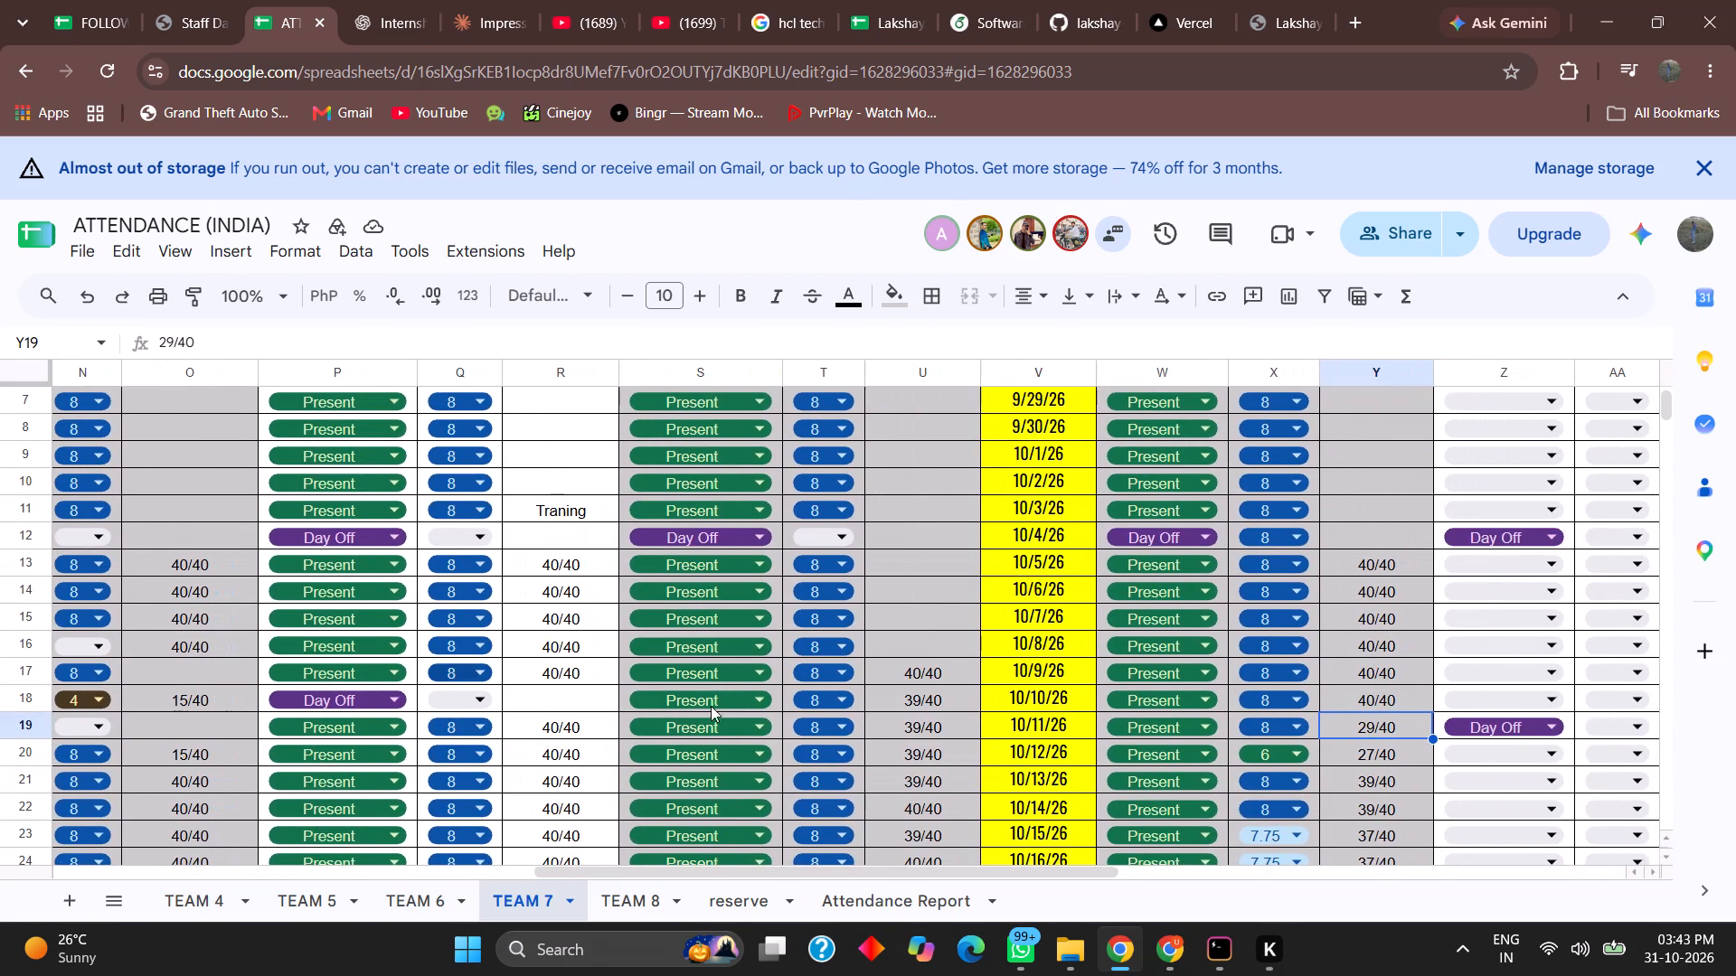
{"action": "scroll", "coordinate": [844, 771], "scroll_direction": "down", "scroll_amount": 3}
{"action": "scroll", "coordinate": [844, 771], "scroll_direction": "left", "scroll_amount": 2}
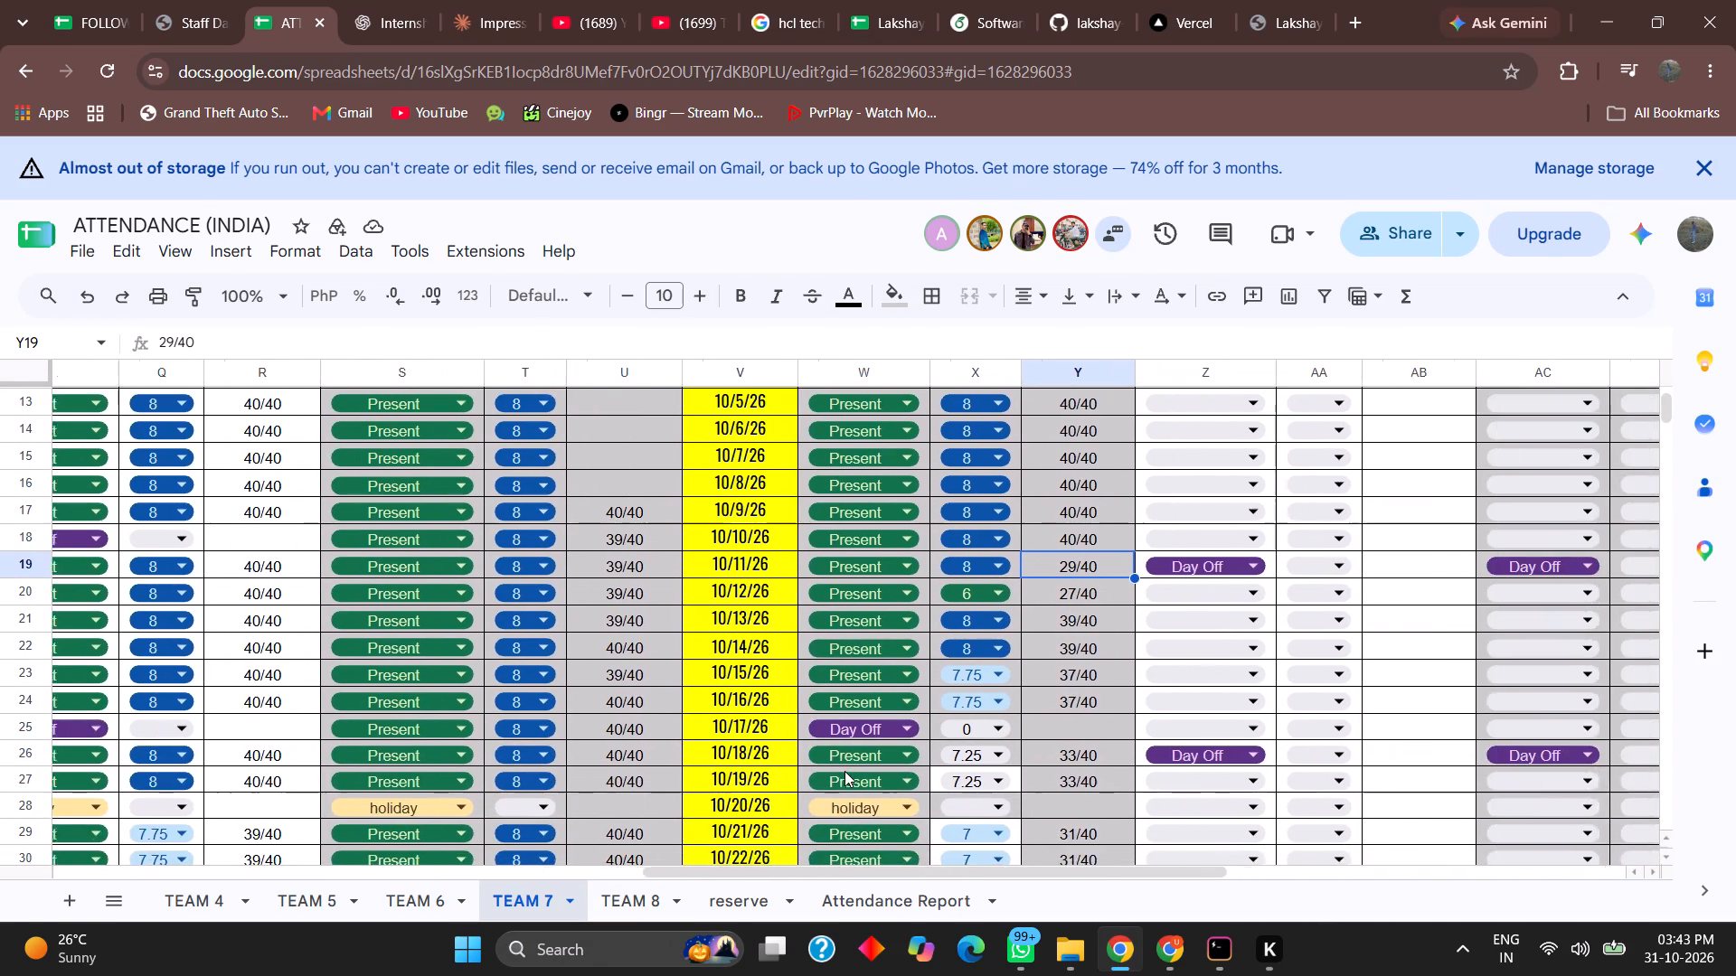
{"action": "scroll", "coordinate": [844, 771], "scroll_direction": "left", "scroll_amount": 1}
{"action": "scroll", "coordinate": [840, 682], "scroll_direction": "left", "scroll_amount": 1}
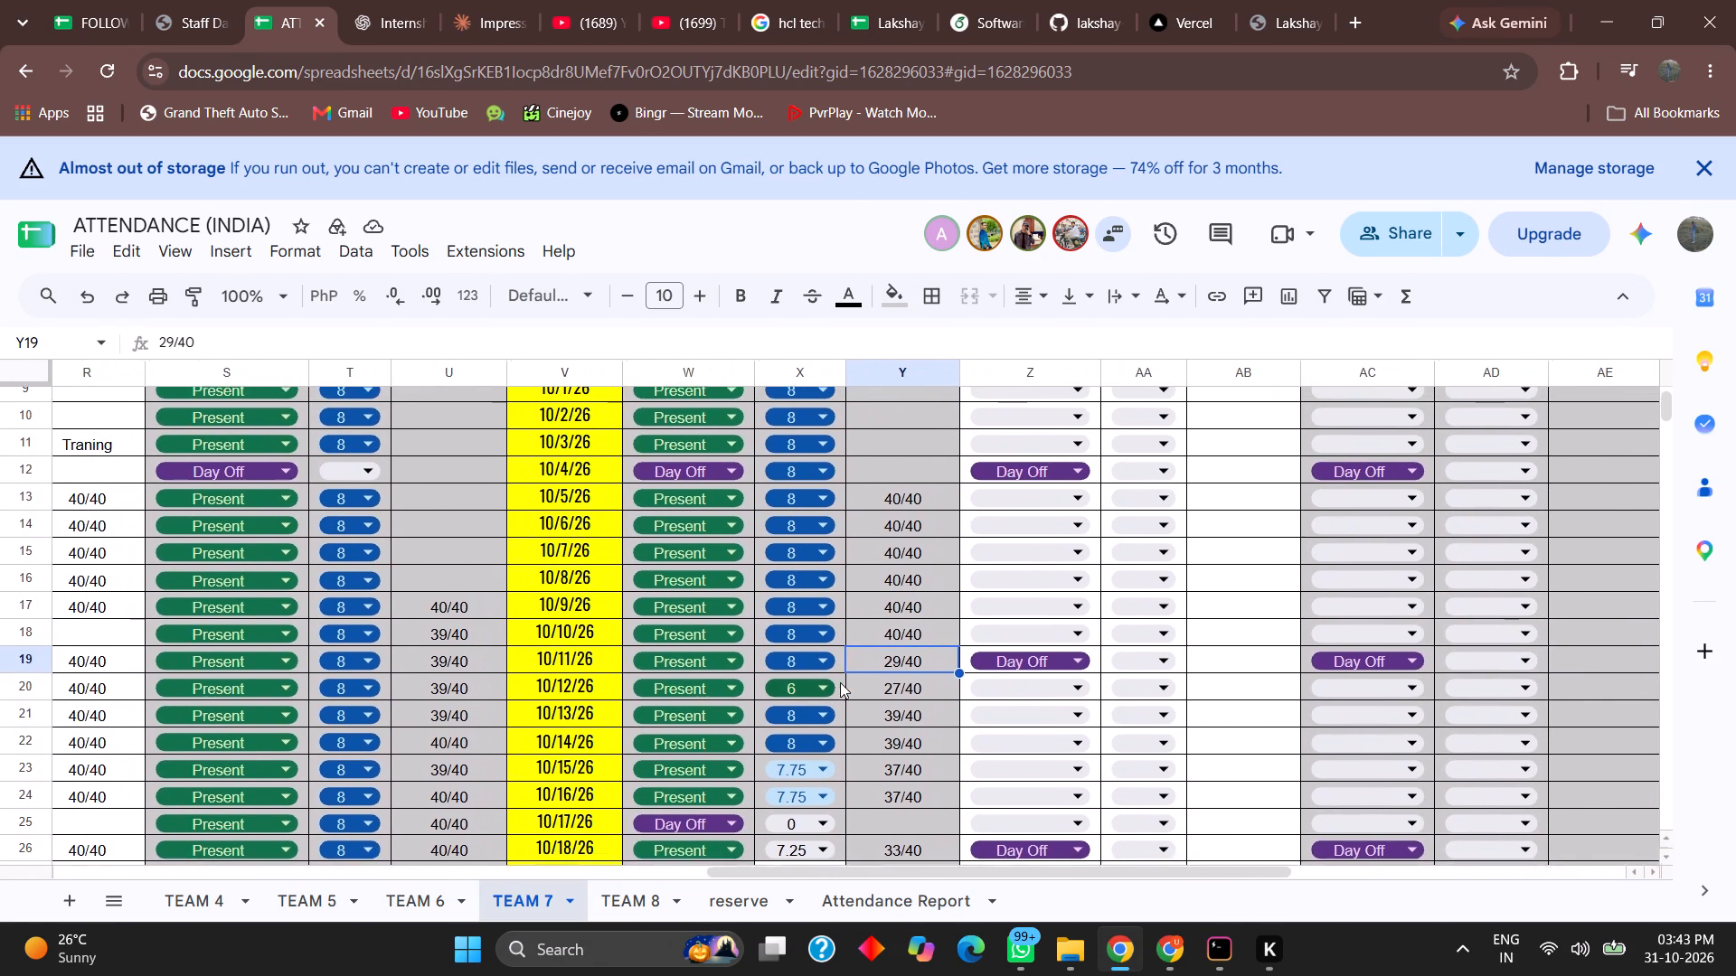
{"action": "scroll", "coordinate": [840, 682], "scroll_direction": "left", "scroll_amount": 1}
{"action": "left_click", "coordinate": [808, 663]}
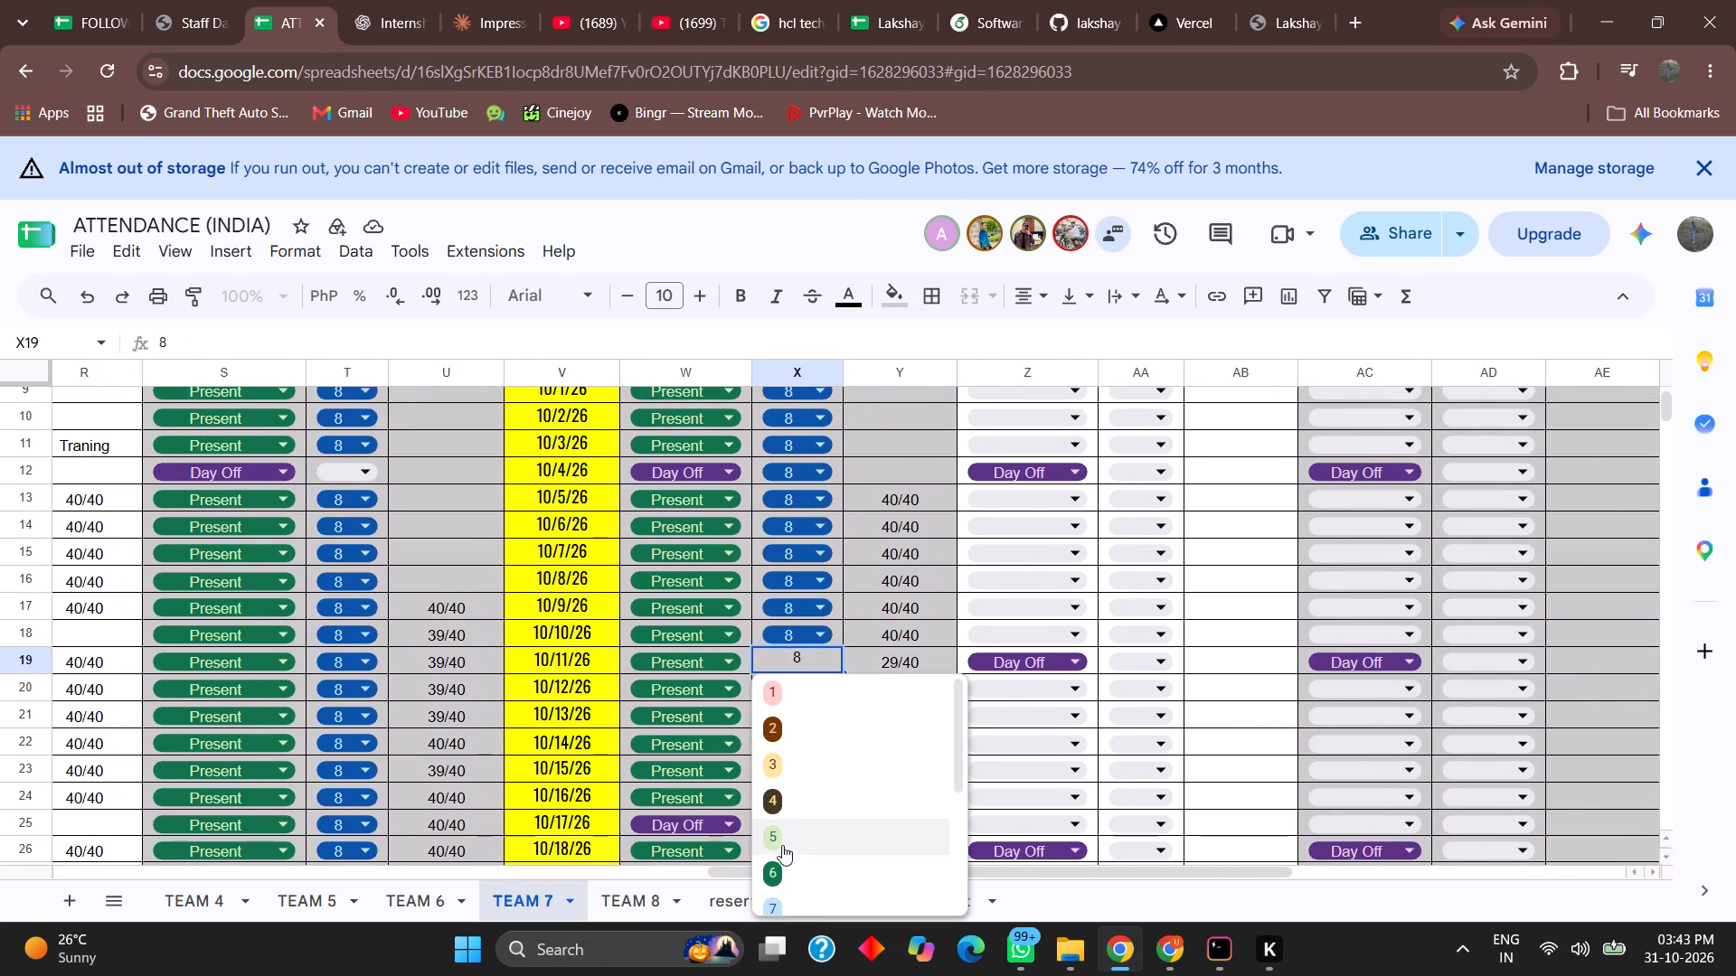
{"action": "left_click", "coordinate": [780, 868]}
Set Umer's # of Accts entry for 10/10/26 to 29/40.
{"action": "left_click", "coordinate": [883, 631]}
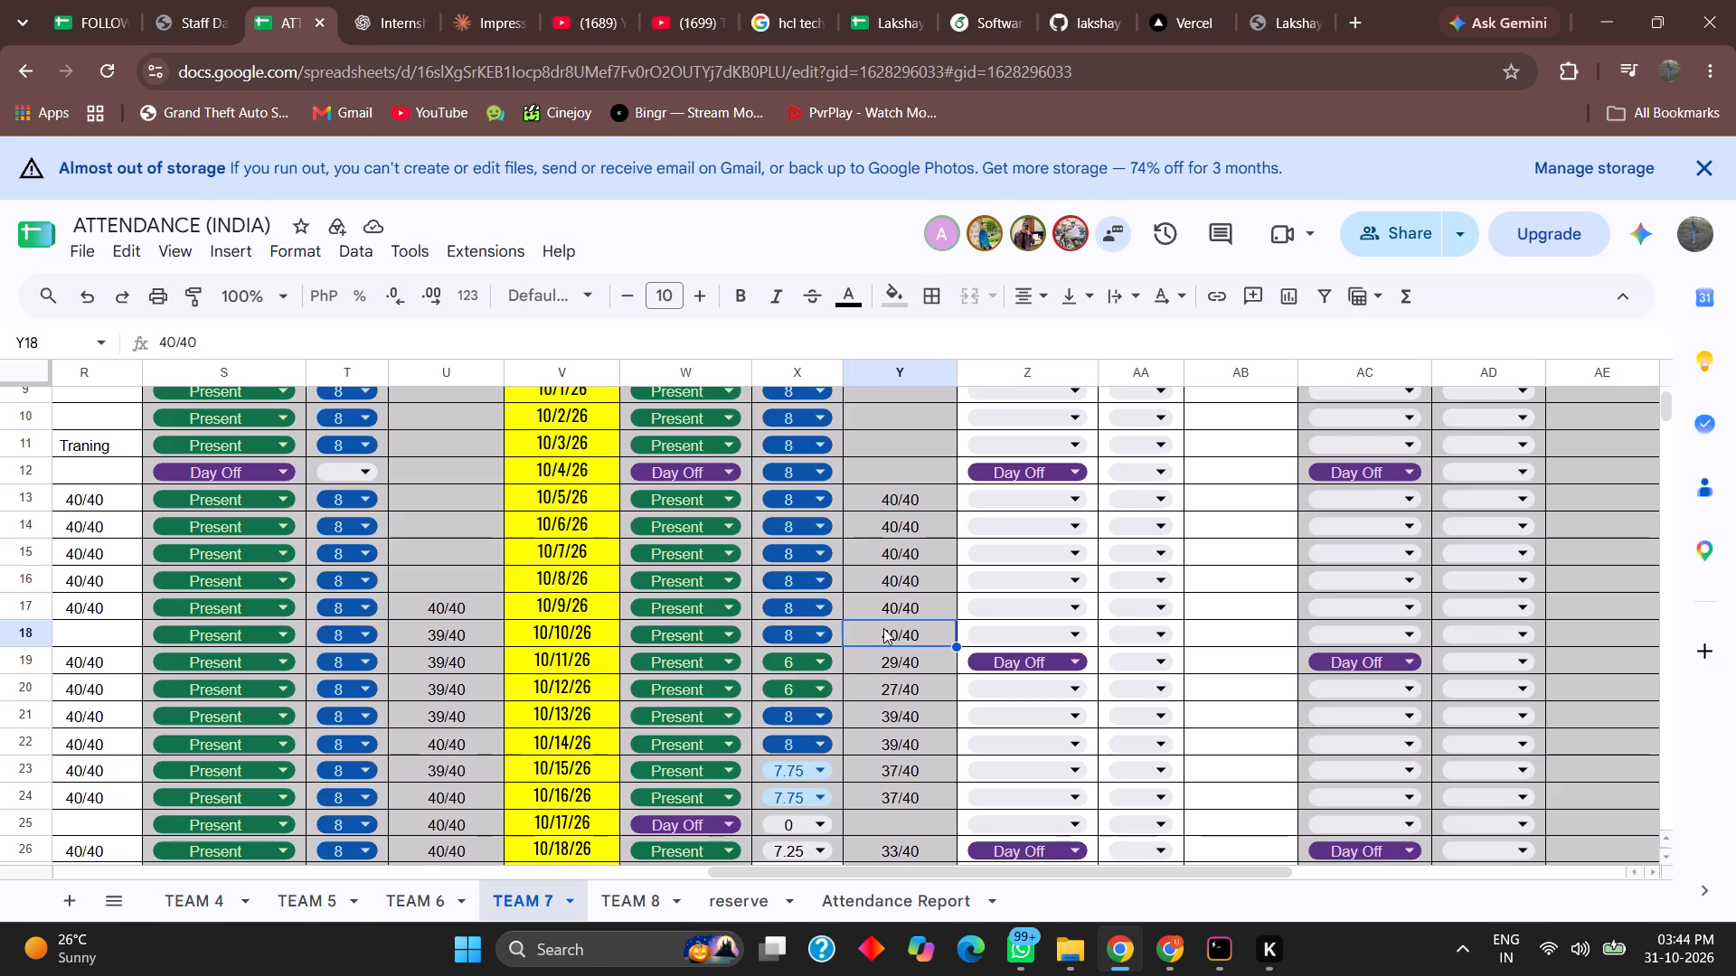
{"action": "triple_click", "coordinate": [892, 636]}
{"action": "left_click", "coordinate": [892, 639]}
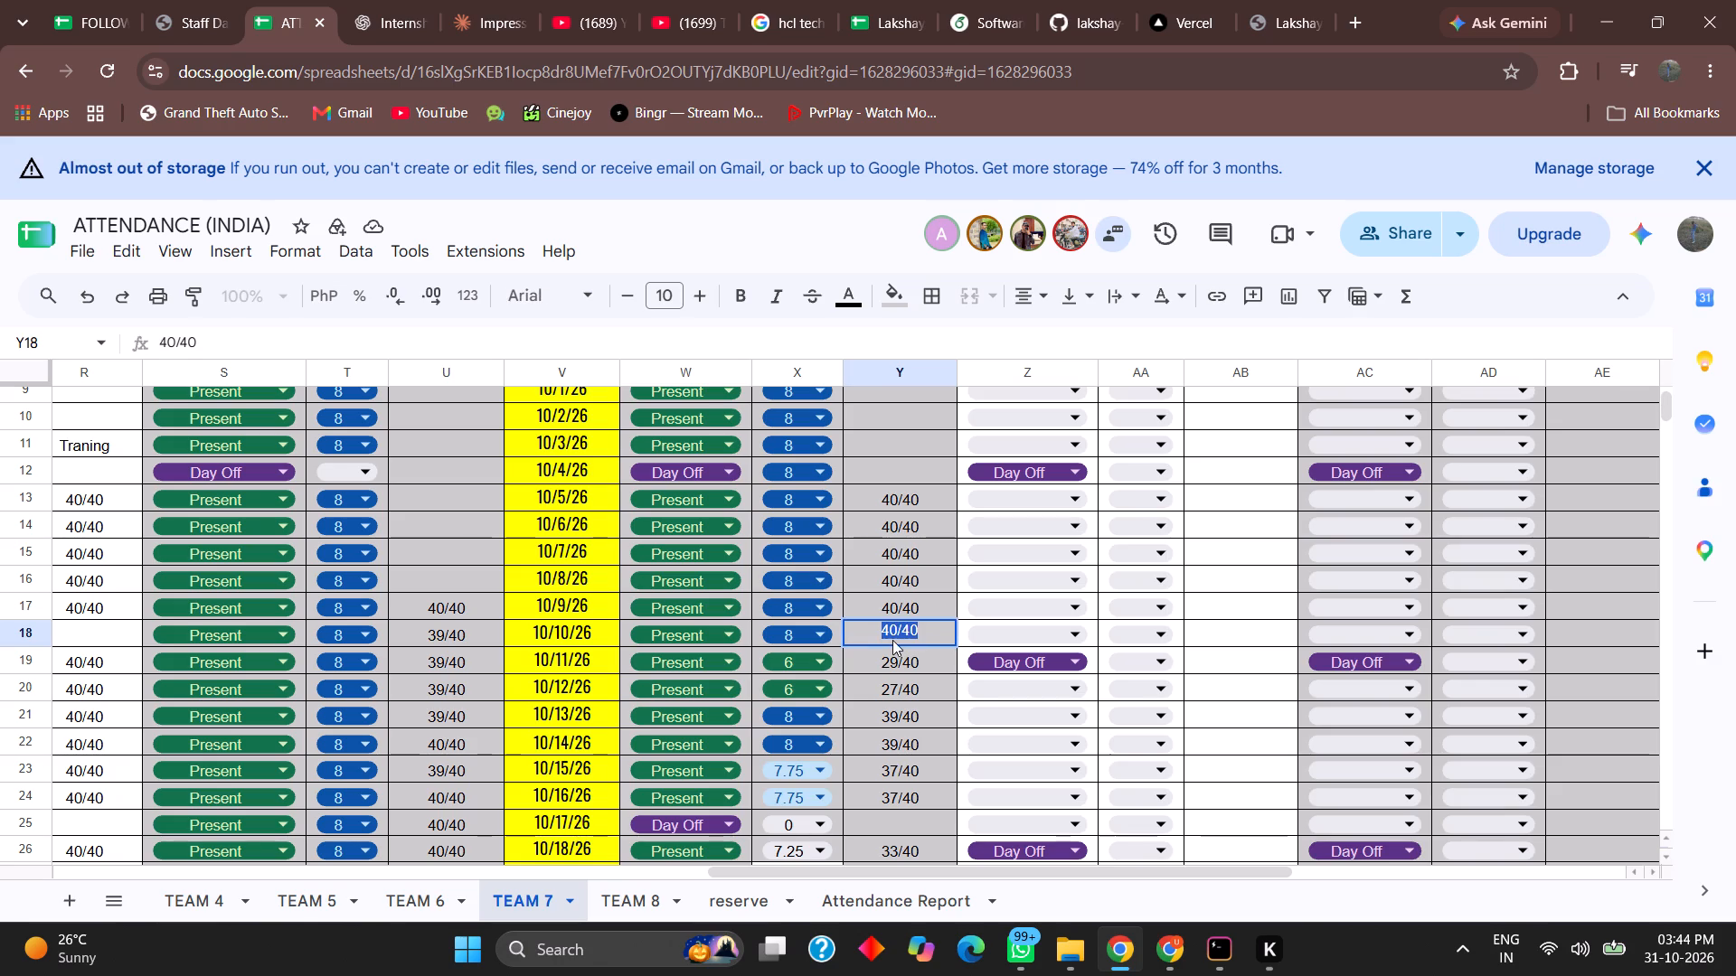
{"action": "left_click", "coordinate": [888, 624]}
{"action": "left_click", "coordinate": [890, 630]}
{"action": "left_click", "coordinate": [890, 629]}
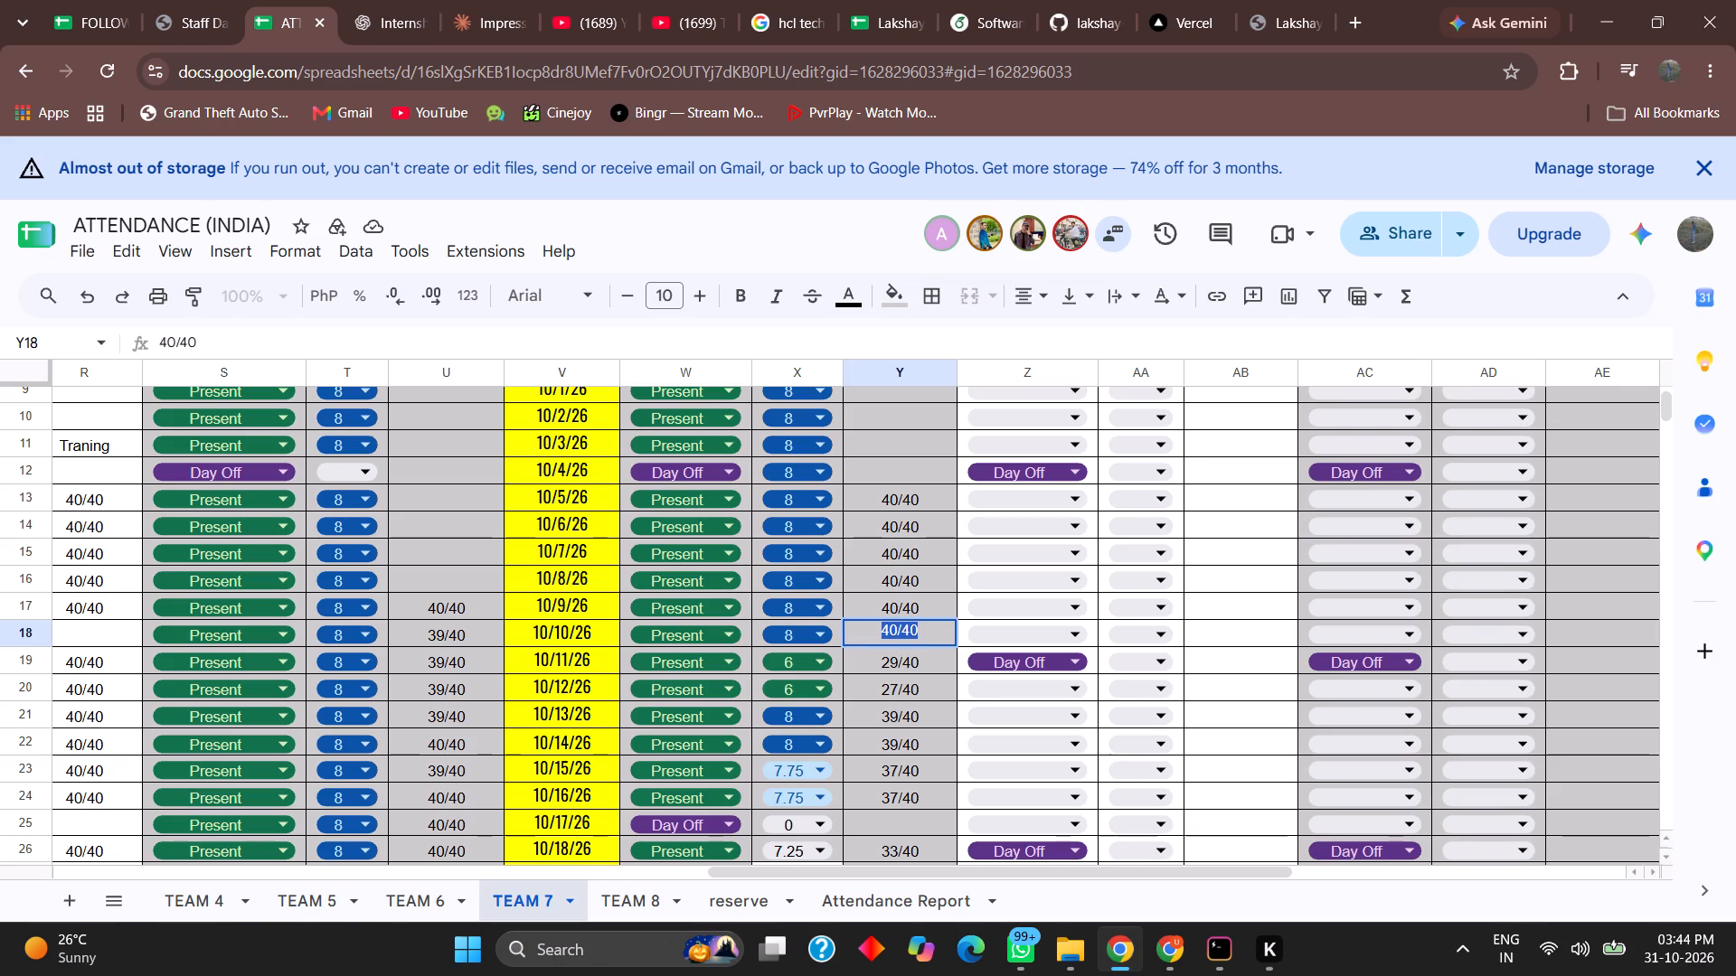
{"action": "left_click", "coordinate": [892, 632]}
{"action": "double_click", "coordinate": [897, 633]}
{"action": "key", "text": "BackSpace"}
{"action": "key", "text": "BackSpace"}
{"action": "type", "text": "29"}
Set Umer's hours for 10/10/26 to 6.
{"action": "left_click", "coordinate": [827, 632]}
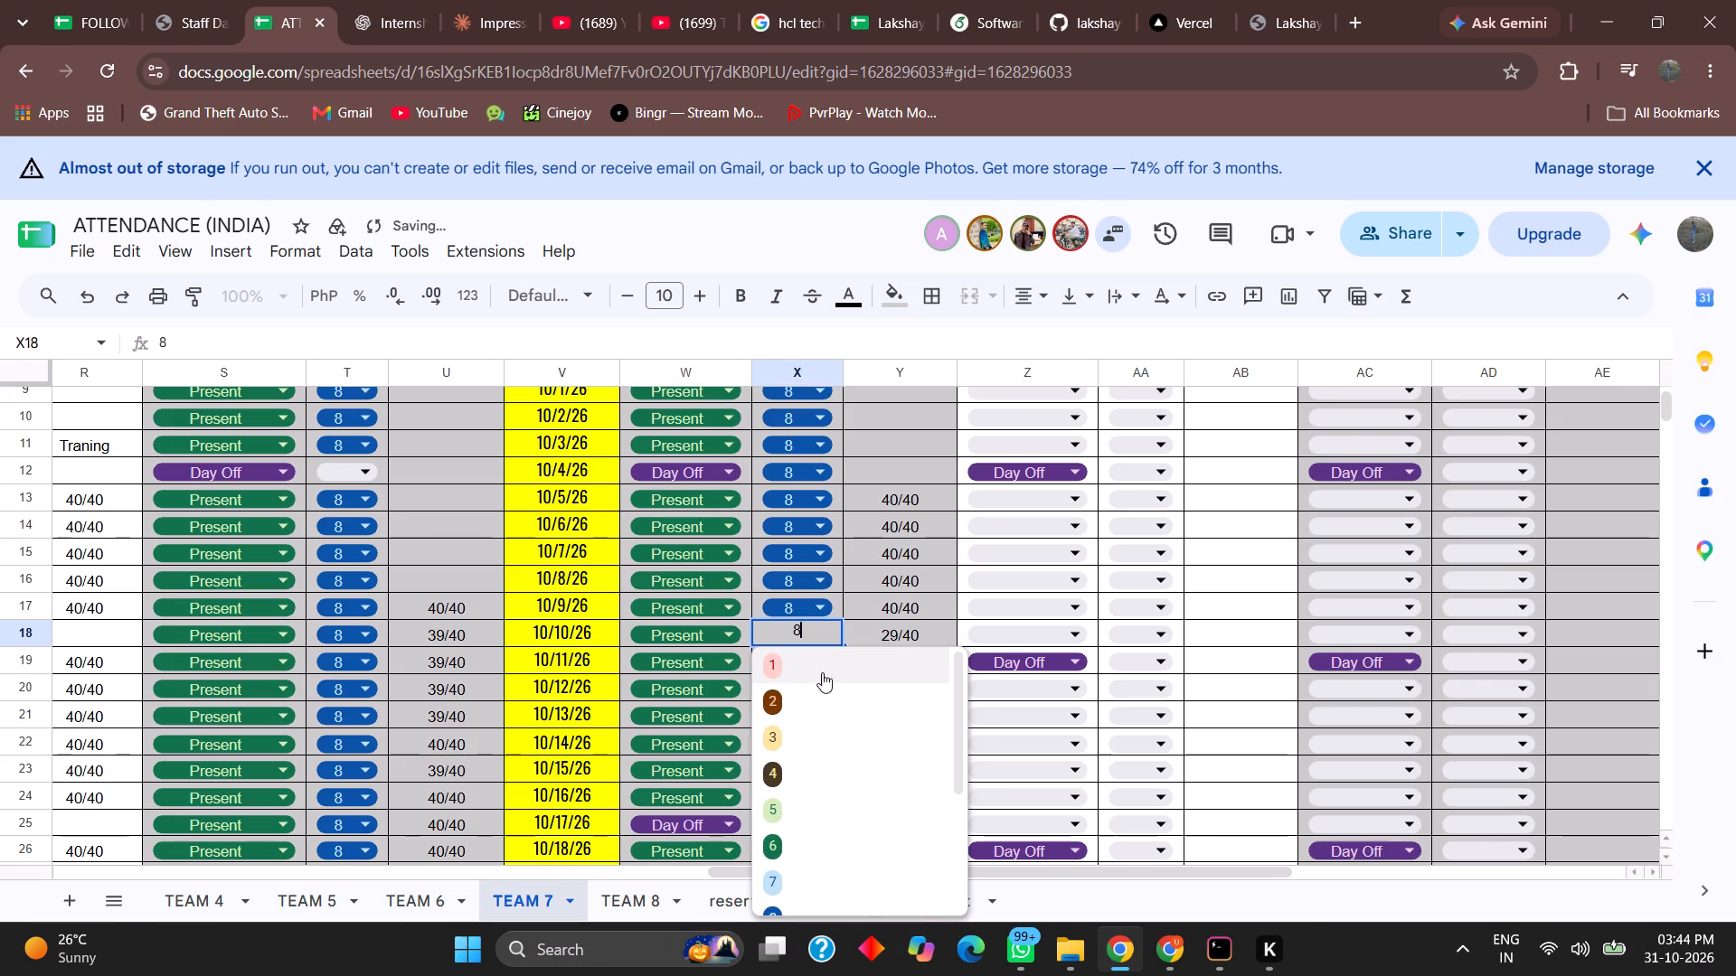
{"action": "left_click", "coordinate": [797, 852]}
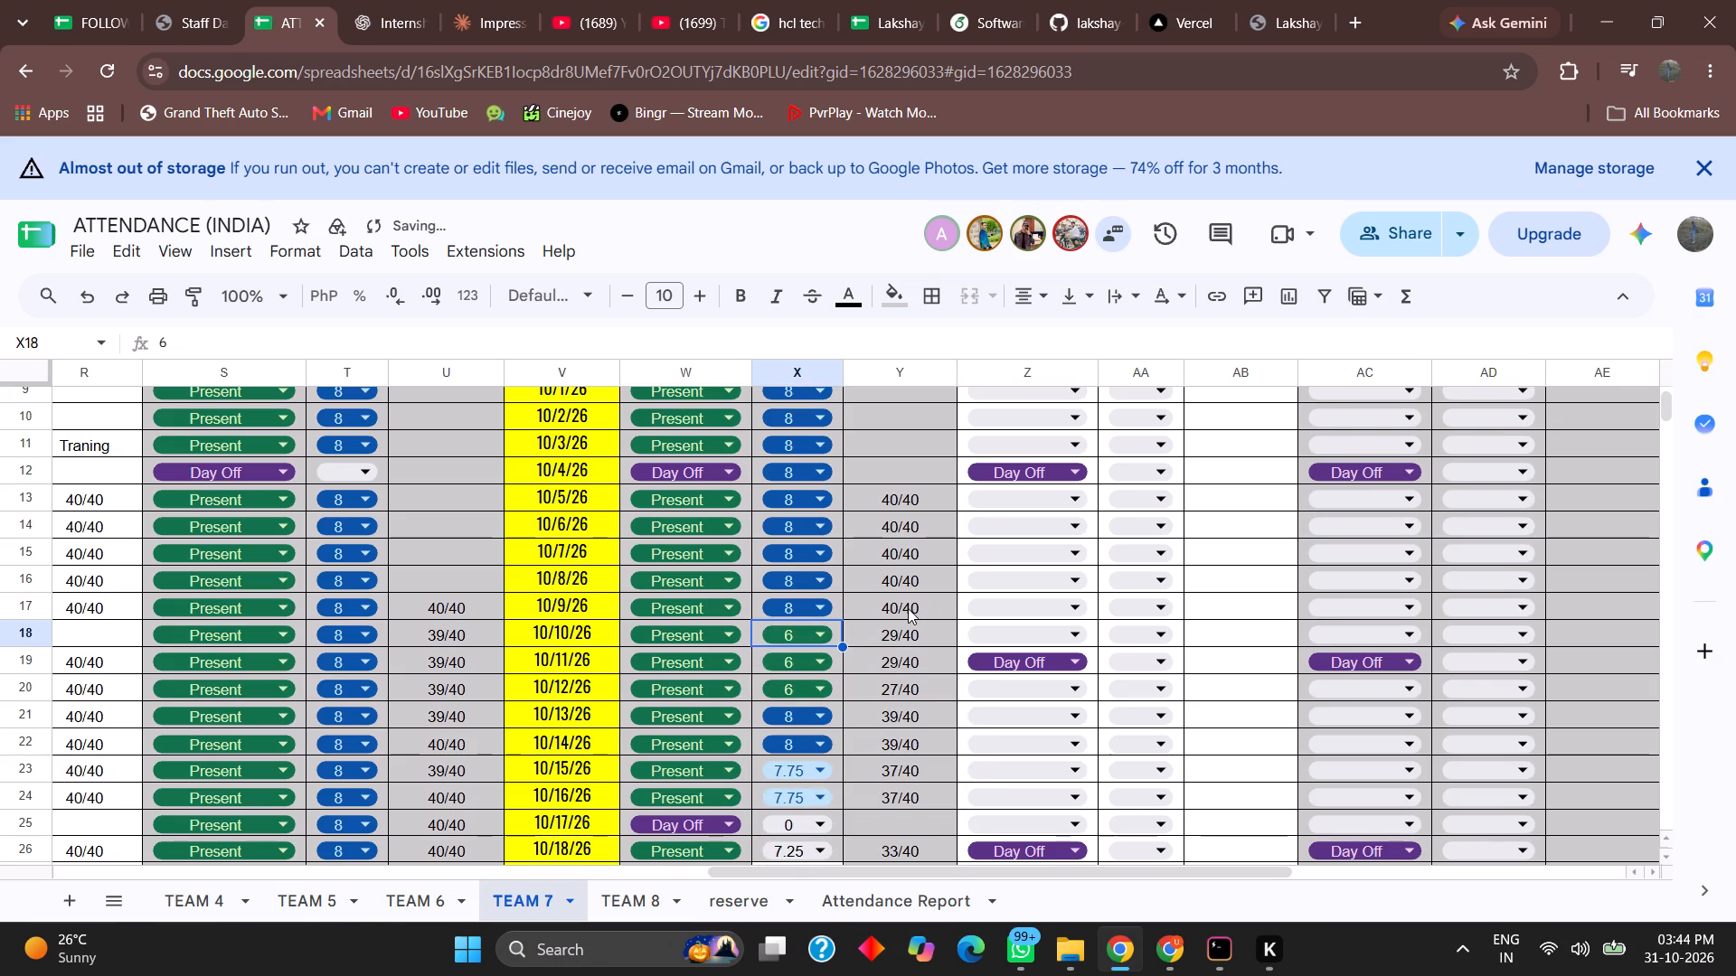
Select Umer's # of Accts entry for 10/9/26.
{"action": "left_click", "coordinate": [908, 608]}
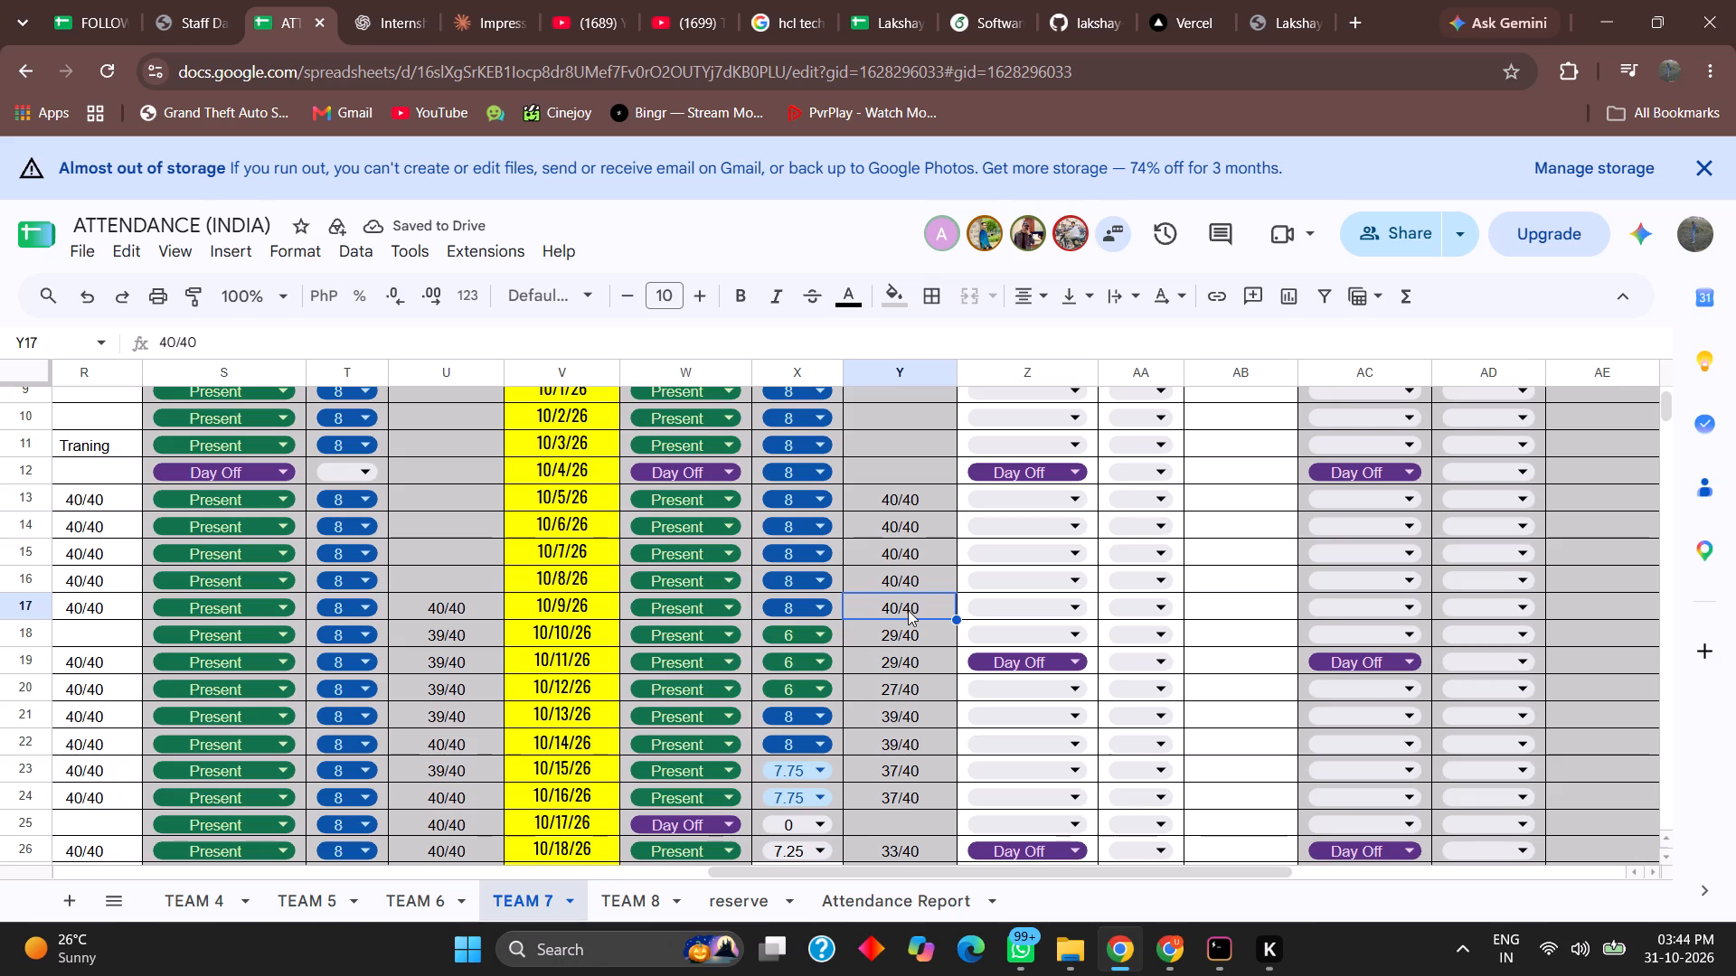
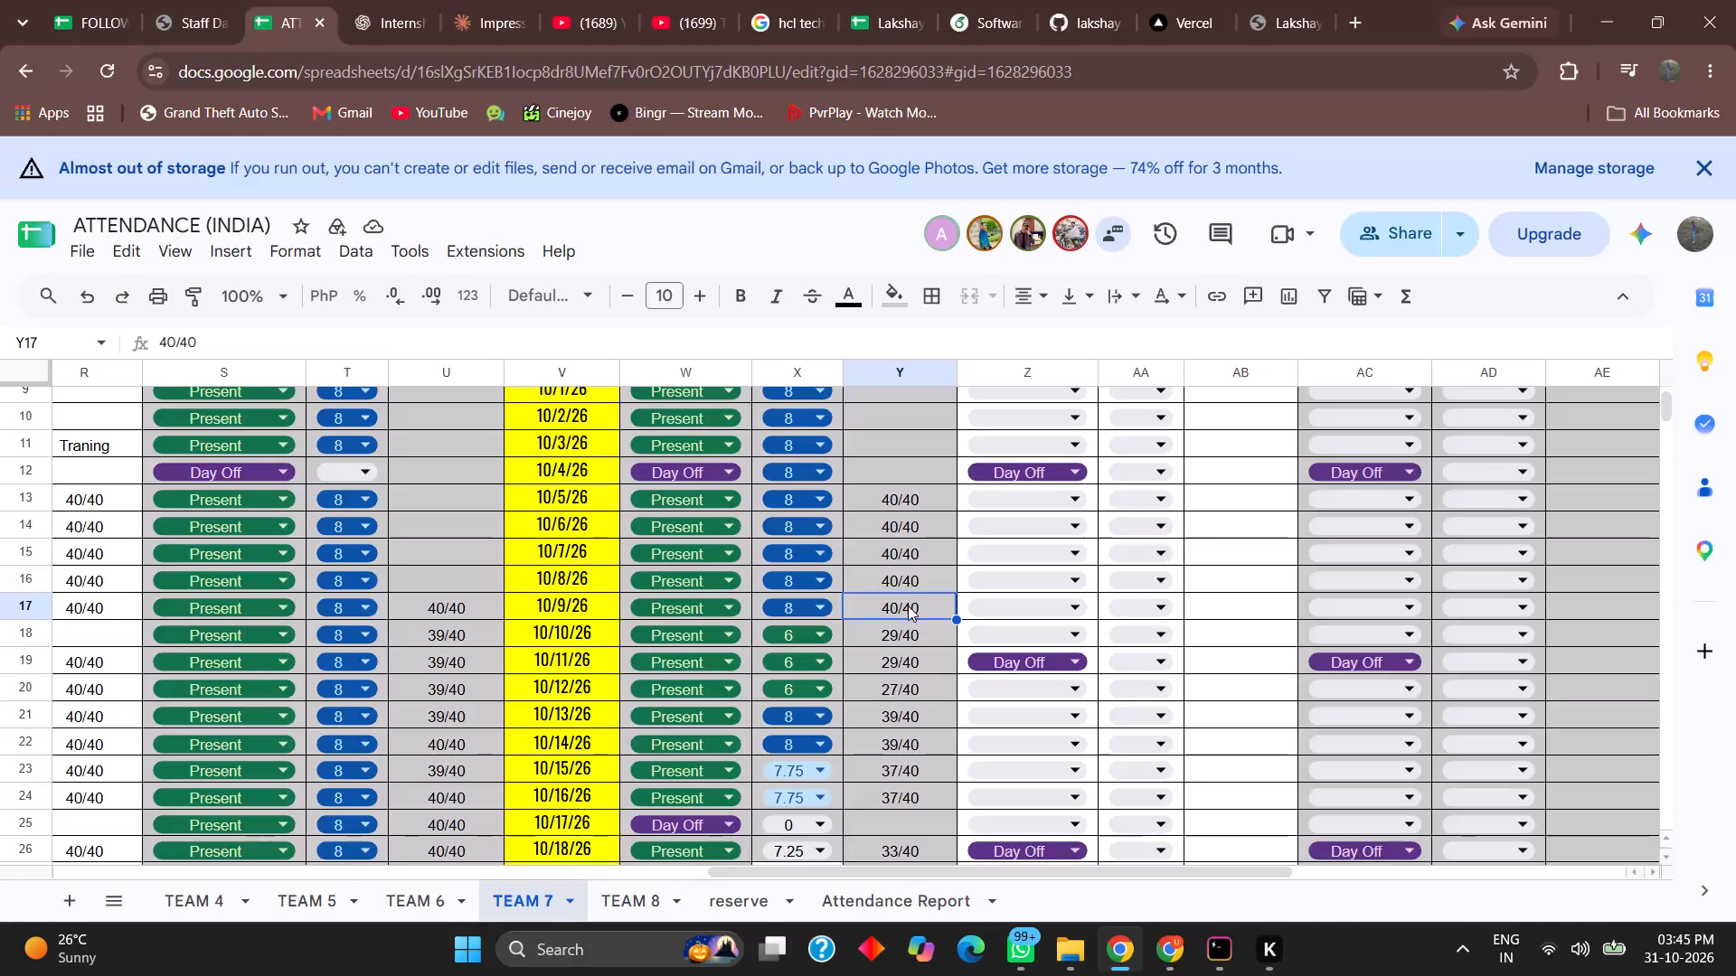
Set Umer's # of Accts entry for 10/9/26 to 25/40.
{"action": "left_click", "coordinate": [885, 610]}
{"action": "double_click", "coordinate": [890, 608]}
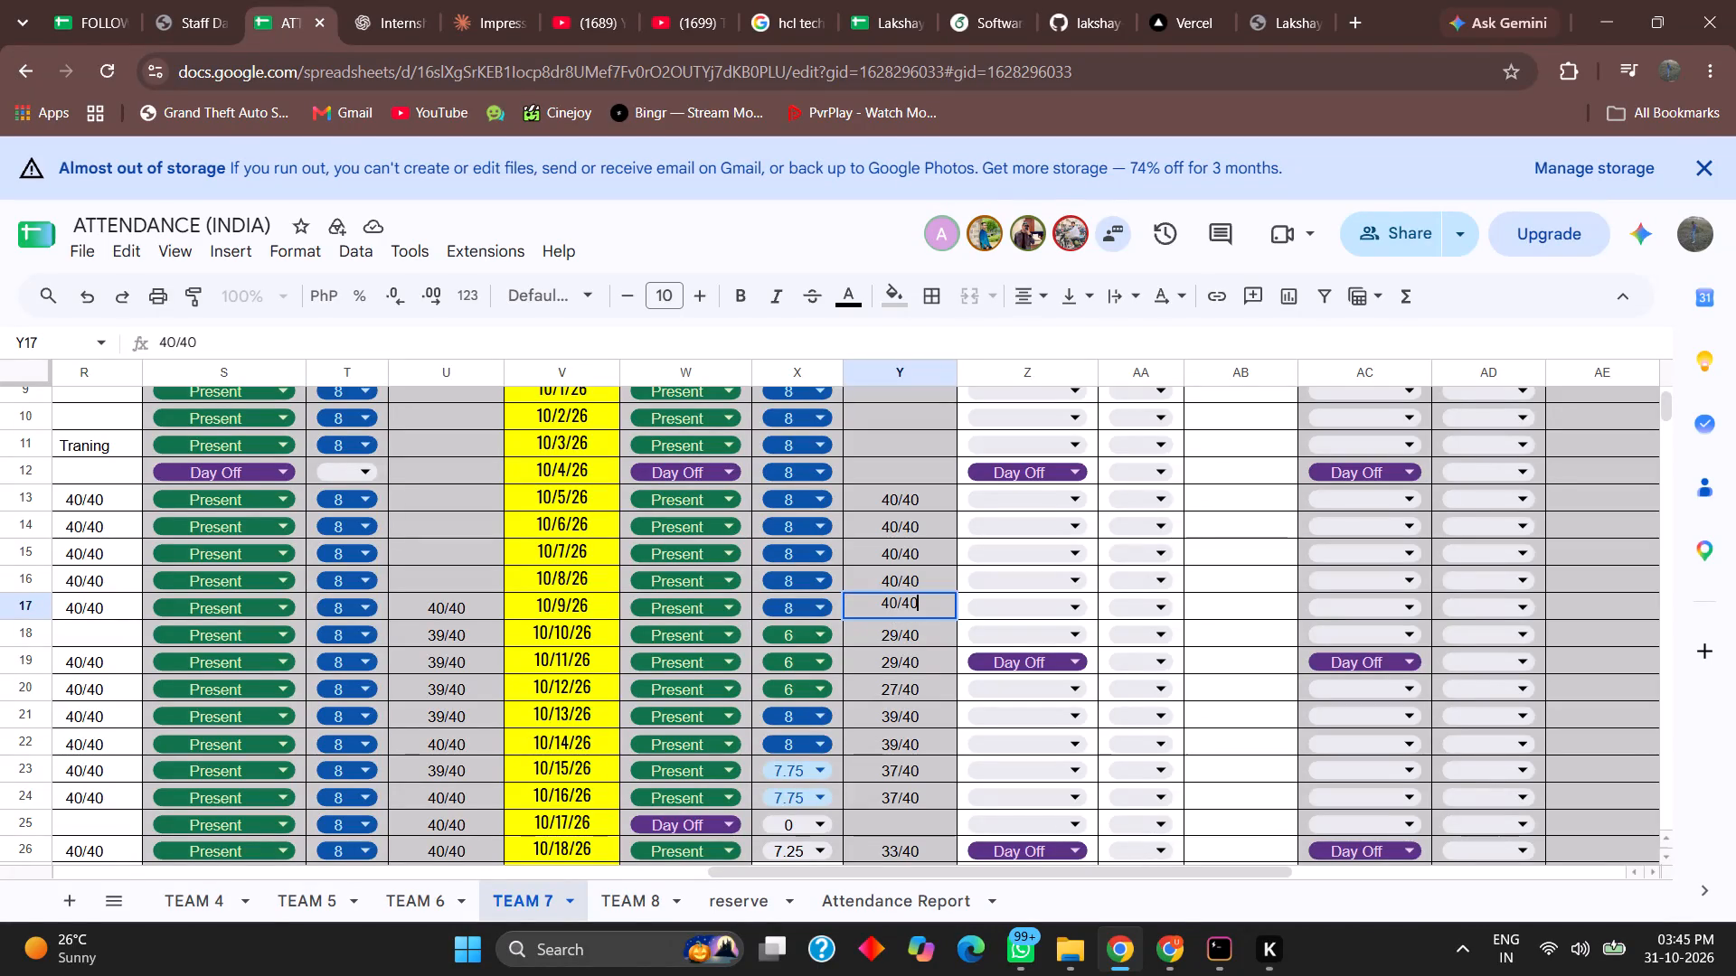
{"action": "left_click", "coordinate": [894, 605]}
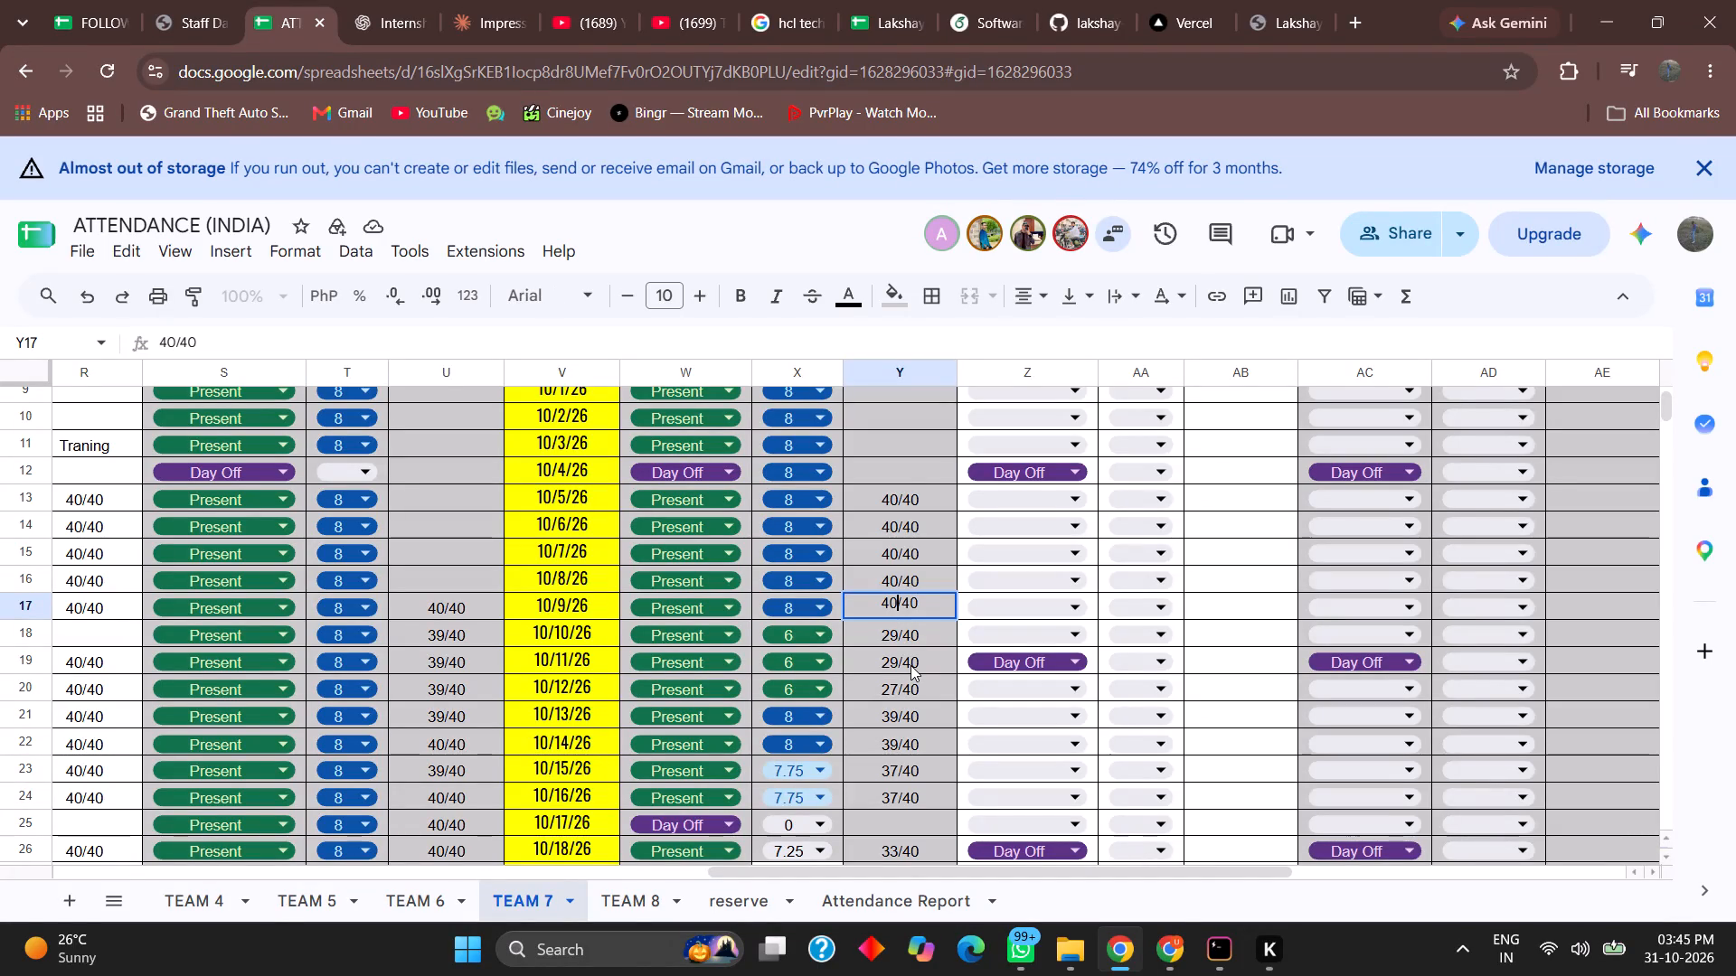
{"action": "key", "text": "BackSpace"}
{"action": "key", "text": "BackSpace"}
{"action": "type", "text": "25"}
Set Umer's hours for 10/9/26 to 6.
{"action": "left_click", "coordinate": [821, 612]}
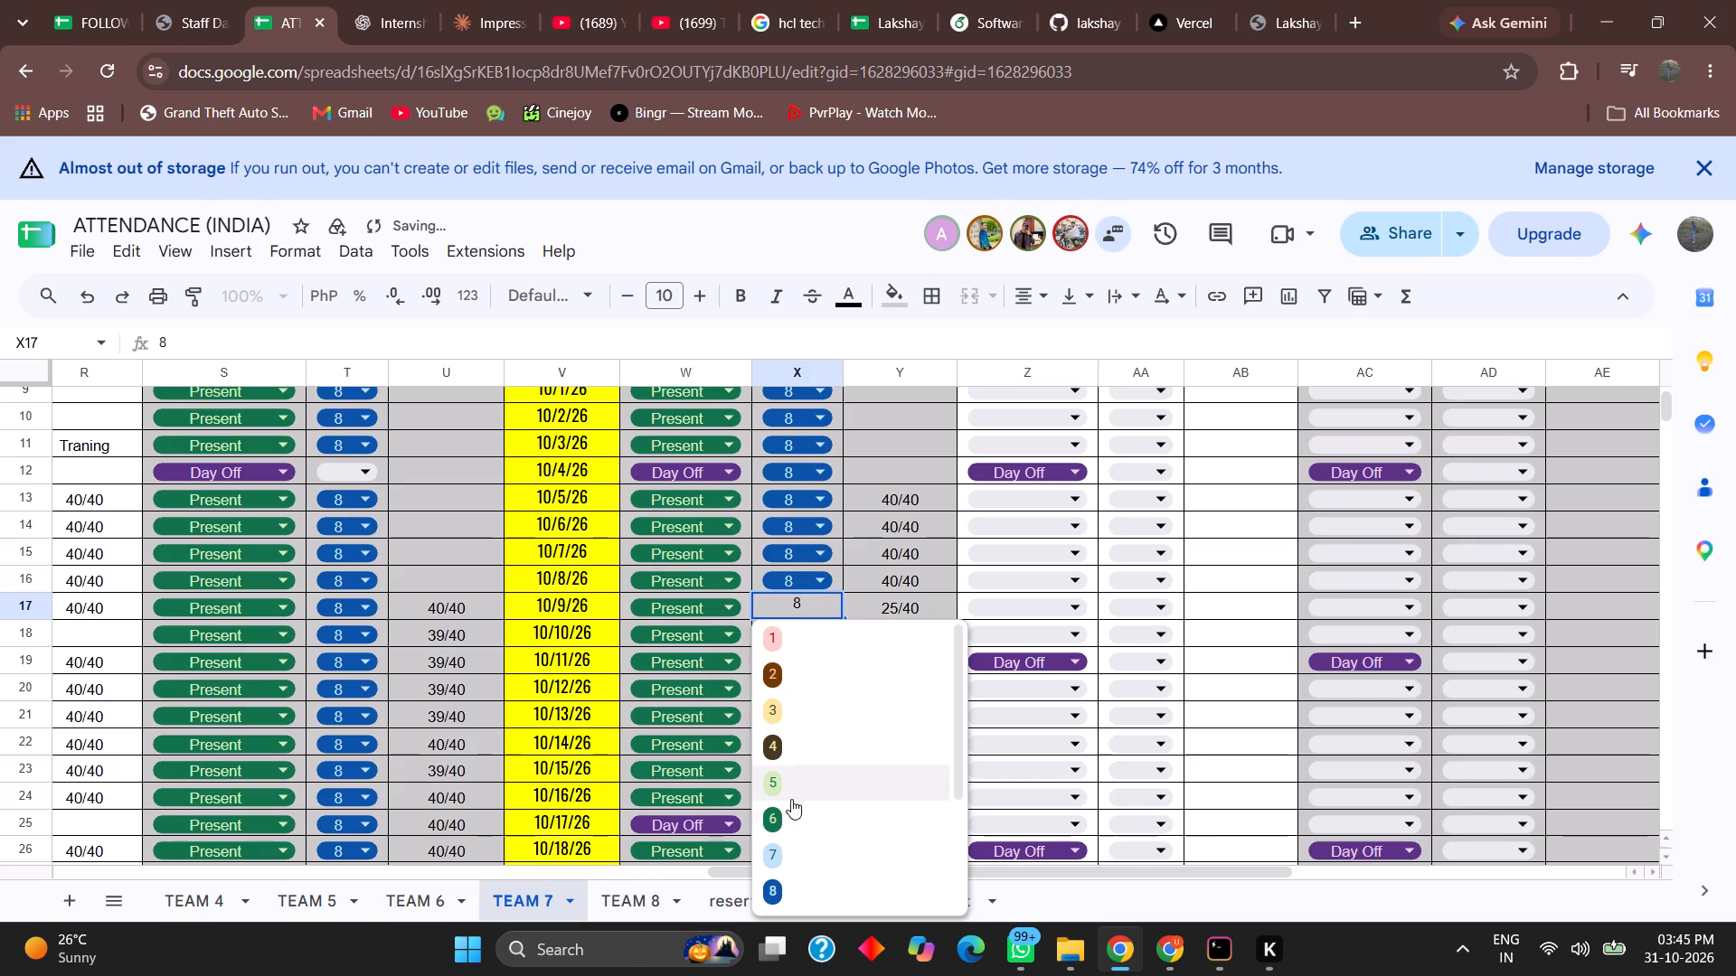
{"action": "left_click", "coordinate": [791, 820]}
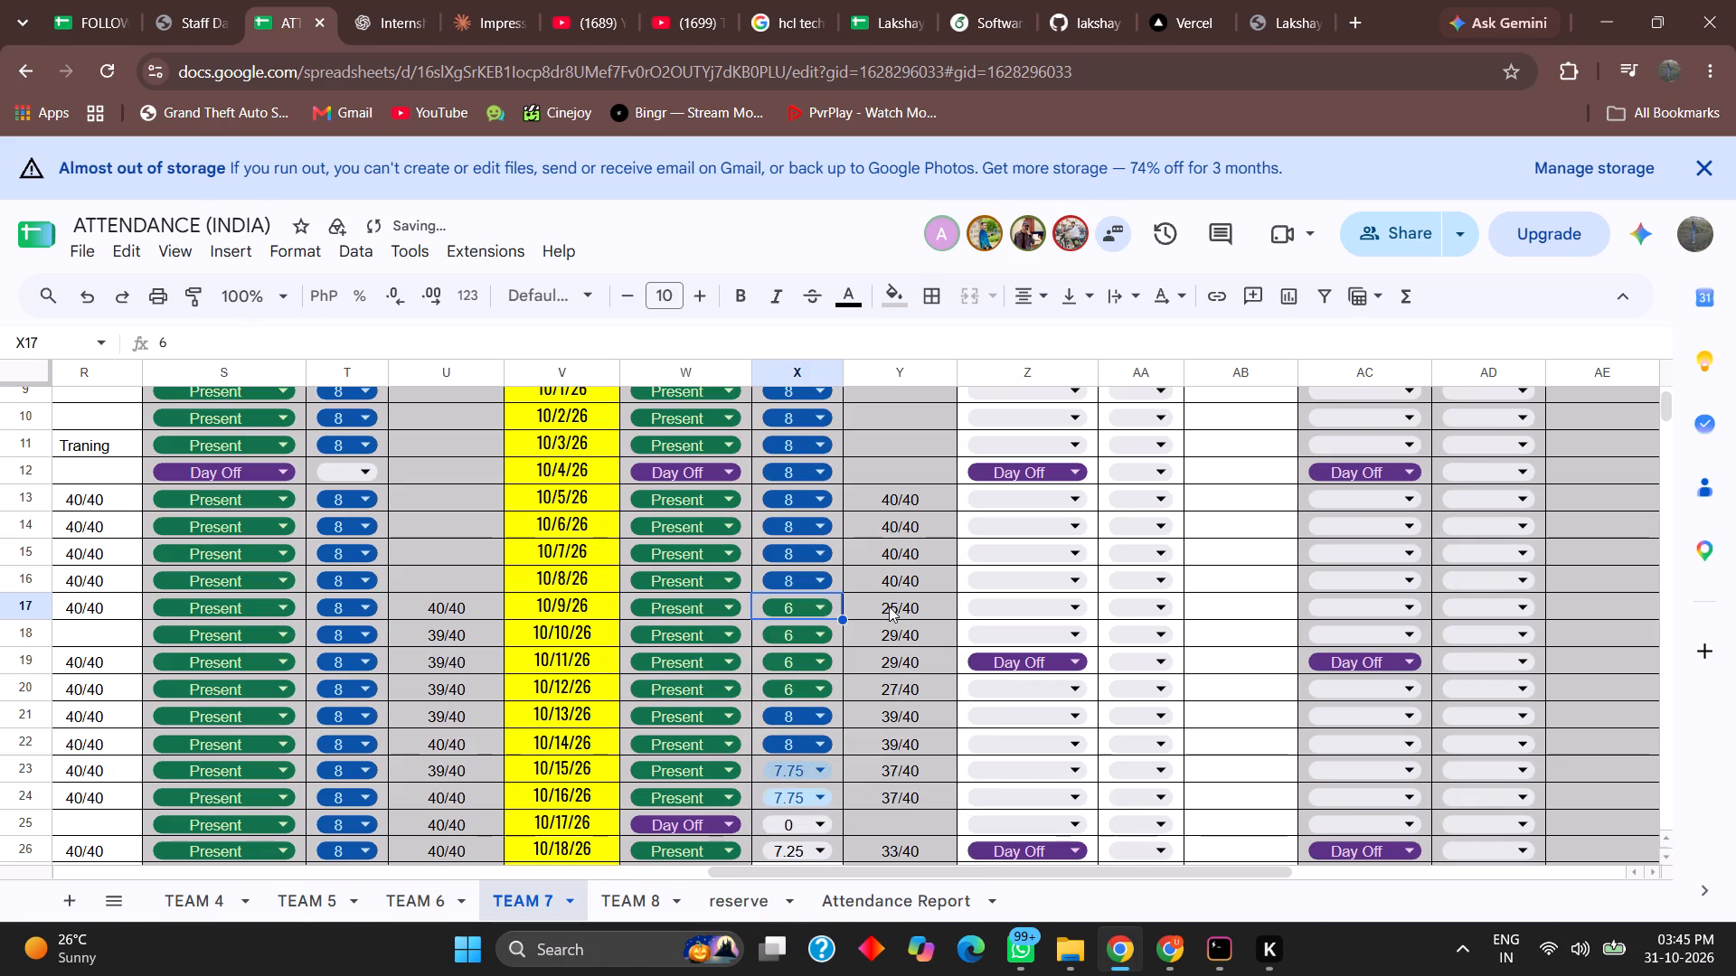
Set Umer's # of Accts entry for 10/9/26 to 40/40.
{"action": "left_click", "coordinate": [898, 584]}
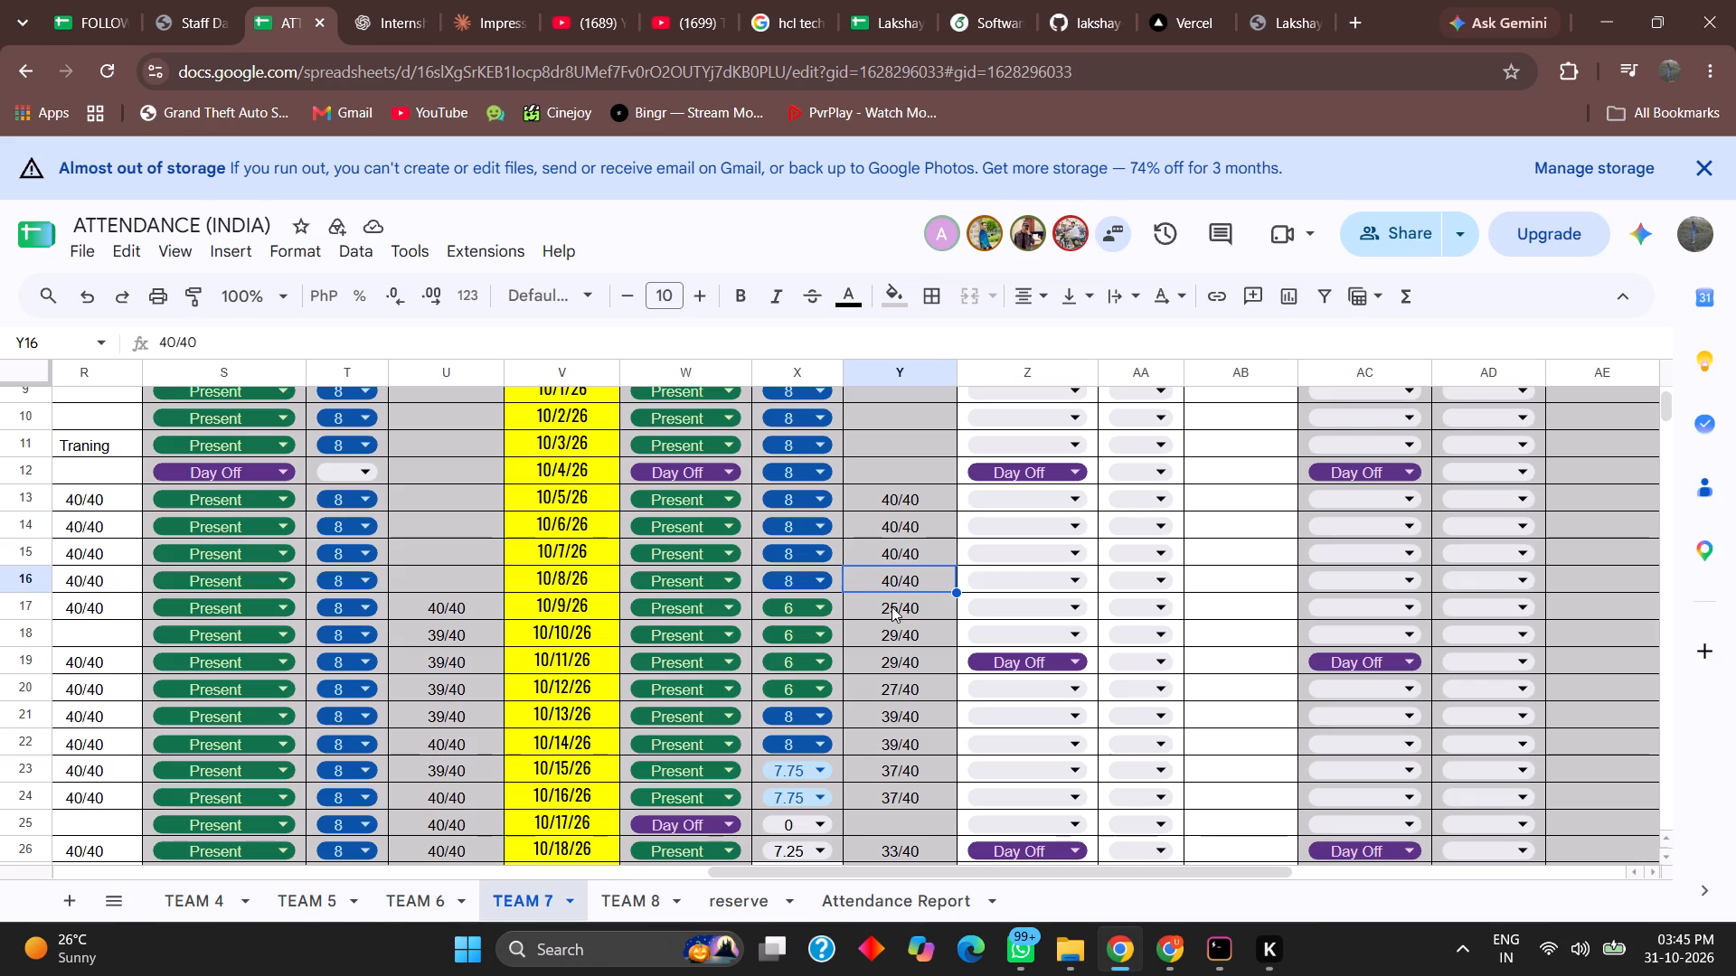
{"action": "left_click", "coordinate": [892, 606]}
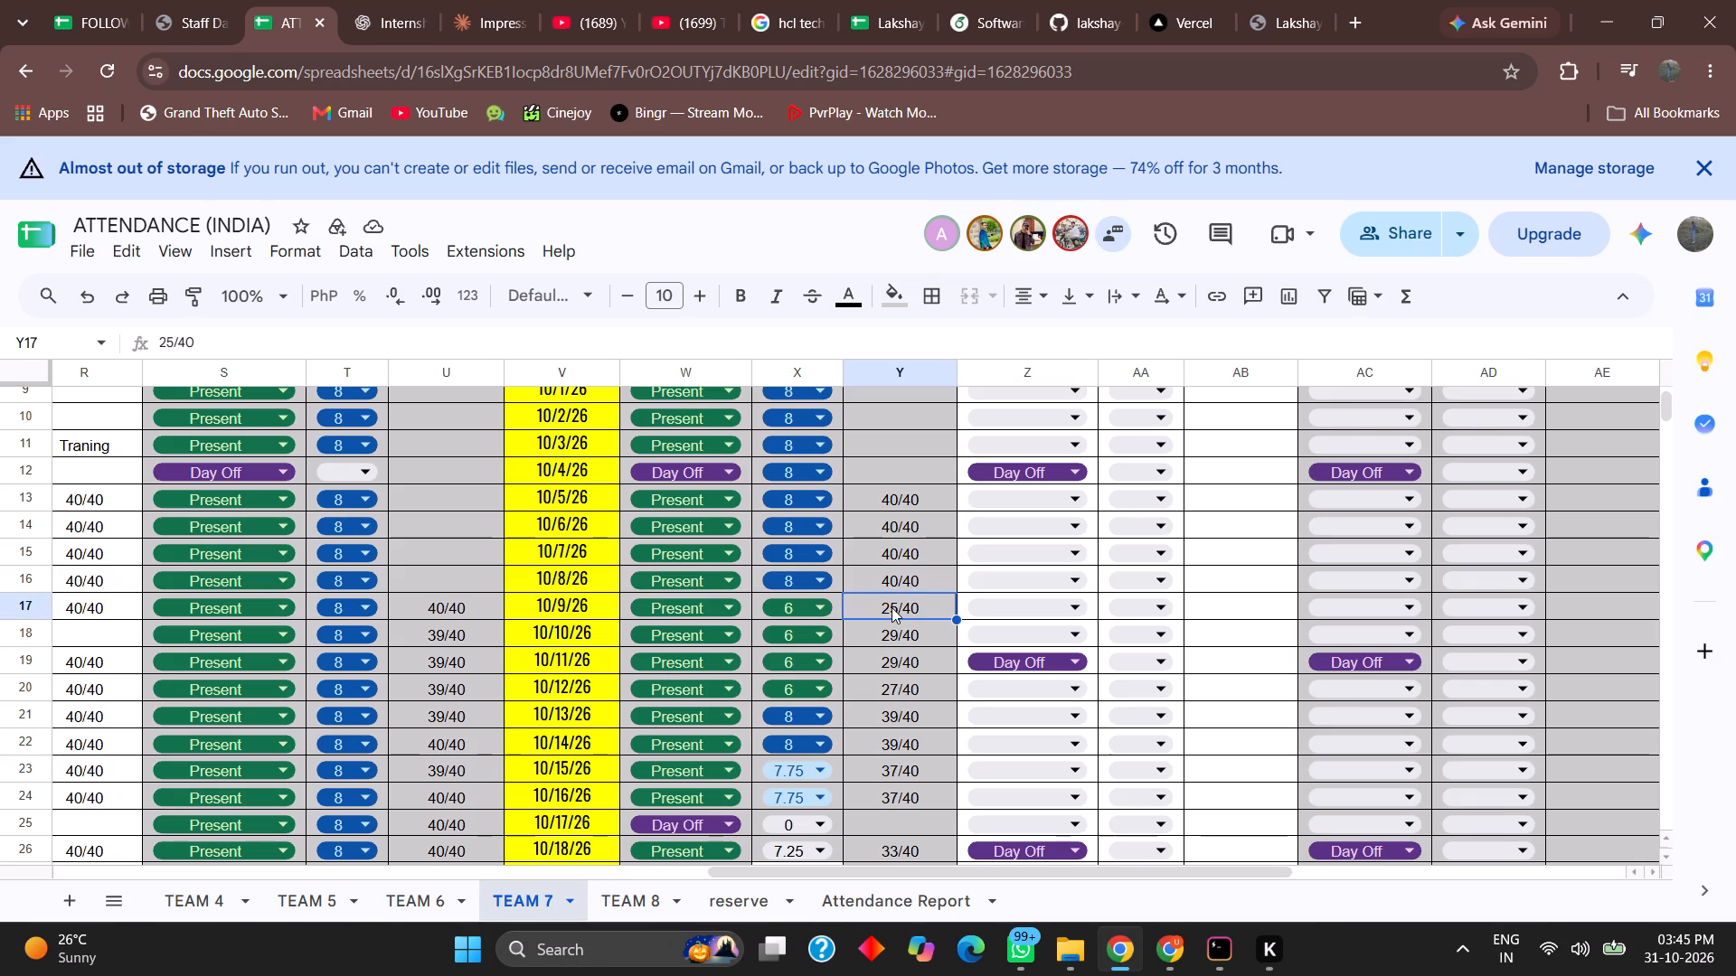
{"action": "type", "text": "40"}
{"action": "type", "text": "/40"}
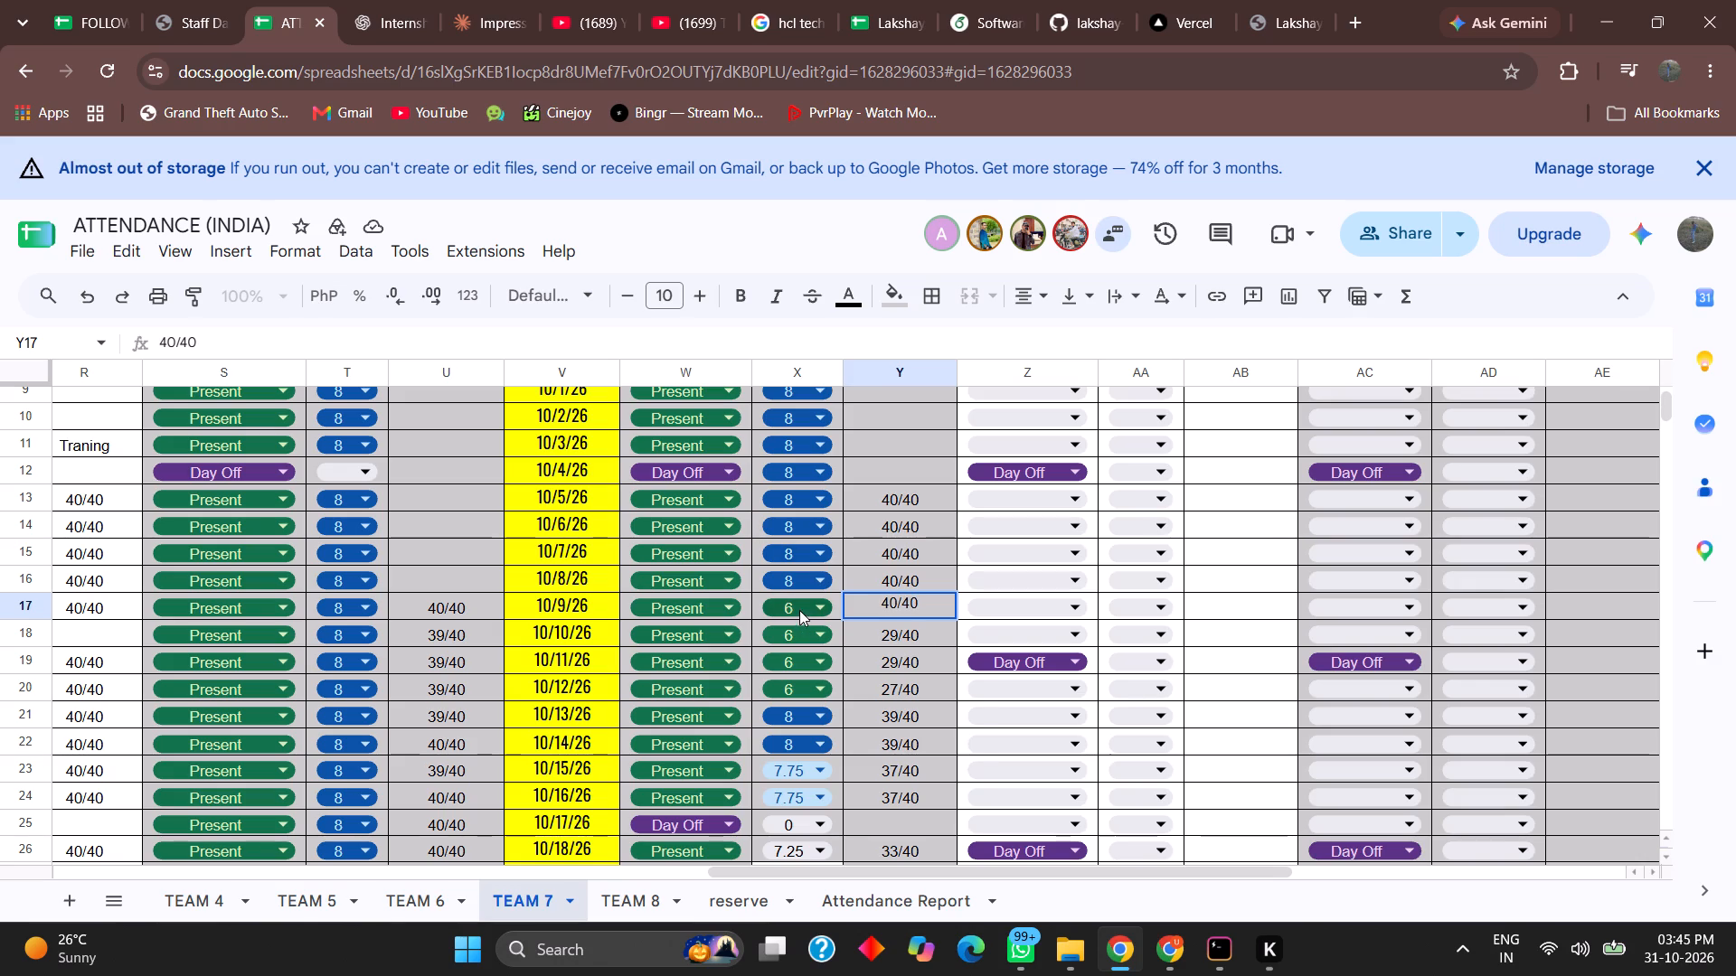
Set Umer's hours for 10/9/26 to 8.
{"action": "left_click", "coordinate": [799, 608]}
{"action": "scroll", "coordinate": [800, 838], "scroll_direction": "down", "scroll_amount": 1}
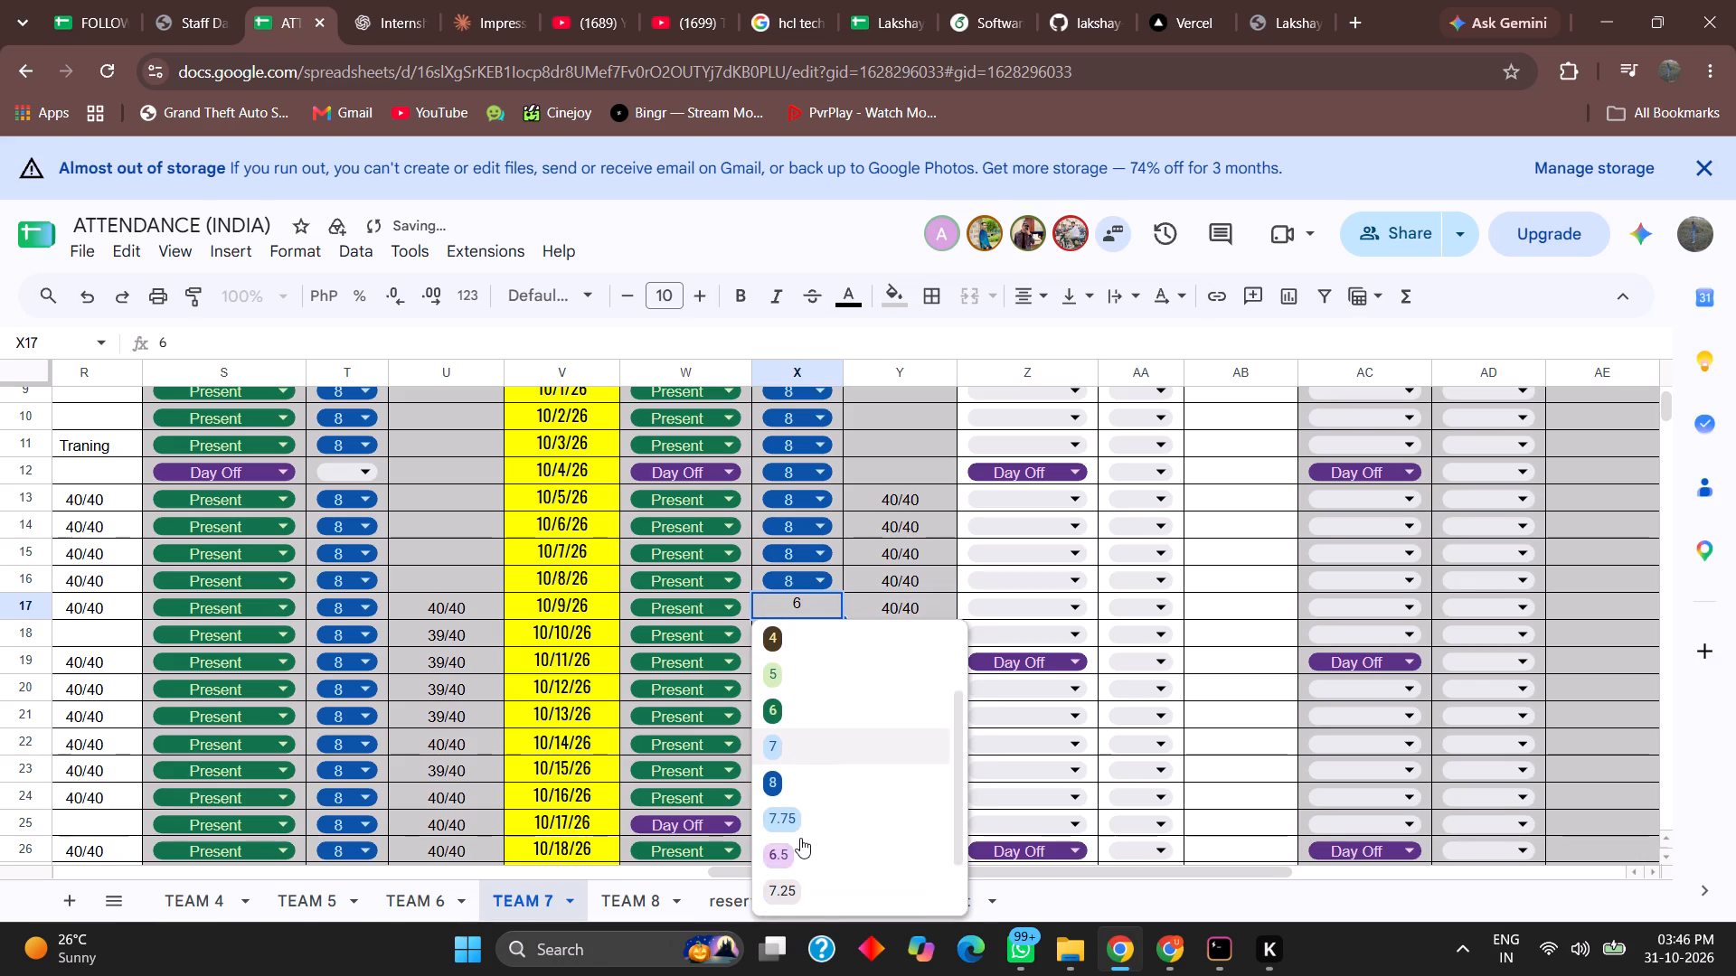
{"action": "left_click", "coordinate": [797, 783]}
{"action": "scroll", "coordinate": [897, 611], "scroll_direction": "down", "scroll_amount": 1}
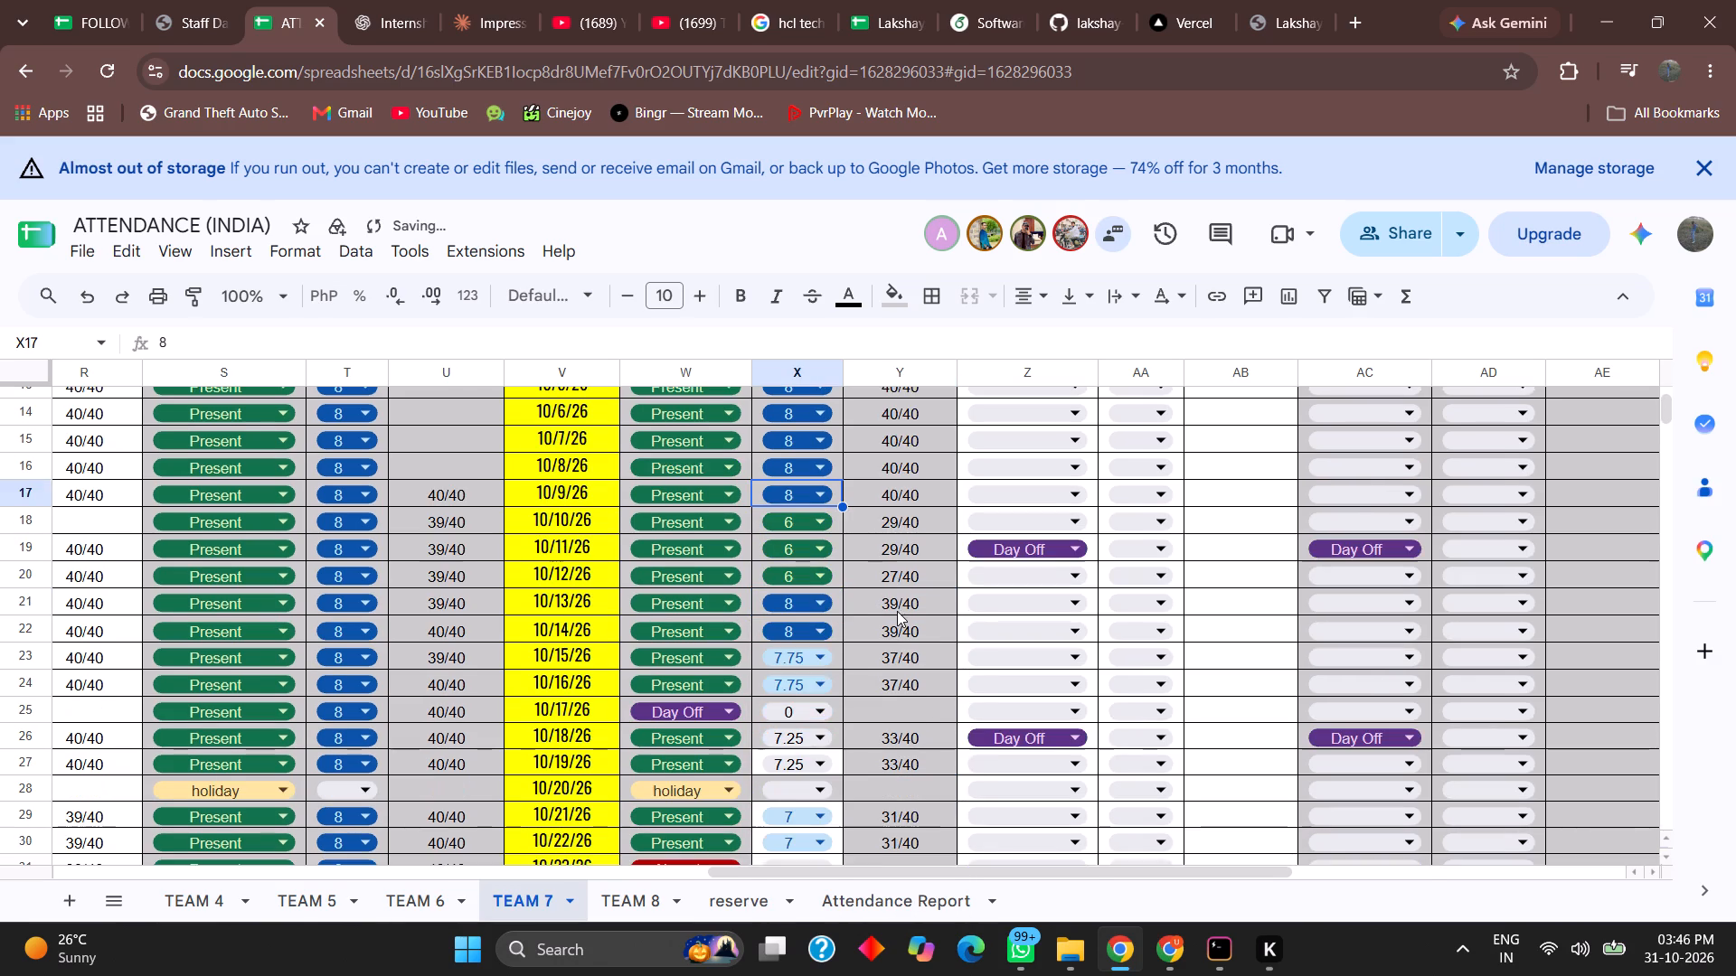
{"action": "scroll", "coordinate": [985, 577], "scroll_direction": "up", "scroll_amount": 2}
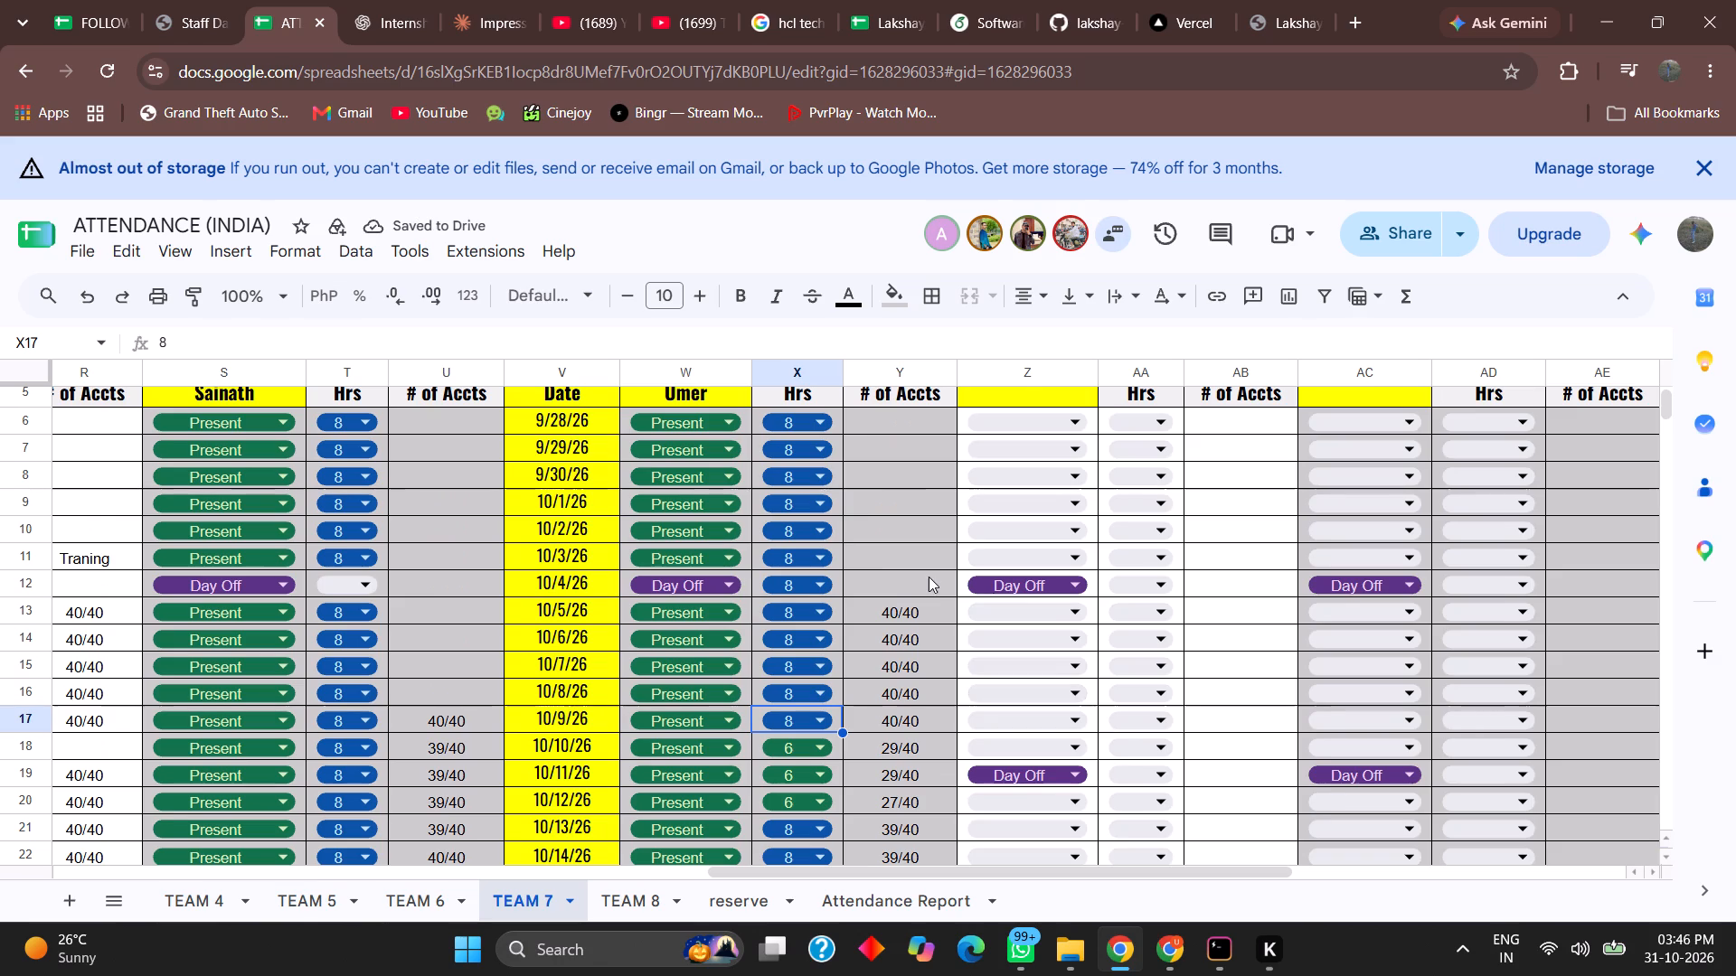
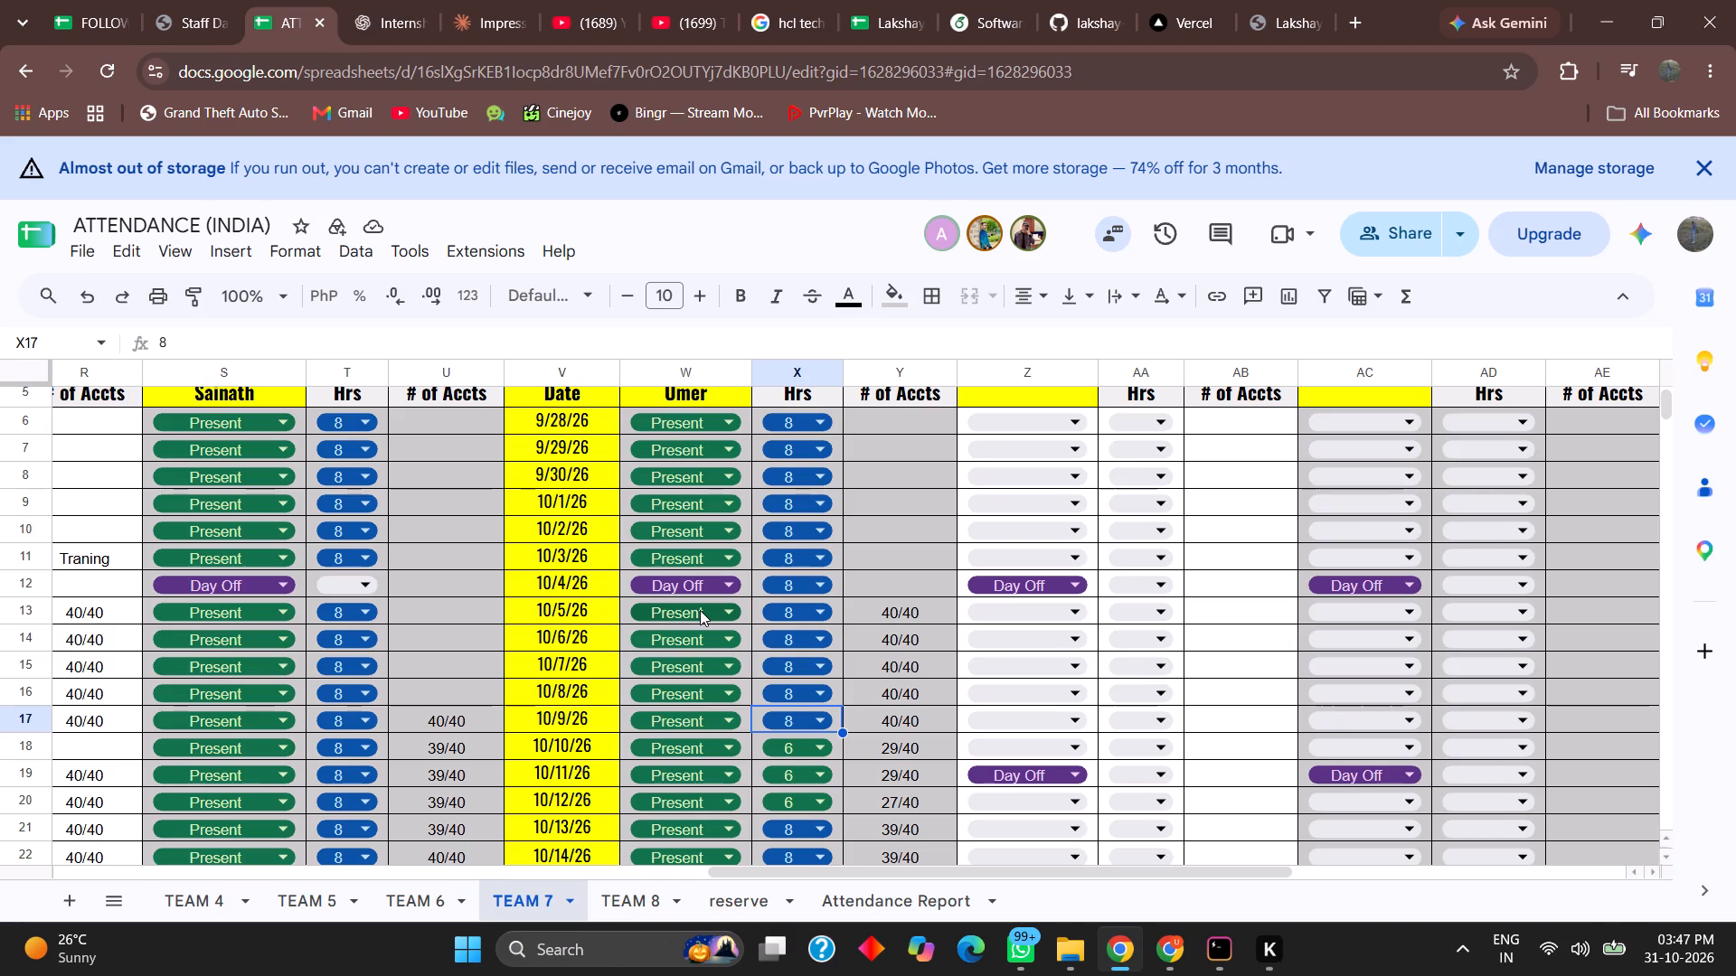
Review Umer's attendance statuses, hours and # of Accts entries from 9/28/26 through 10/31/26 in the TEAM 7 sheet.
{"action": "scroll", "coordinate": [700, 609], "scroll_direction": "down", "scroll_amount": 1}
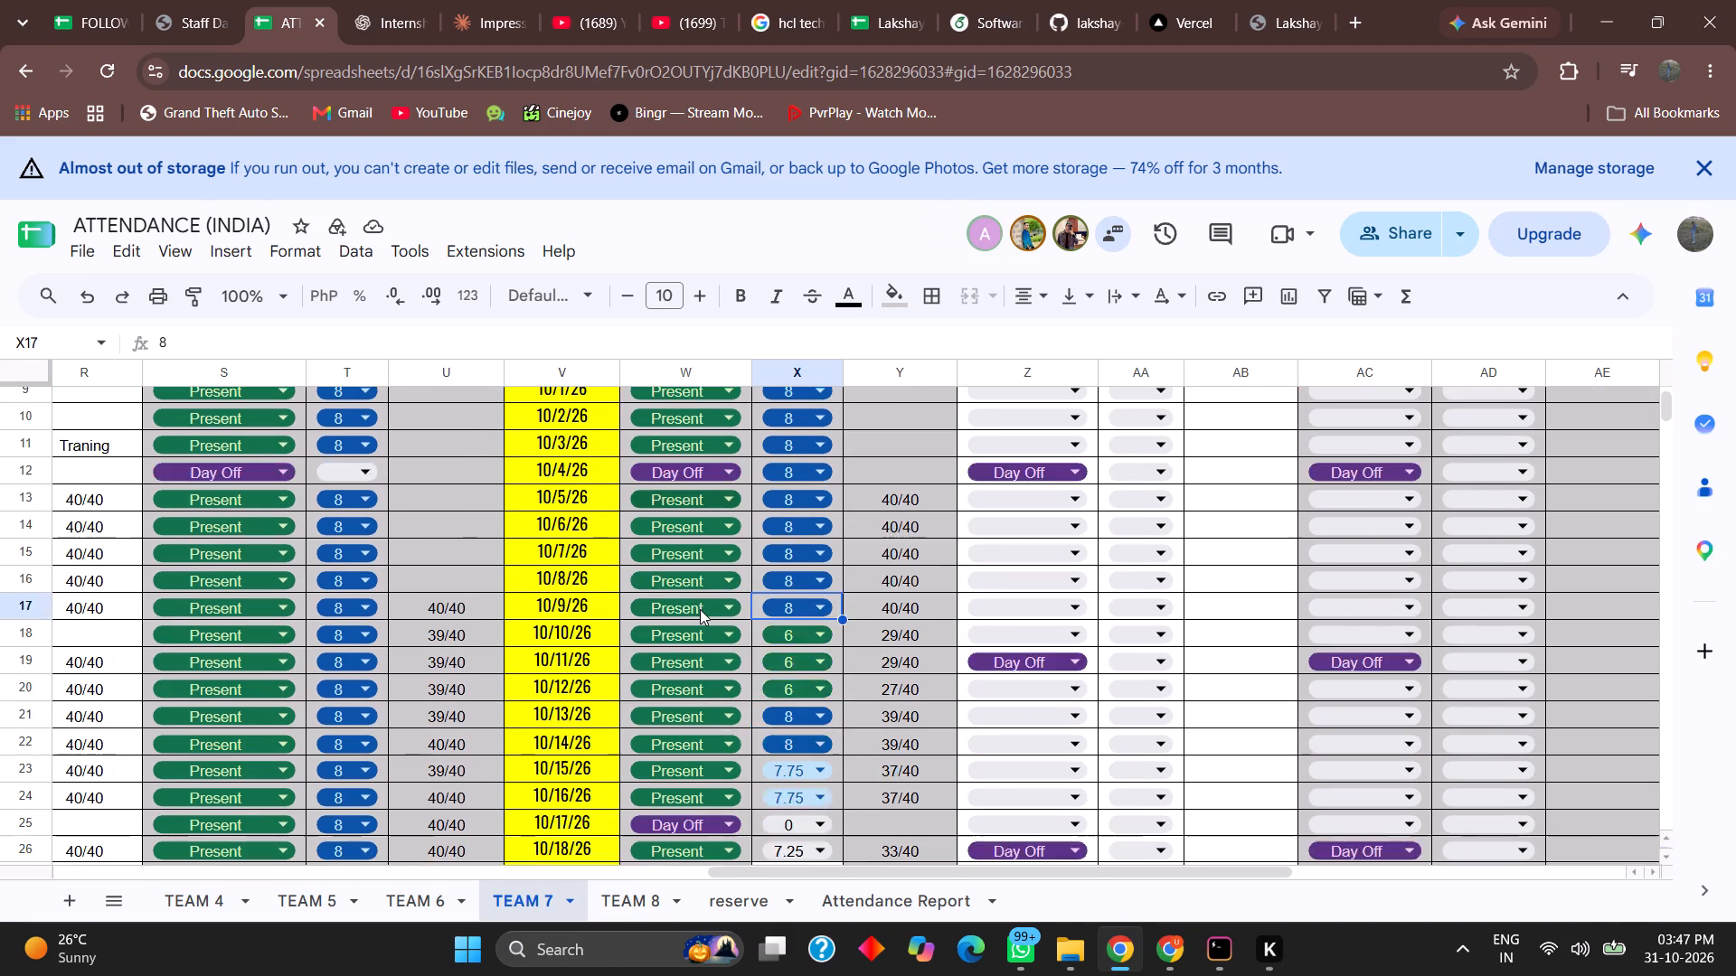
{"action": "scroll", "coordinate": [700, 609], "scroll_direction": "down", "scroll_amount": 3}
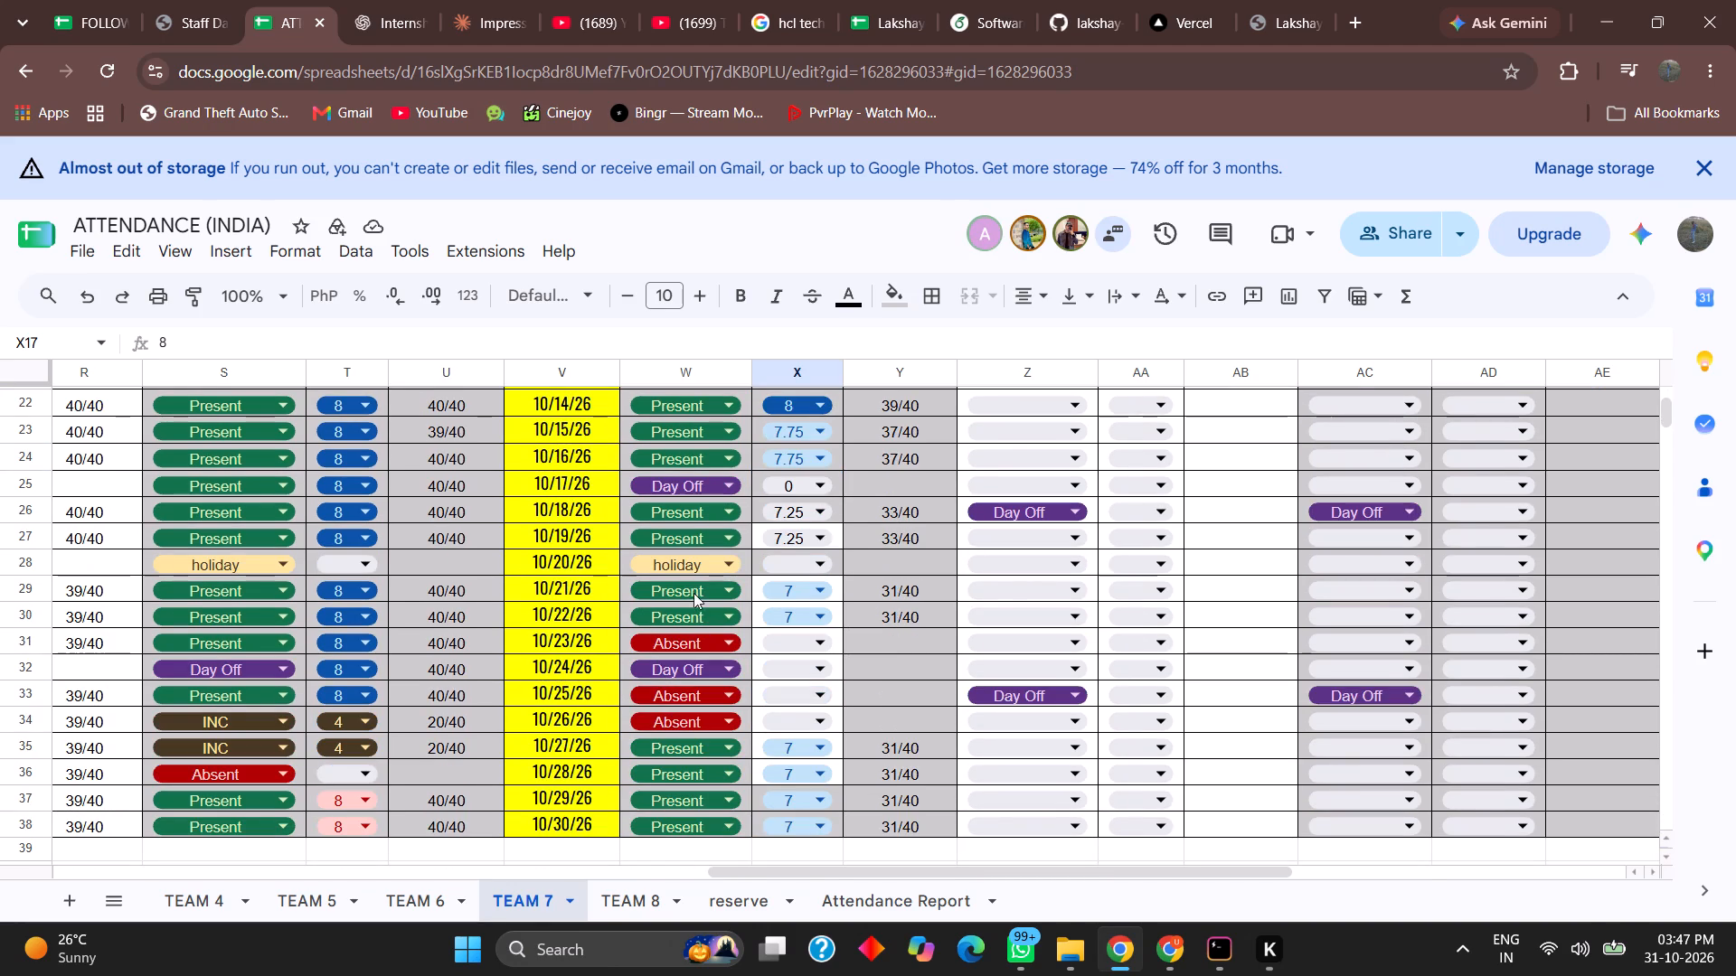
{"action": "scroll", "coordinate": [678, 538], "scroll_direction": "up", "scroll_amount": 3}
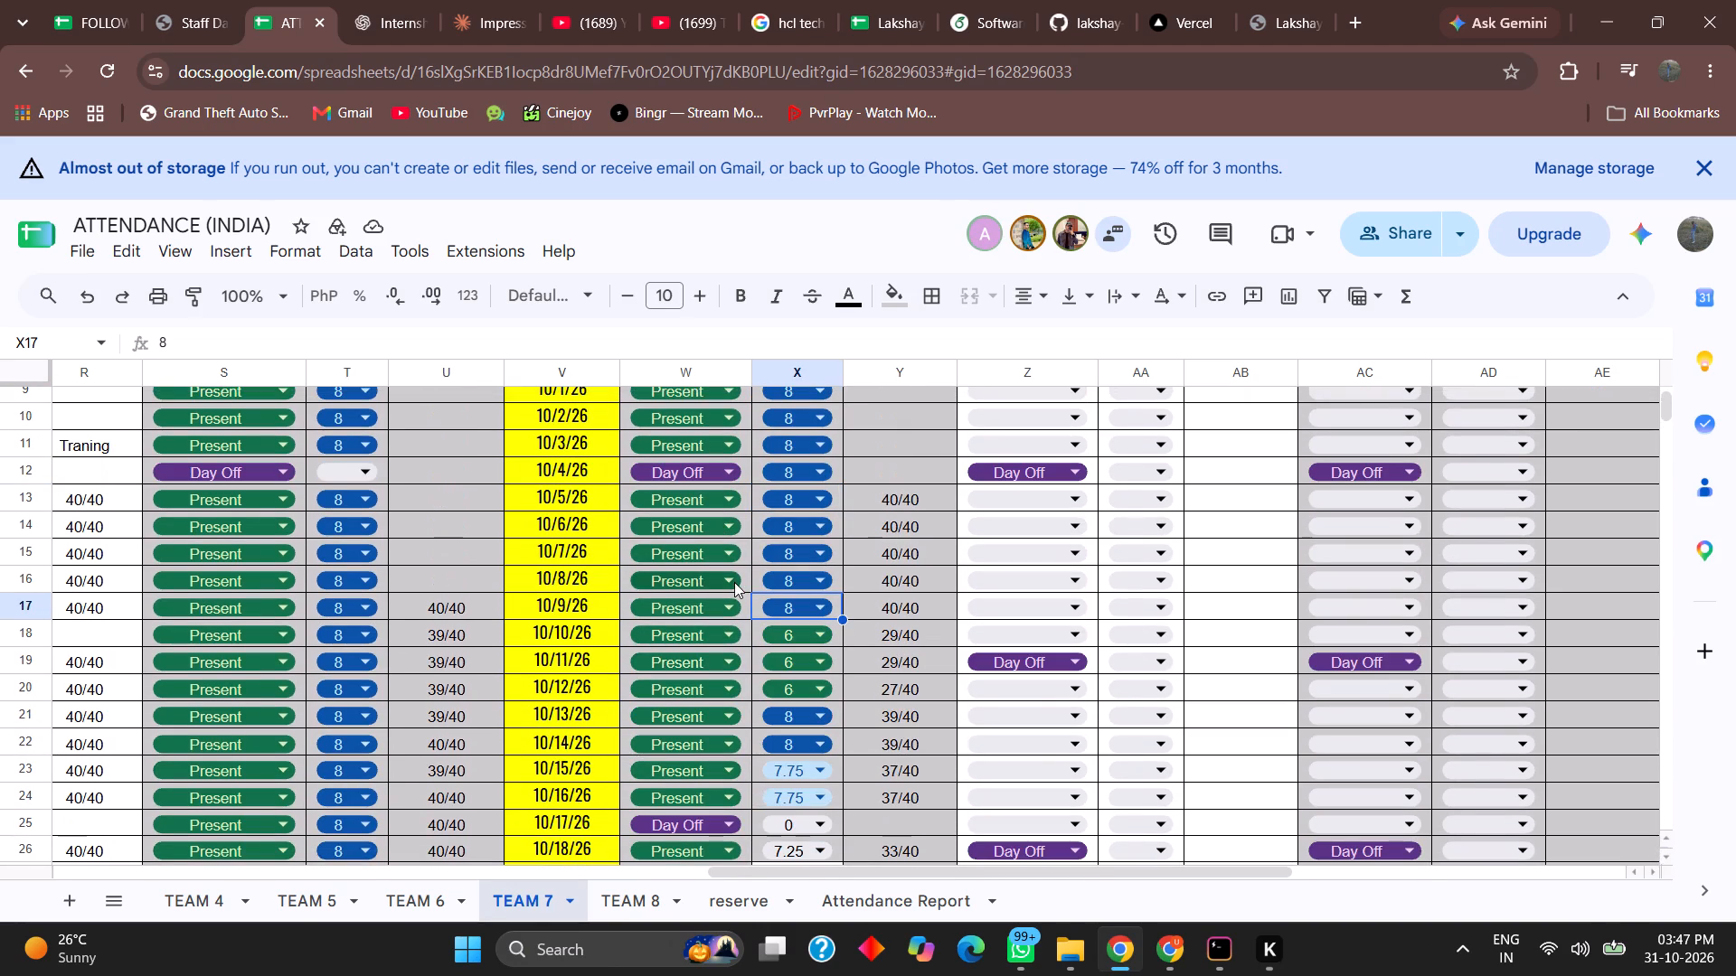
{"action": "scroll", "coordinate": [734, 581], "scroll_direction": "down", "scroll_amount": 4}
{"action": "scroll", "coordinate": [734, 609], "scroll_direction": "up", "scroll_amount": 1}
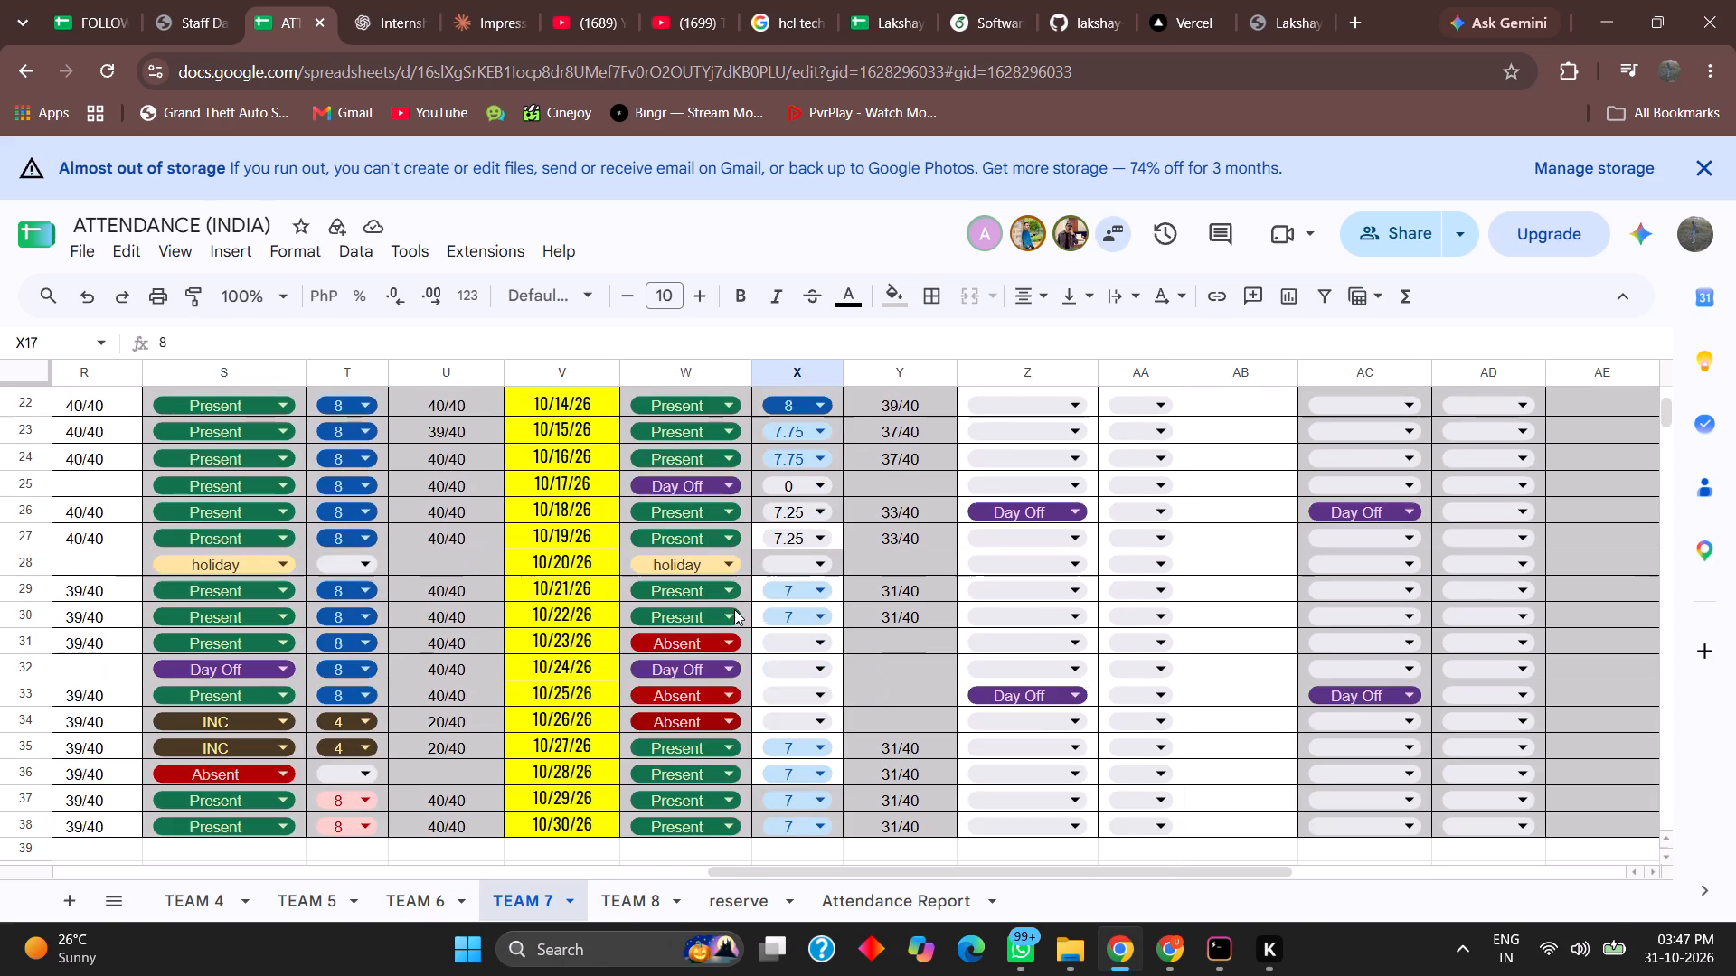
{"action": "scroll", "coordinate": [734, 609], "scroll_direction": "up", "scroll_amount": 3}
{"action": "scroll", "coordinate": [734, 608], "scroll_direction": "down", "scroll_amount": 2}
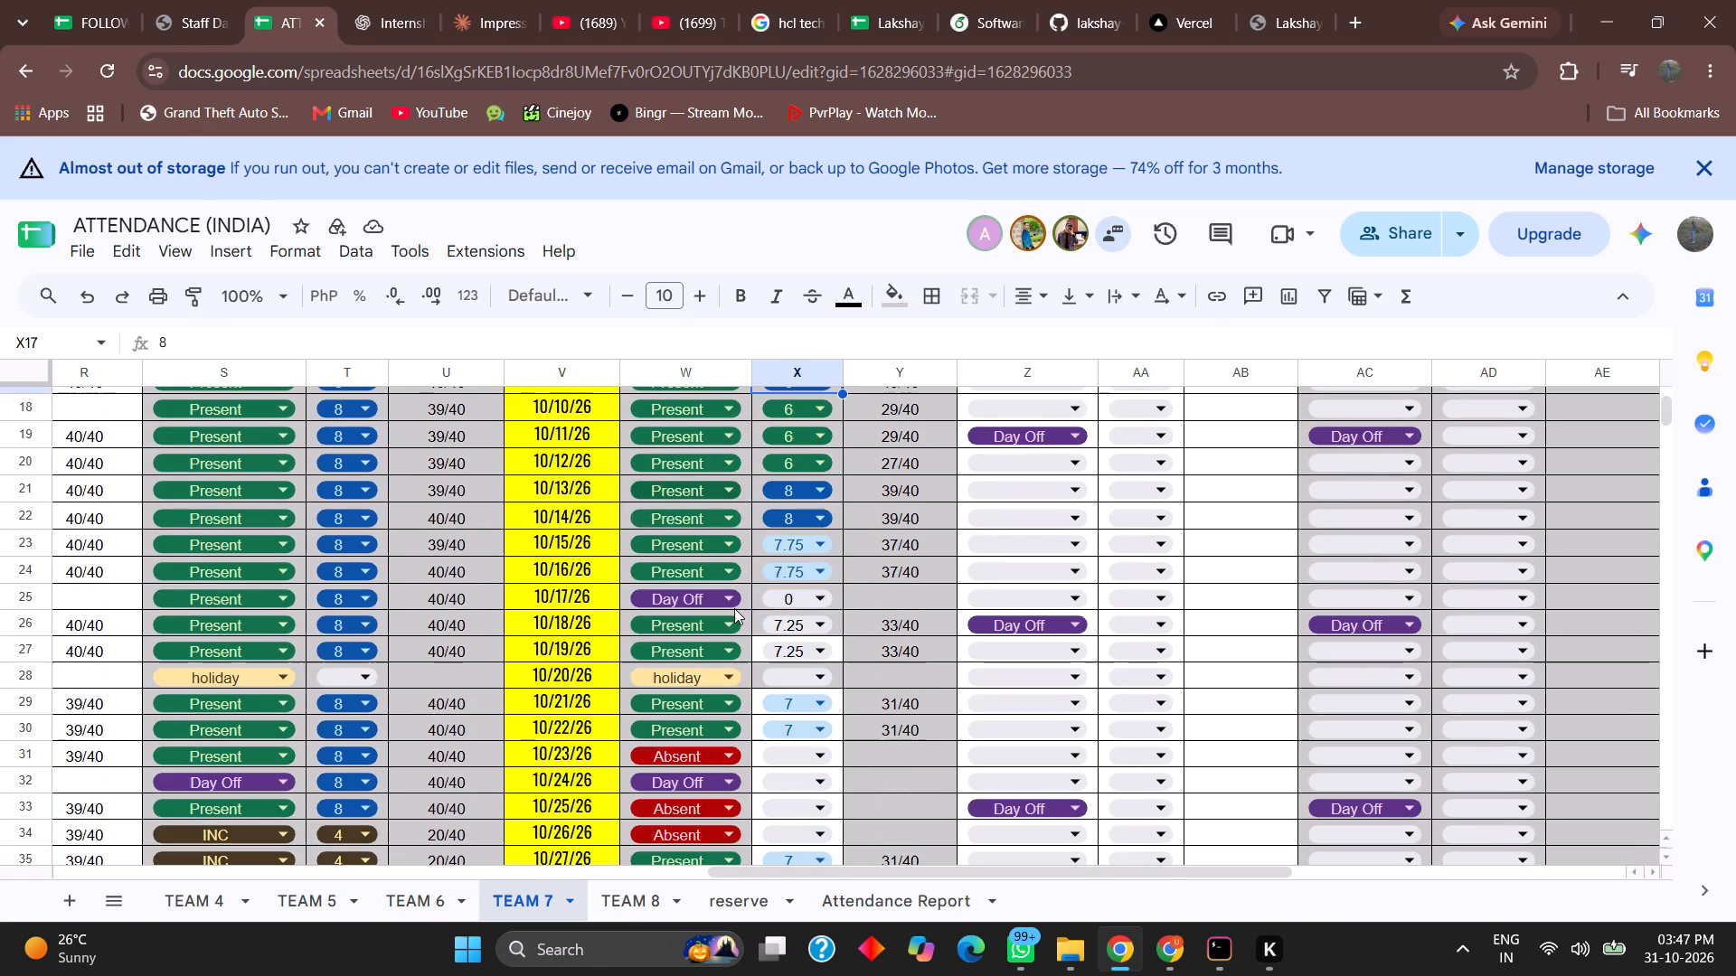
{"action": "scroll", "coordinate": [734, 608], "scroll_direction": "down", "scroll_amount": 4}
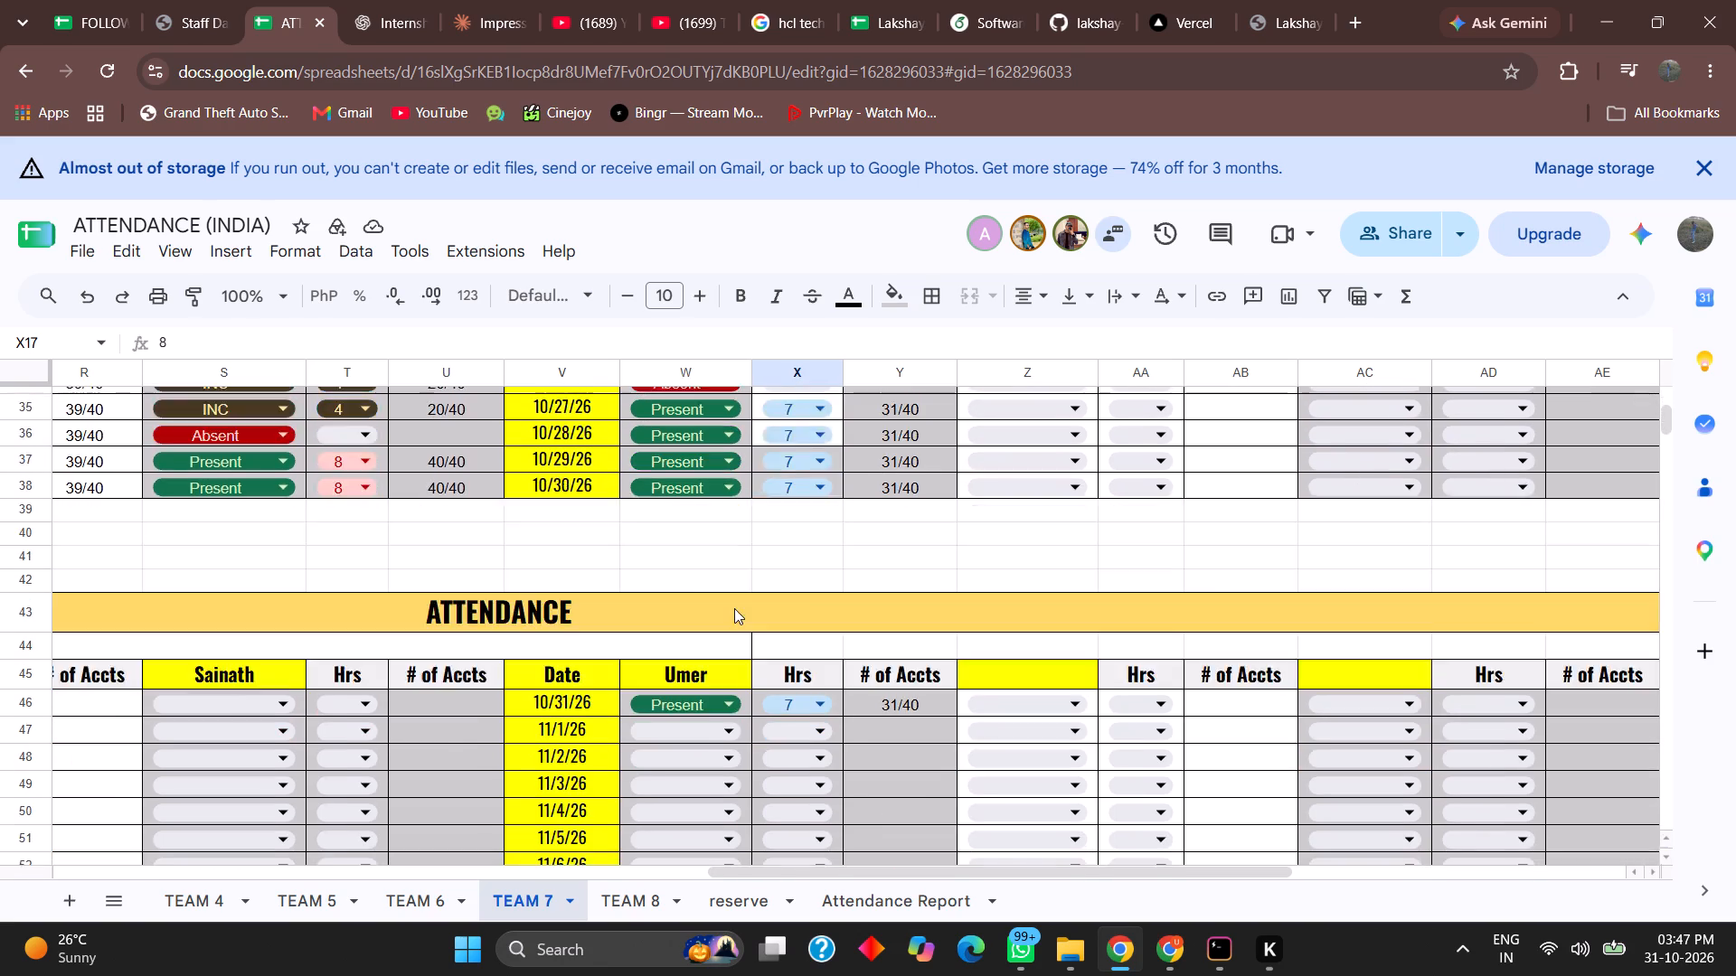
{"action": "scroll", "coordinate": [734, 608], "scroll_direction": "down", "scroll_amount": 1}
{"action": "scroll", "coordinate": [734, 608], "scroll_direction": "up", "scroll_amount": 2}
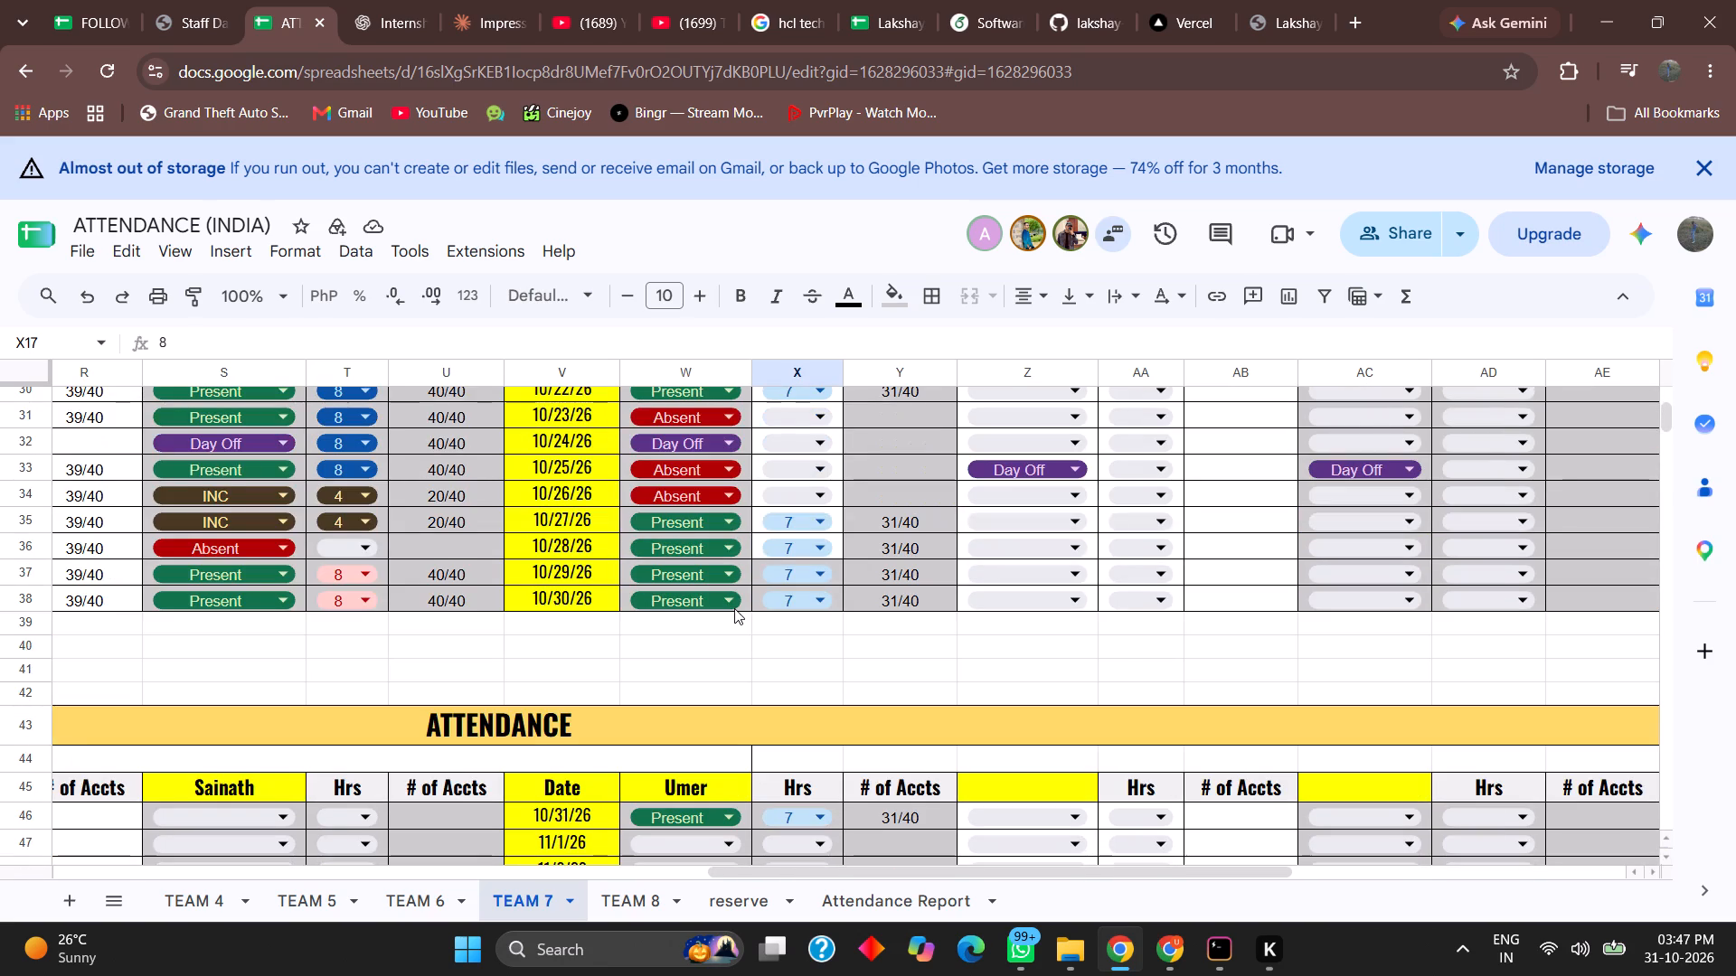
{"action": "scroll", "coordinate": [734, 608], "scroll_direction": "up", "scroll_amount": 6}
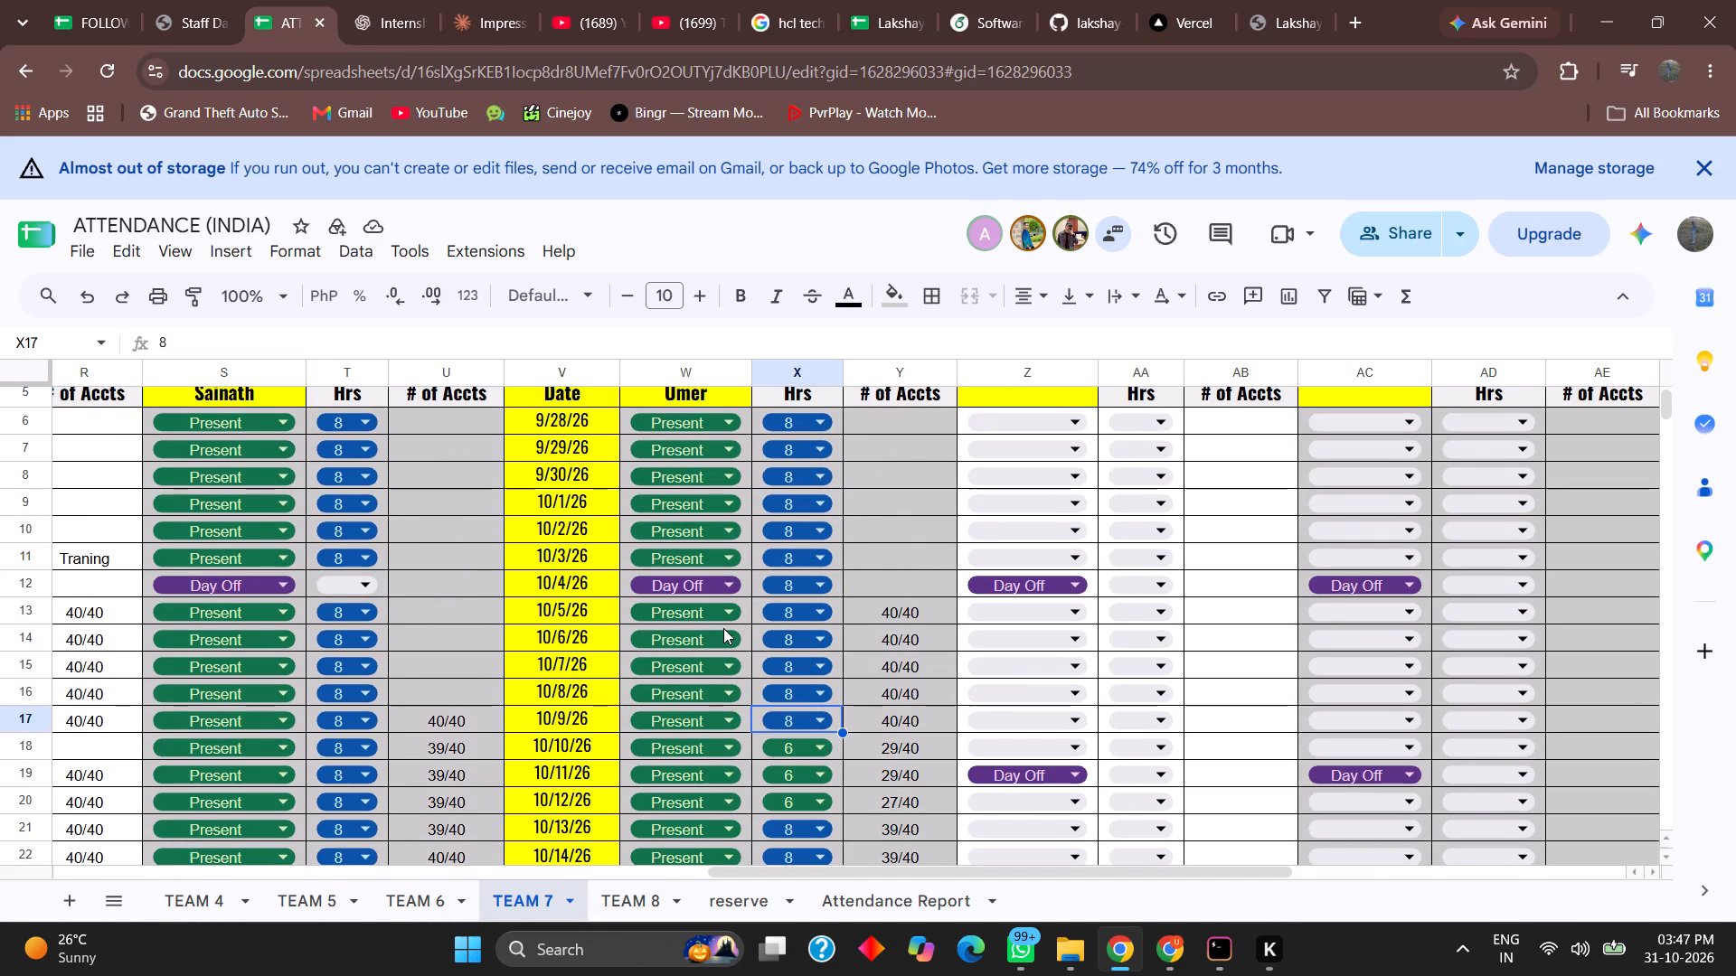
{"action": "scroll", "coordinate": [723, 628], "scroll_direction": "down", "scroll_amount": 1}
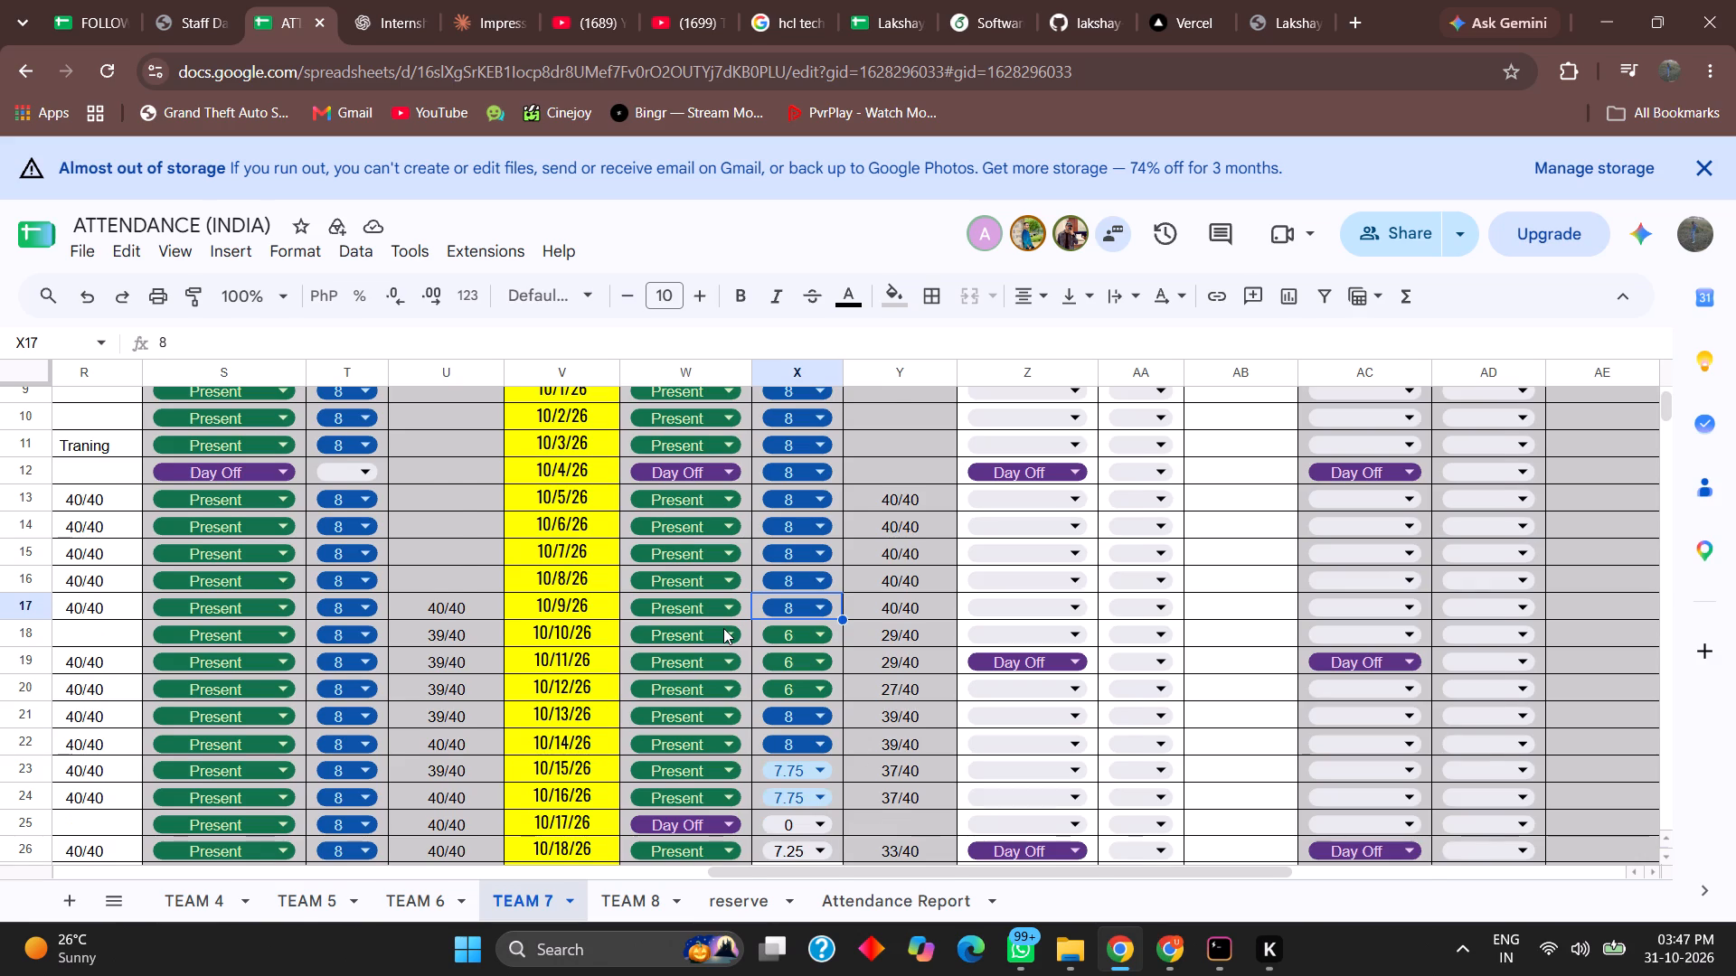
{"action": "scroll", "coordinate": [723, 628], "scroll_direction": "down", "scroll_amount": 1}
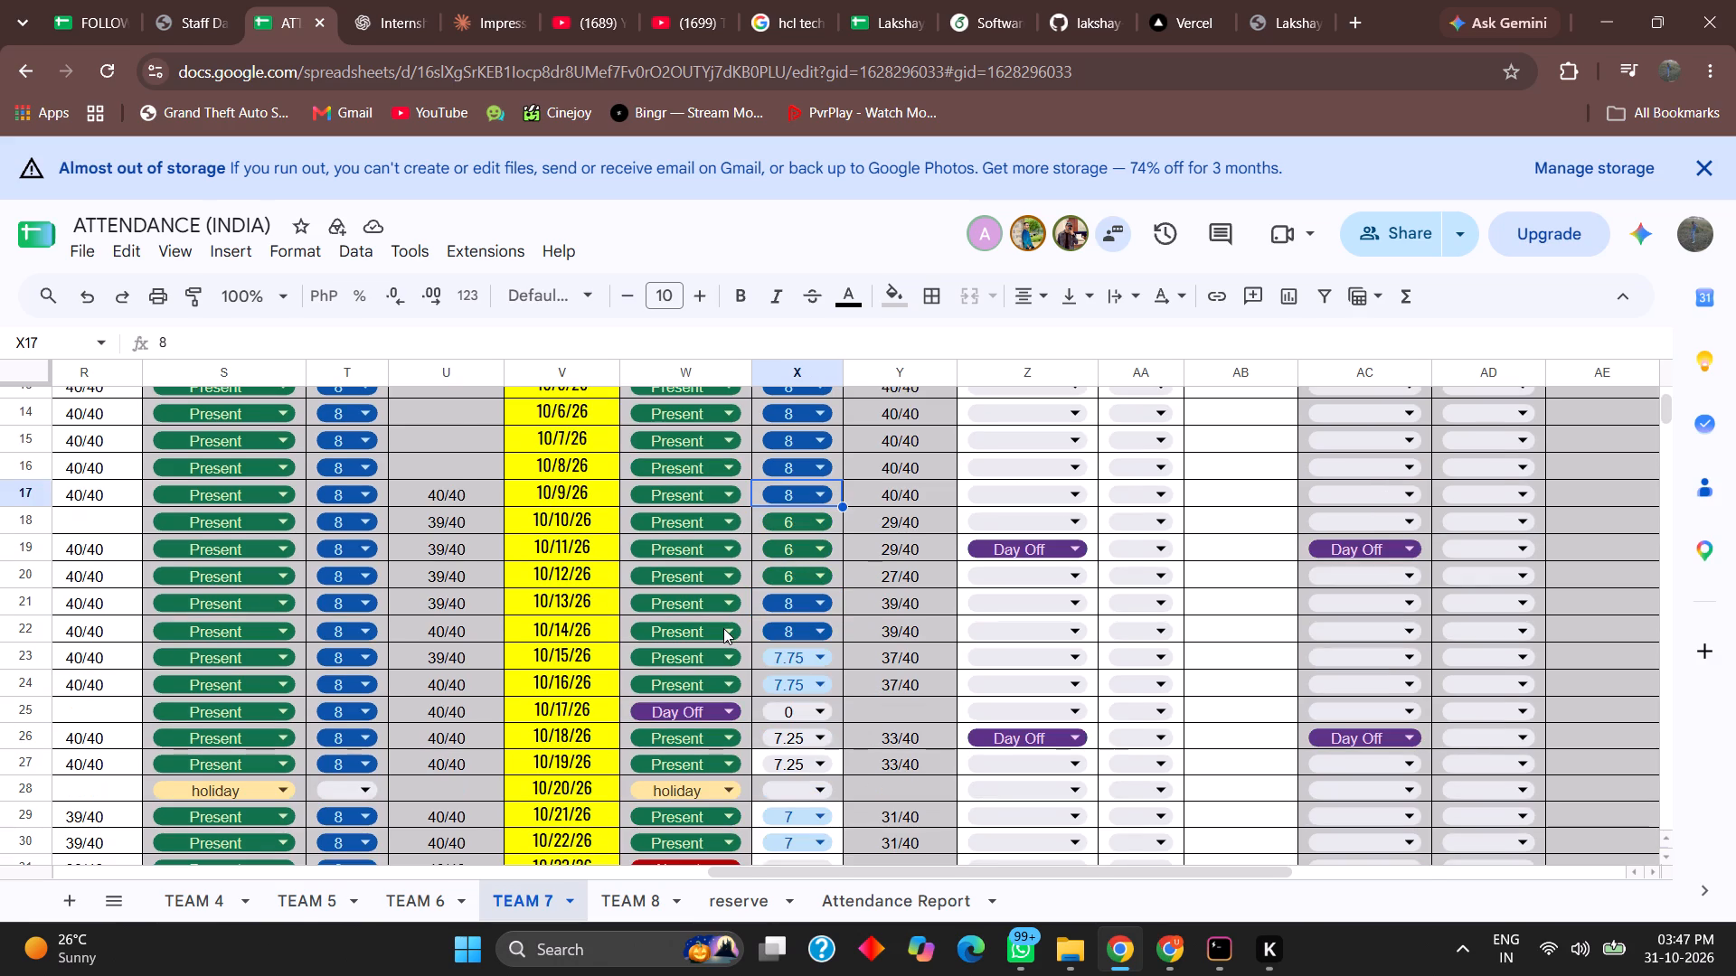
{"action": "scroll", "coordinate": [723, 628], "scroll_direction": "down", "scroll_amount": 1}
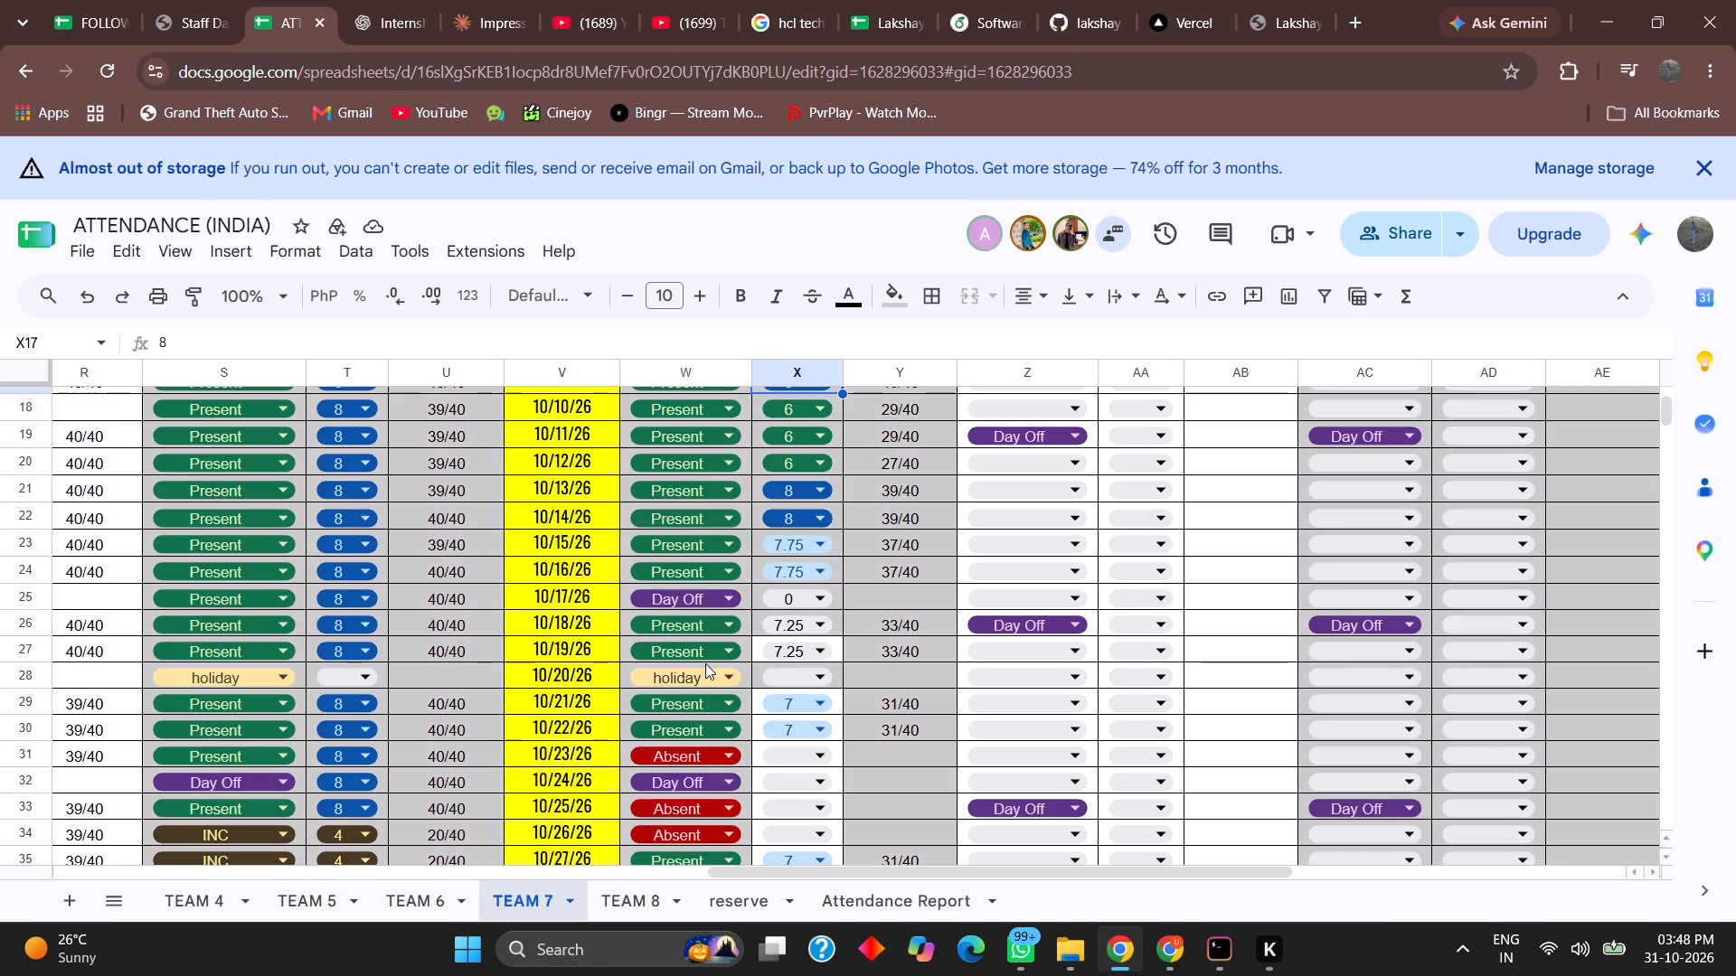
{"action": "scroll", "coordinate": [705, 664], "scroll_direction": "up", "scroll_amount": 1}
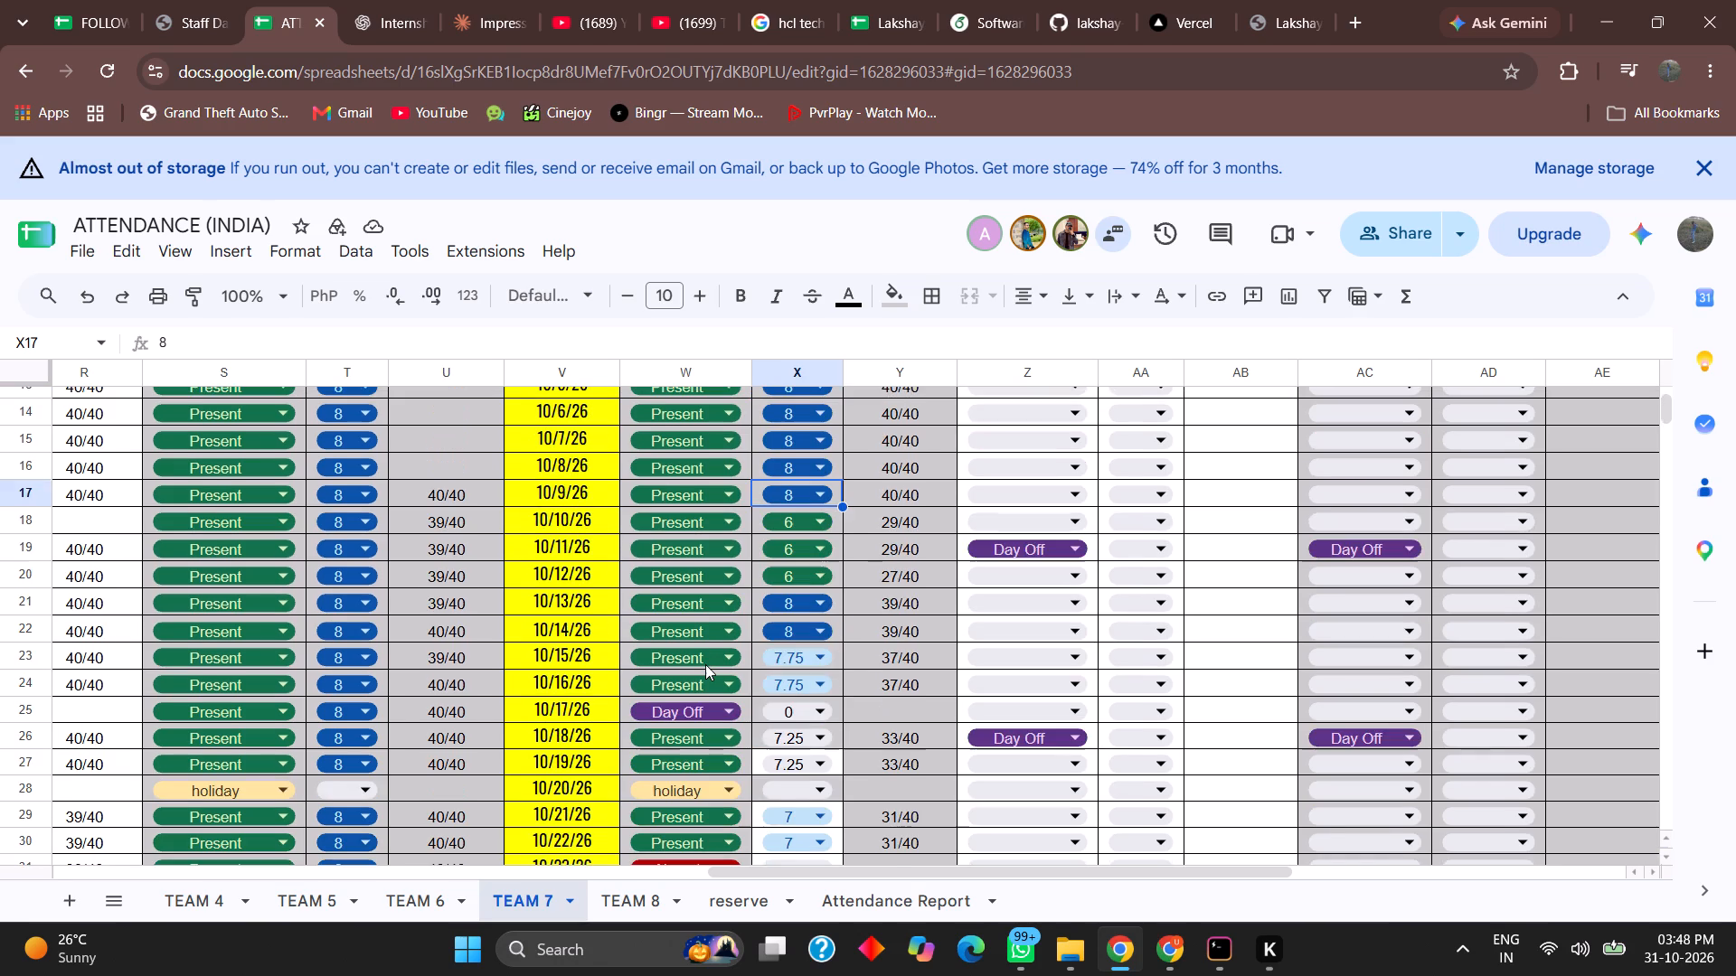
{"action": "scroll", "coordinate": [705, 664], "scroll_direction": "up", "scroll_amount": 1}
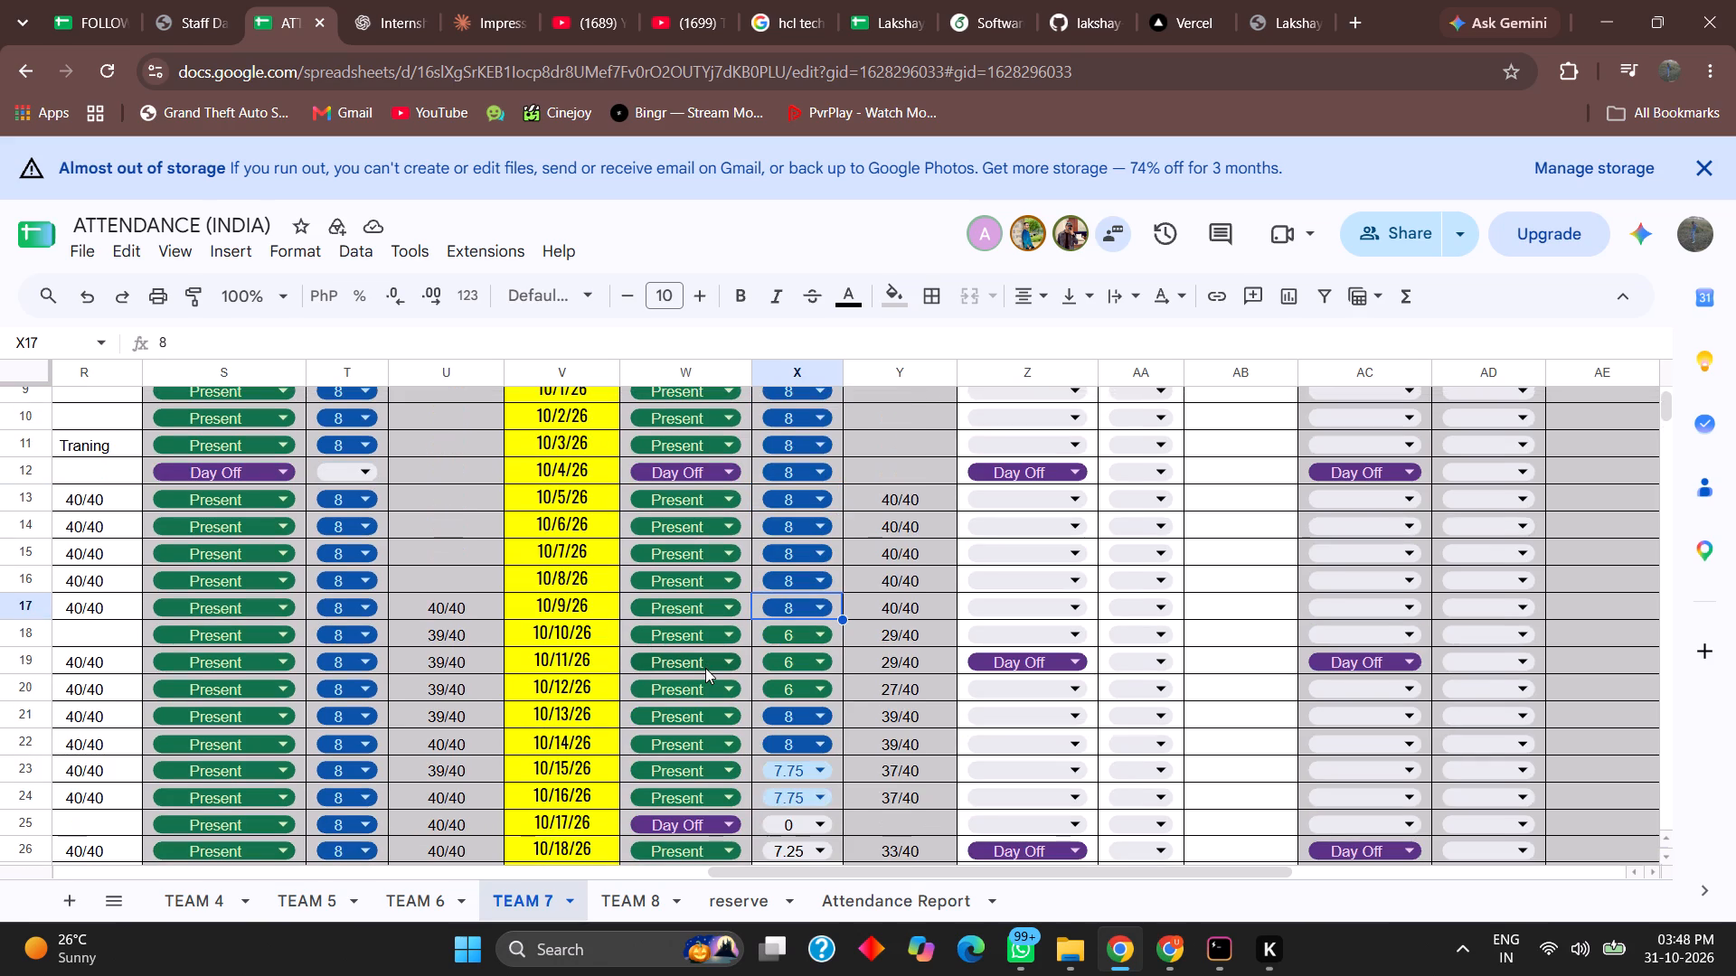
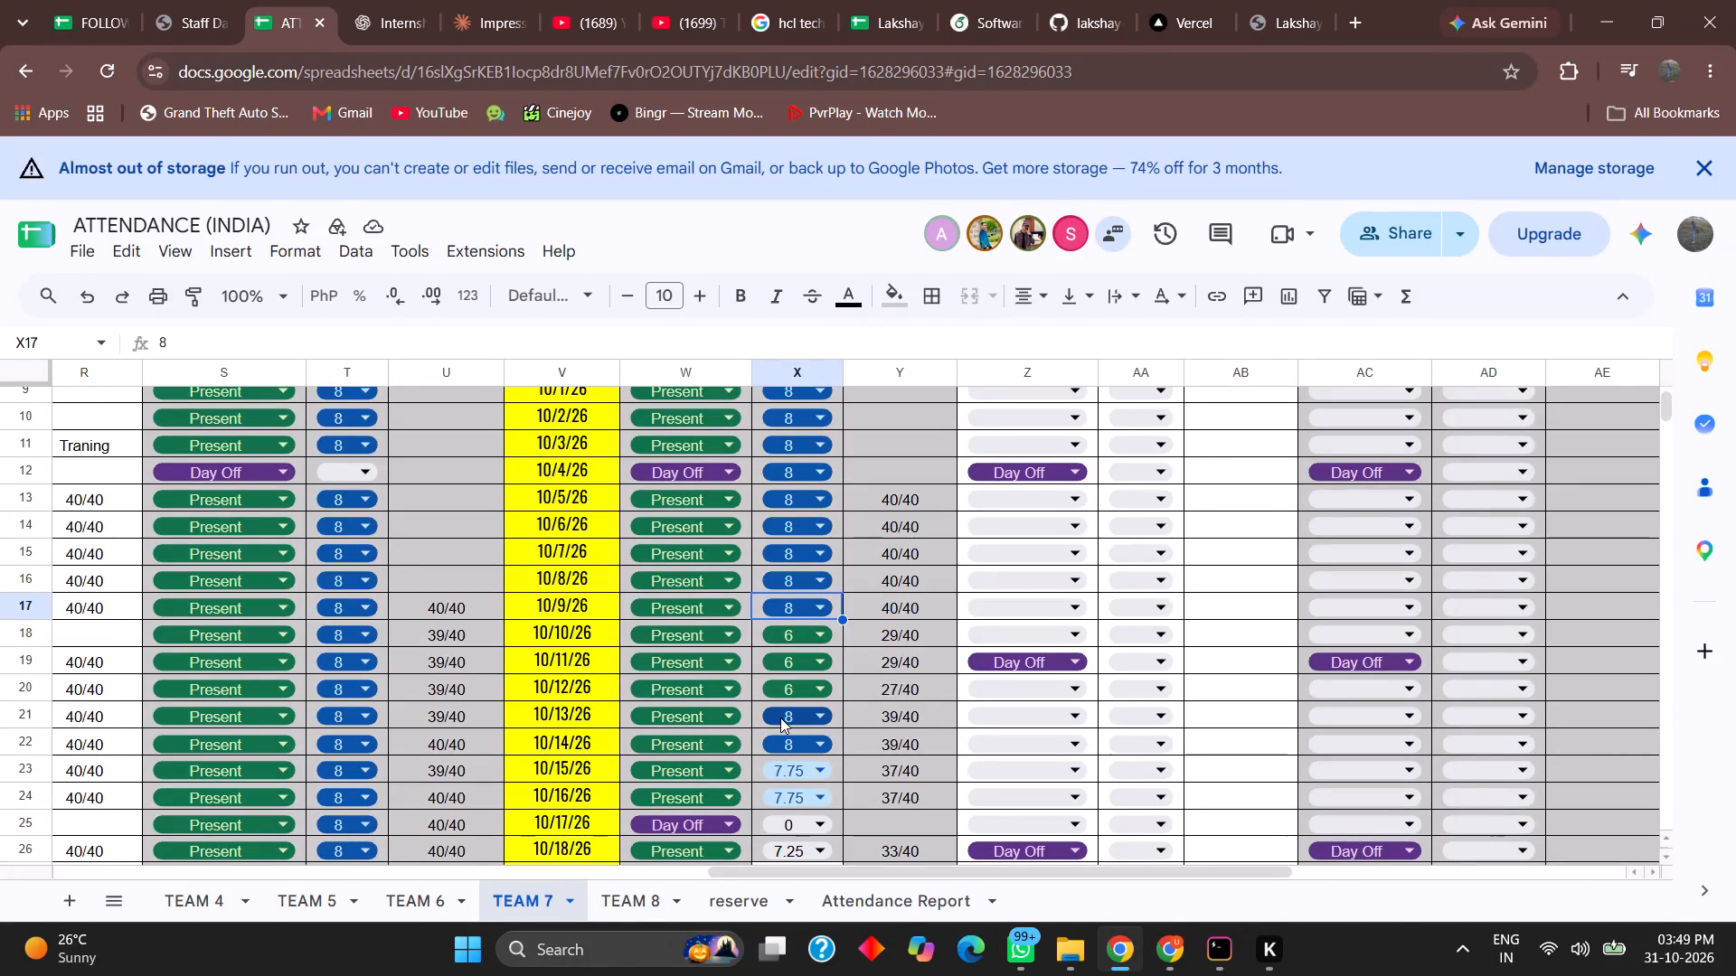
Set Umer's hours for 10/13/26 and 10/14/26 to 7.75.
{"action": "left_click", "coordinate": [780, 718]}
{"action": "left_click", "coordinate": [804, 569]}
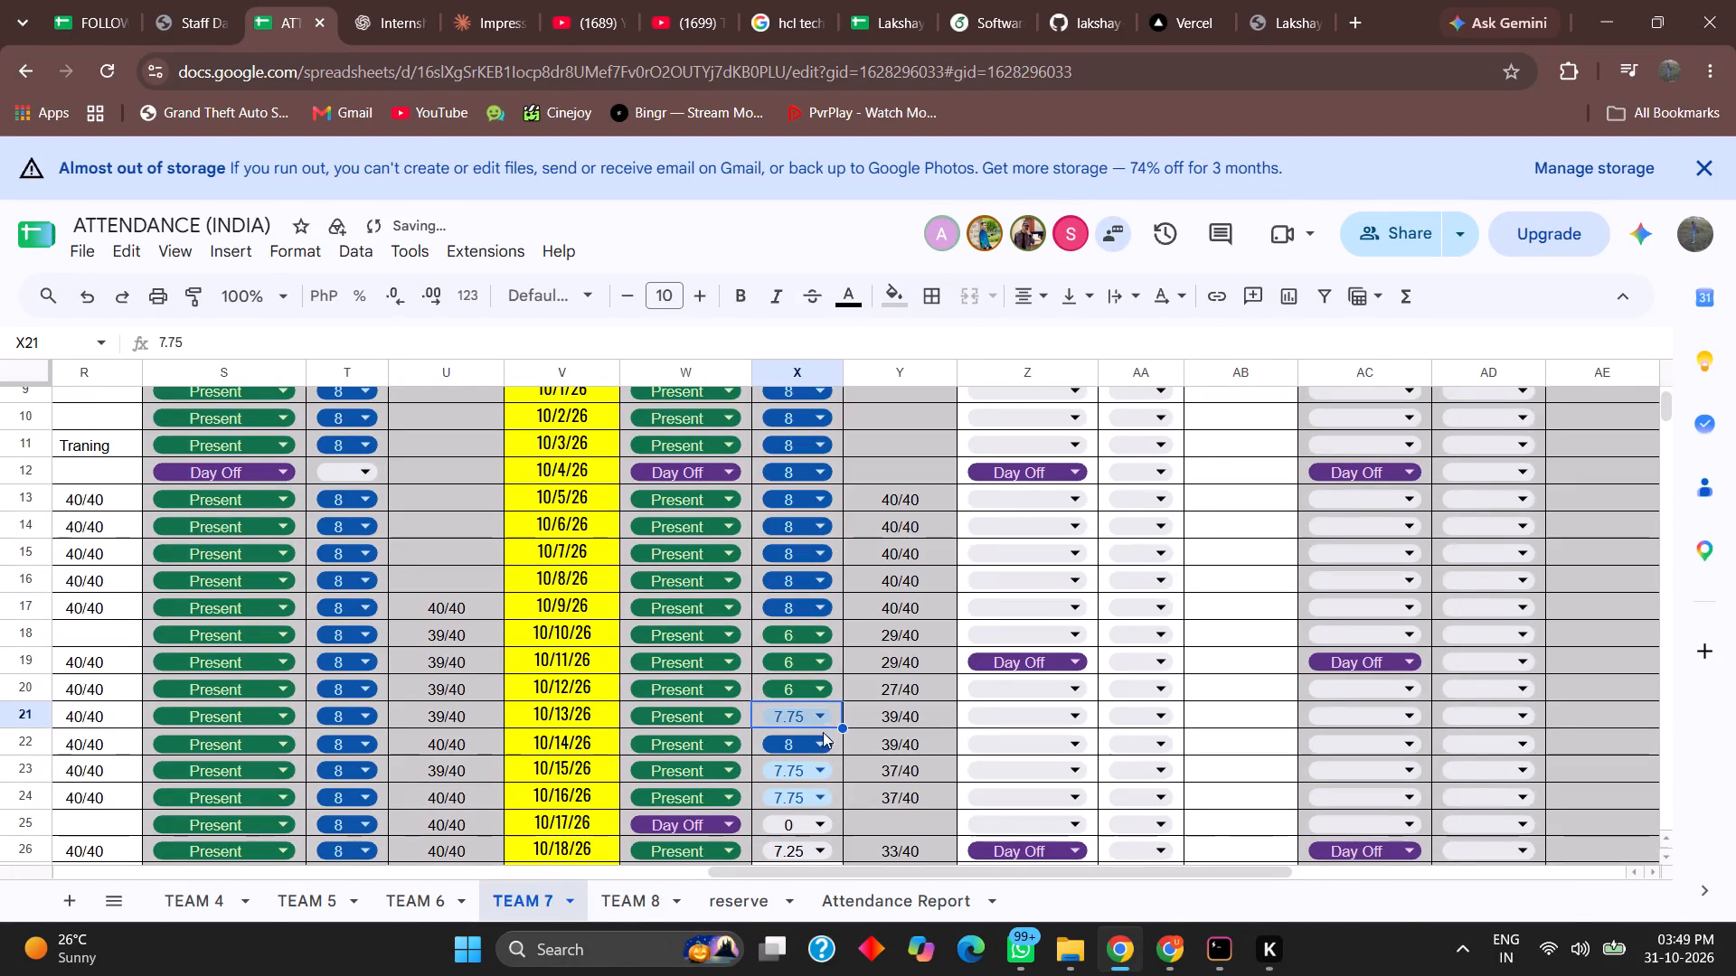
{"action": "left_click", "coordinate": [817, 737]}
{"action": "left_click", "coordinate": [787, 605]}
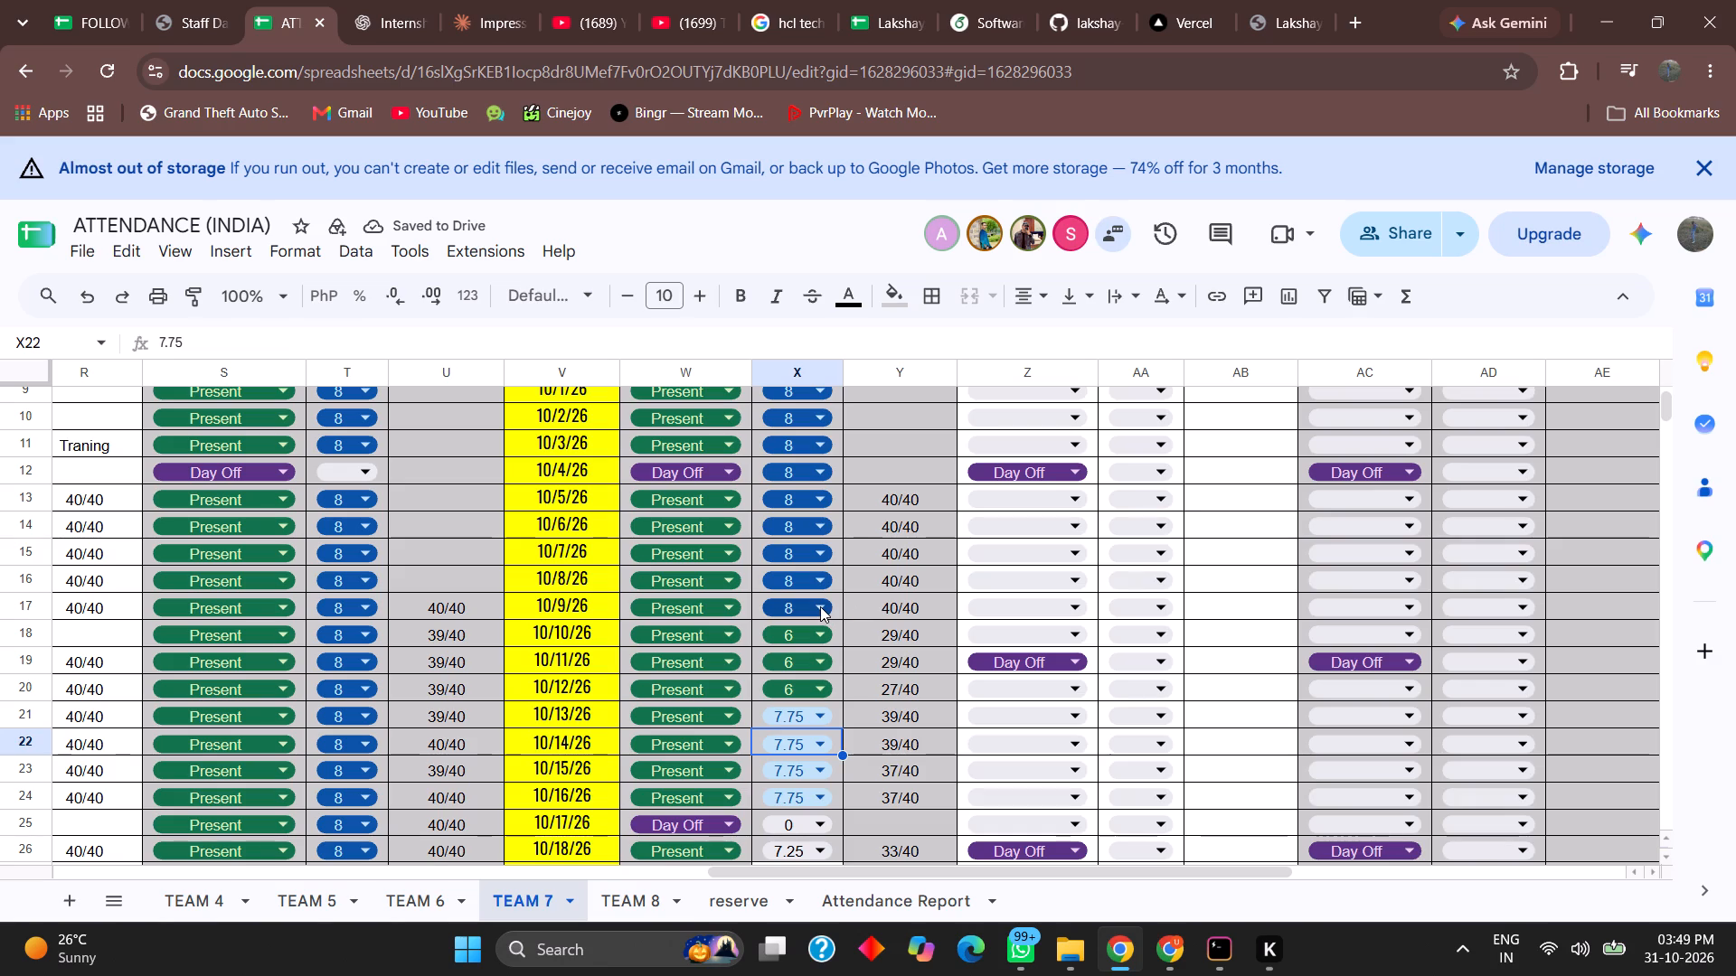
Consult the accounts-to-hours chart and set Umer's hours for 10/9/26 to 5.
{"action": "scroll", "coordinate": [819, 612], "scroll_direction": "right", "scroll_amount": 12}
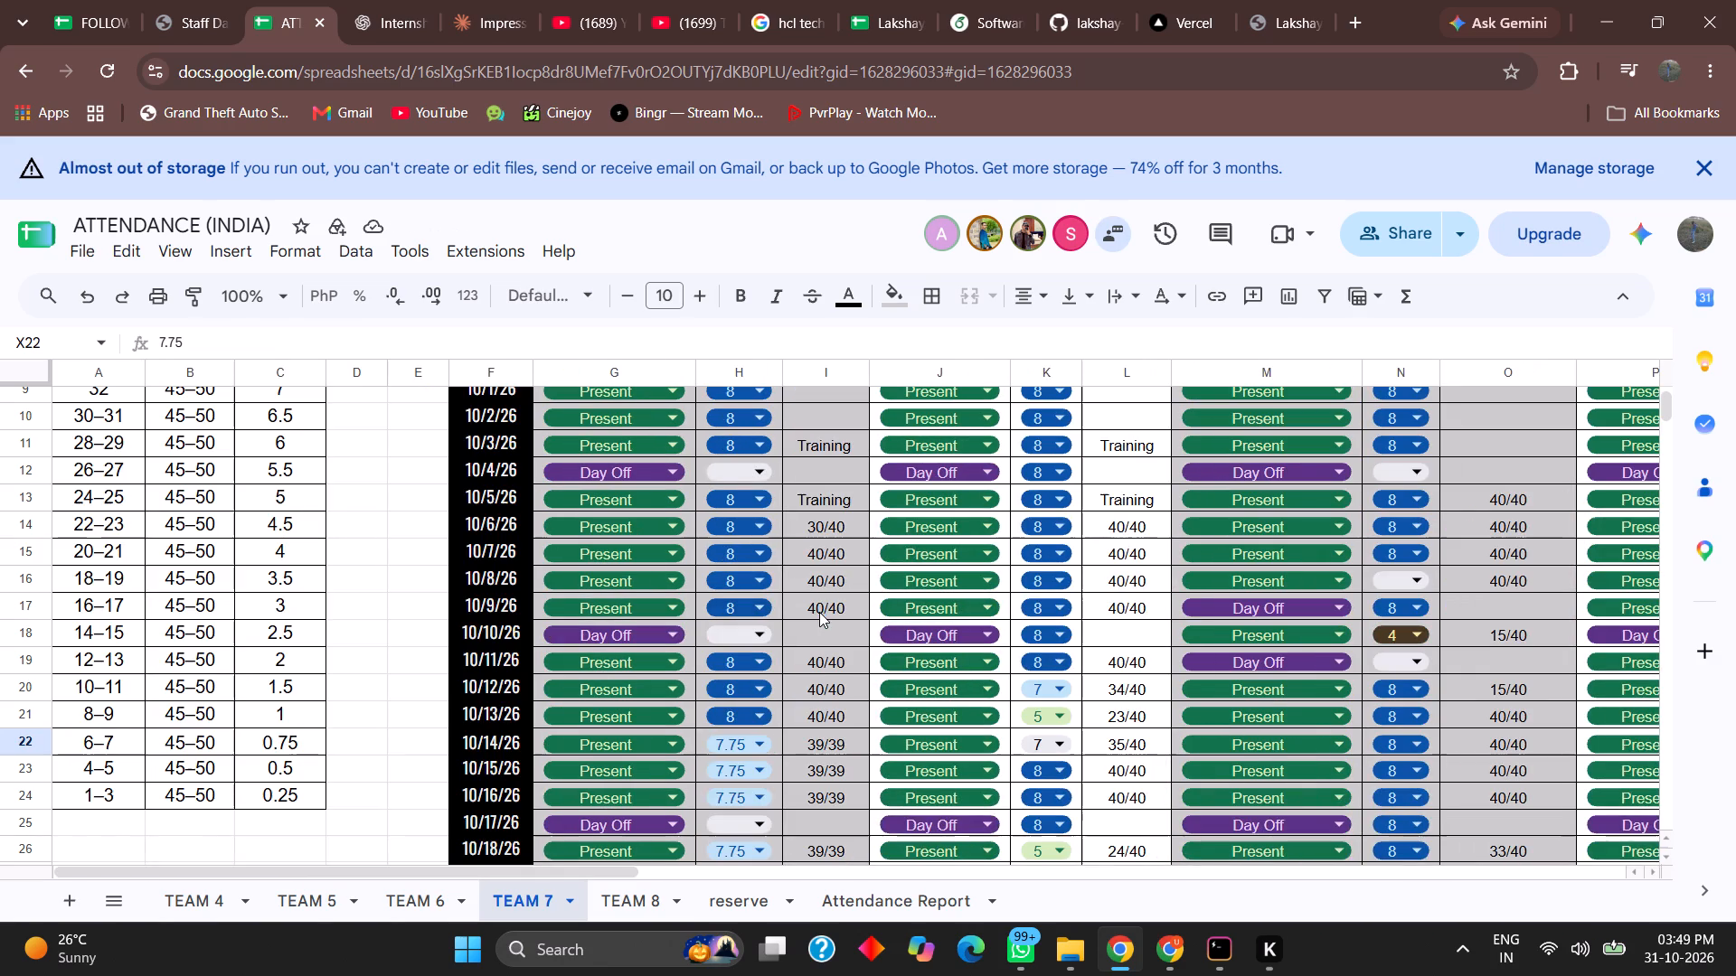
{"action": "scroll", "coordinate": [308, 646], "scroll_direction": "up", "scroll_amount": 1}
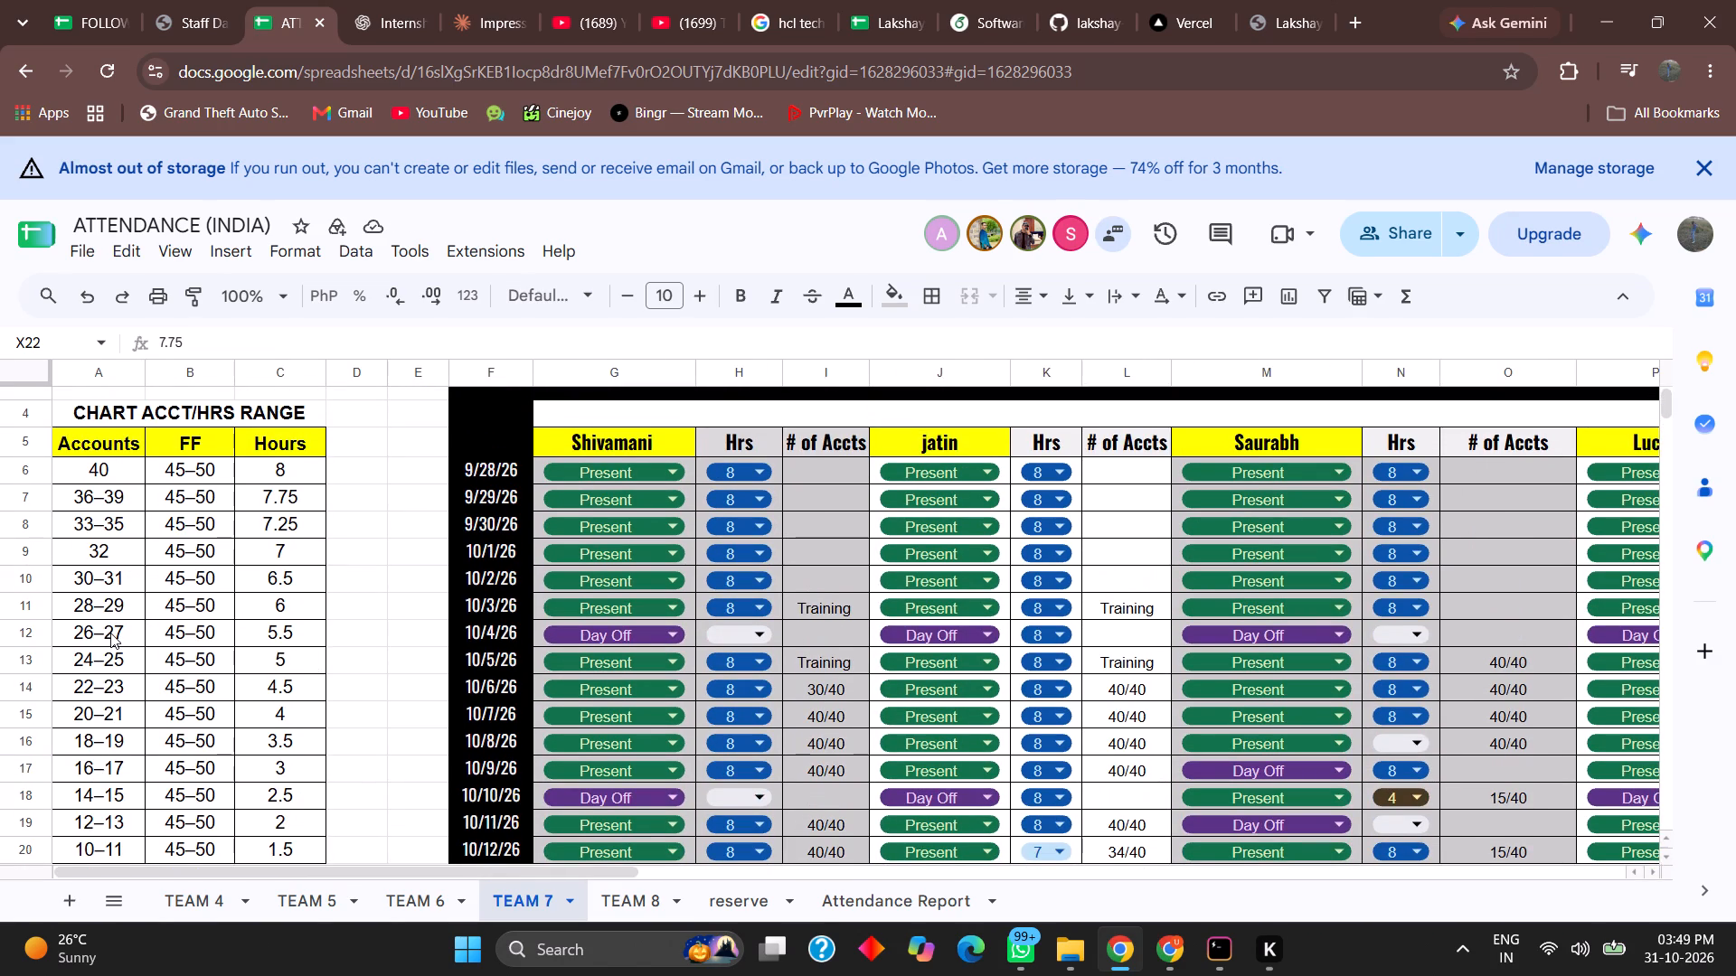
{"action": "scroll", "coordinate": [317, 611], "scroll_direction": "left", "scroll_amount": 5}
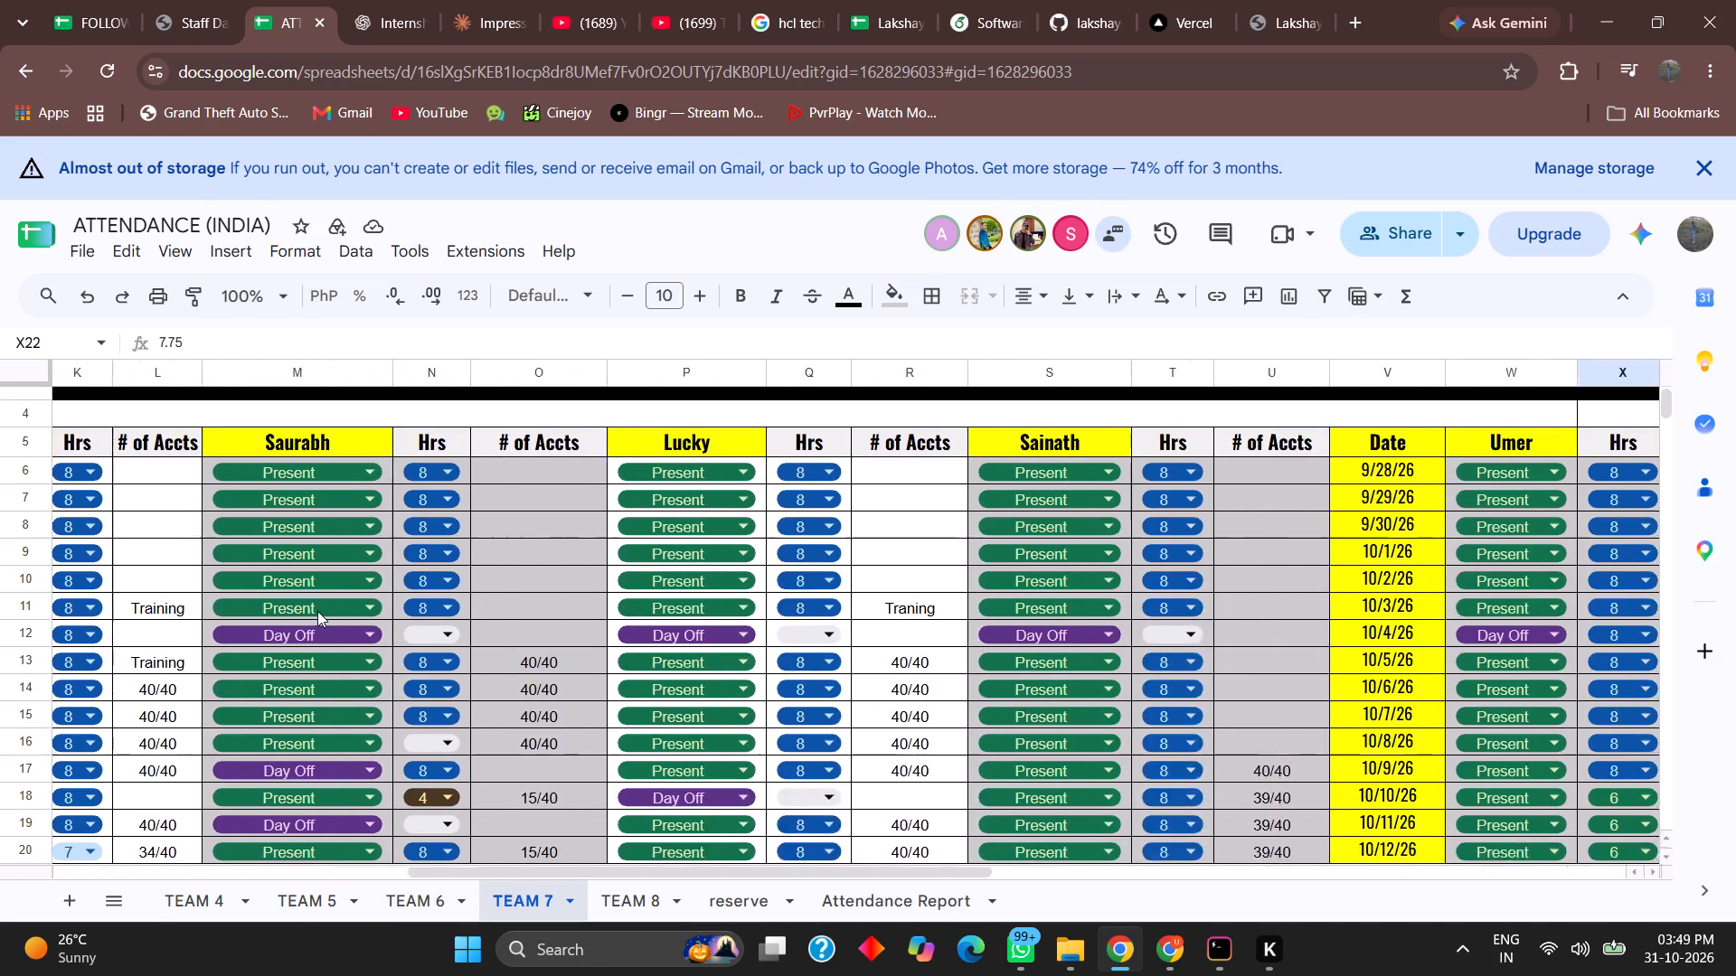
{"action": "scroll", "coordinate": [317, 611], "scroll_direction": "down", "scroll_amount": 1}
{"action": "scroll", "coordinate": [802, 750], "scroll_direction": "down", "scroll_amount": 1}
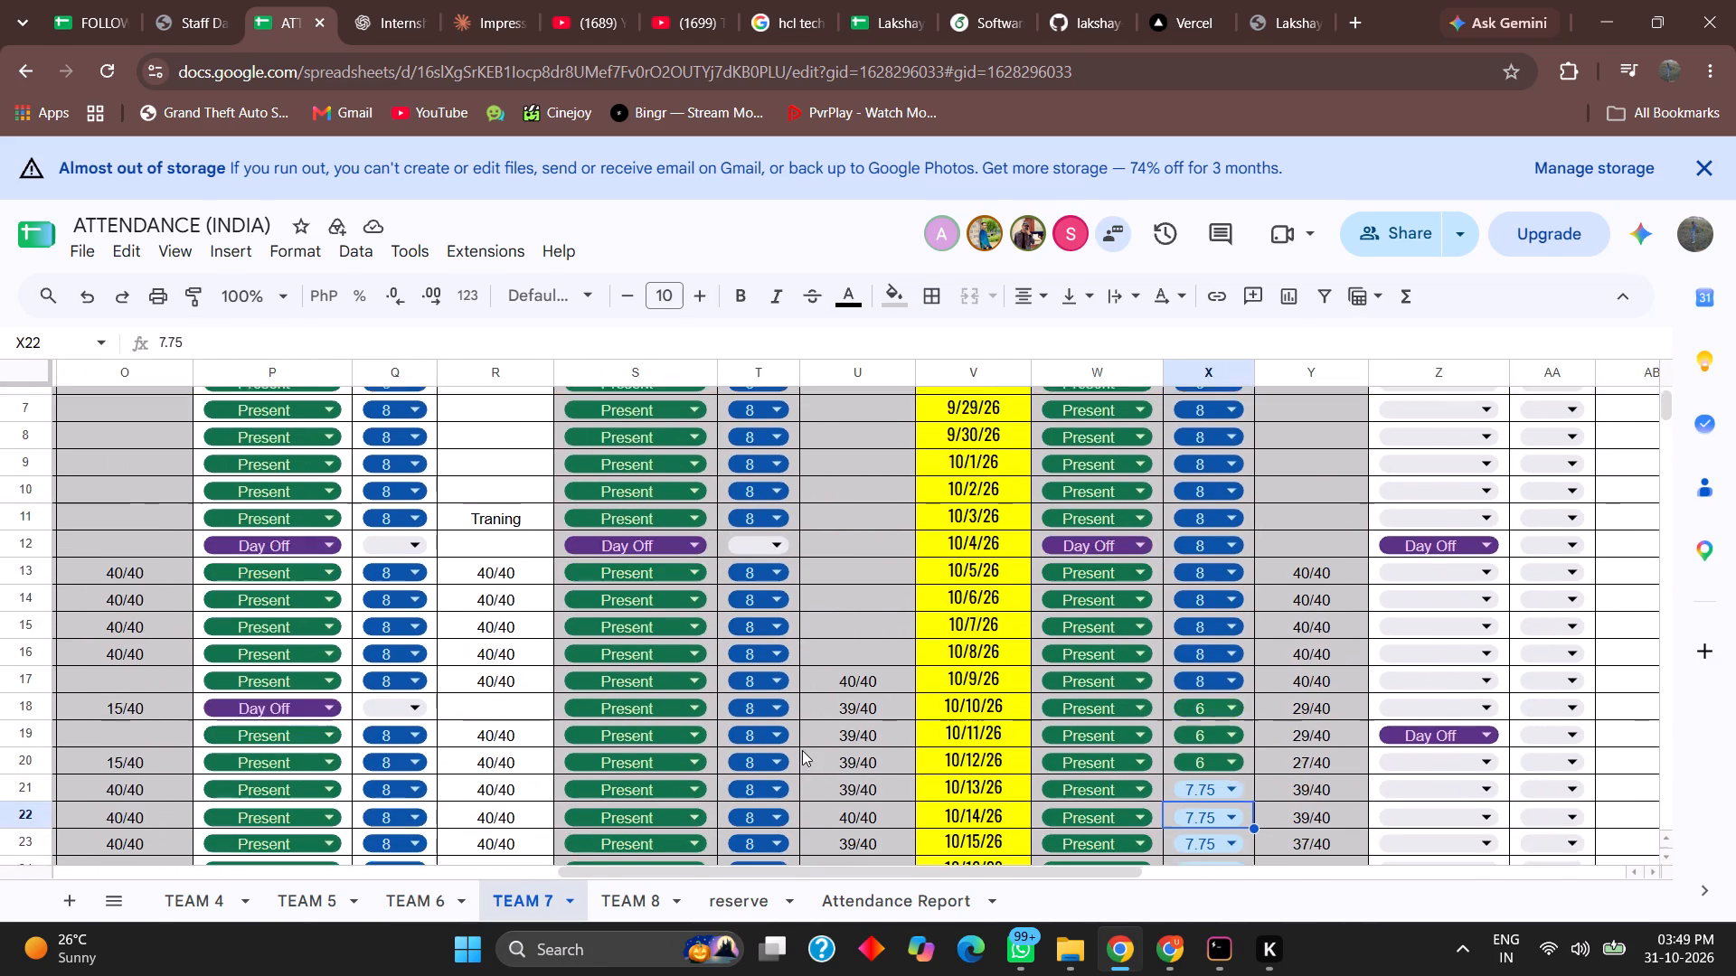
{"action": "scroll", "coordinate": [802, 750], "scroll_direction": "down", "scroll_amount": 1}
{"action": "scroll", "coordinate": [802, 750], "scroll_direction": "left", "scroll_amount": 3}
{"action": "scroll", "coordinate": [802, 750], "scroll_direction": "up", "scroll_amount": 1}
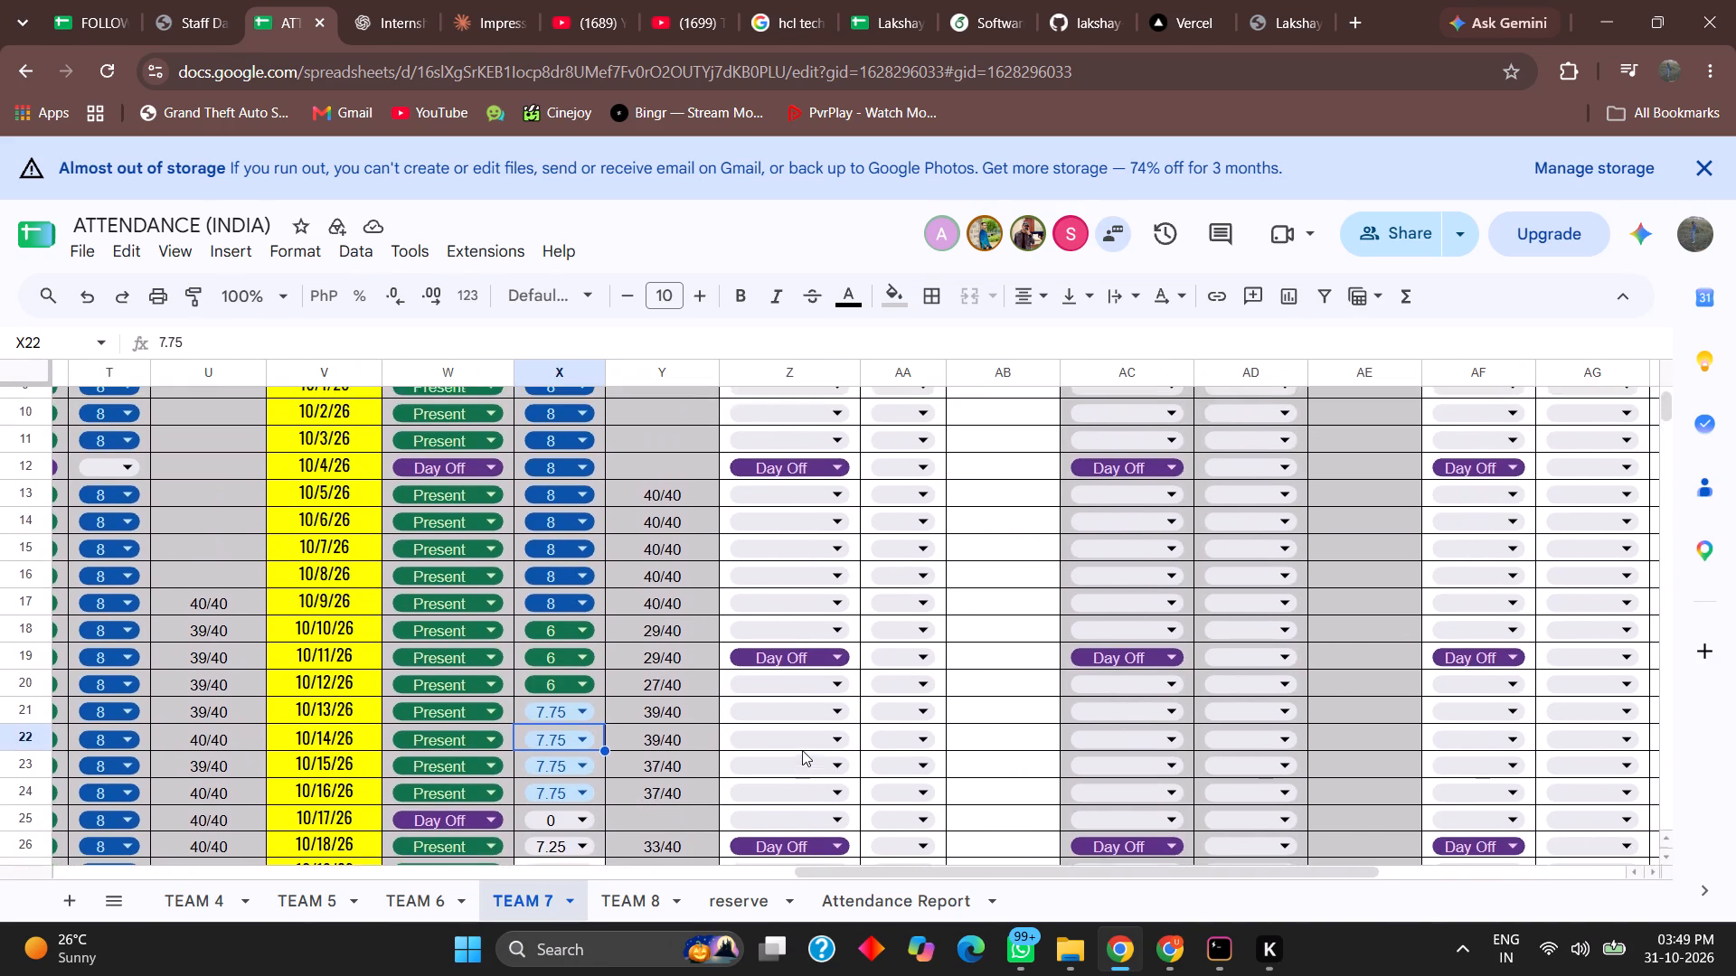
{"action": "scroll", "coordinate": [802, 750], "scroll_direction": "up", "scroll_amount": 1}
{"action": "left_click", "coordinate": [581, 602]}
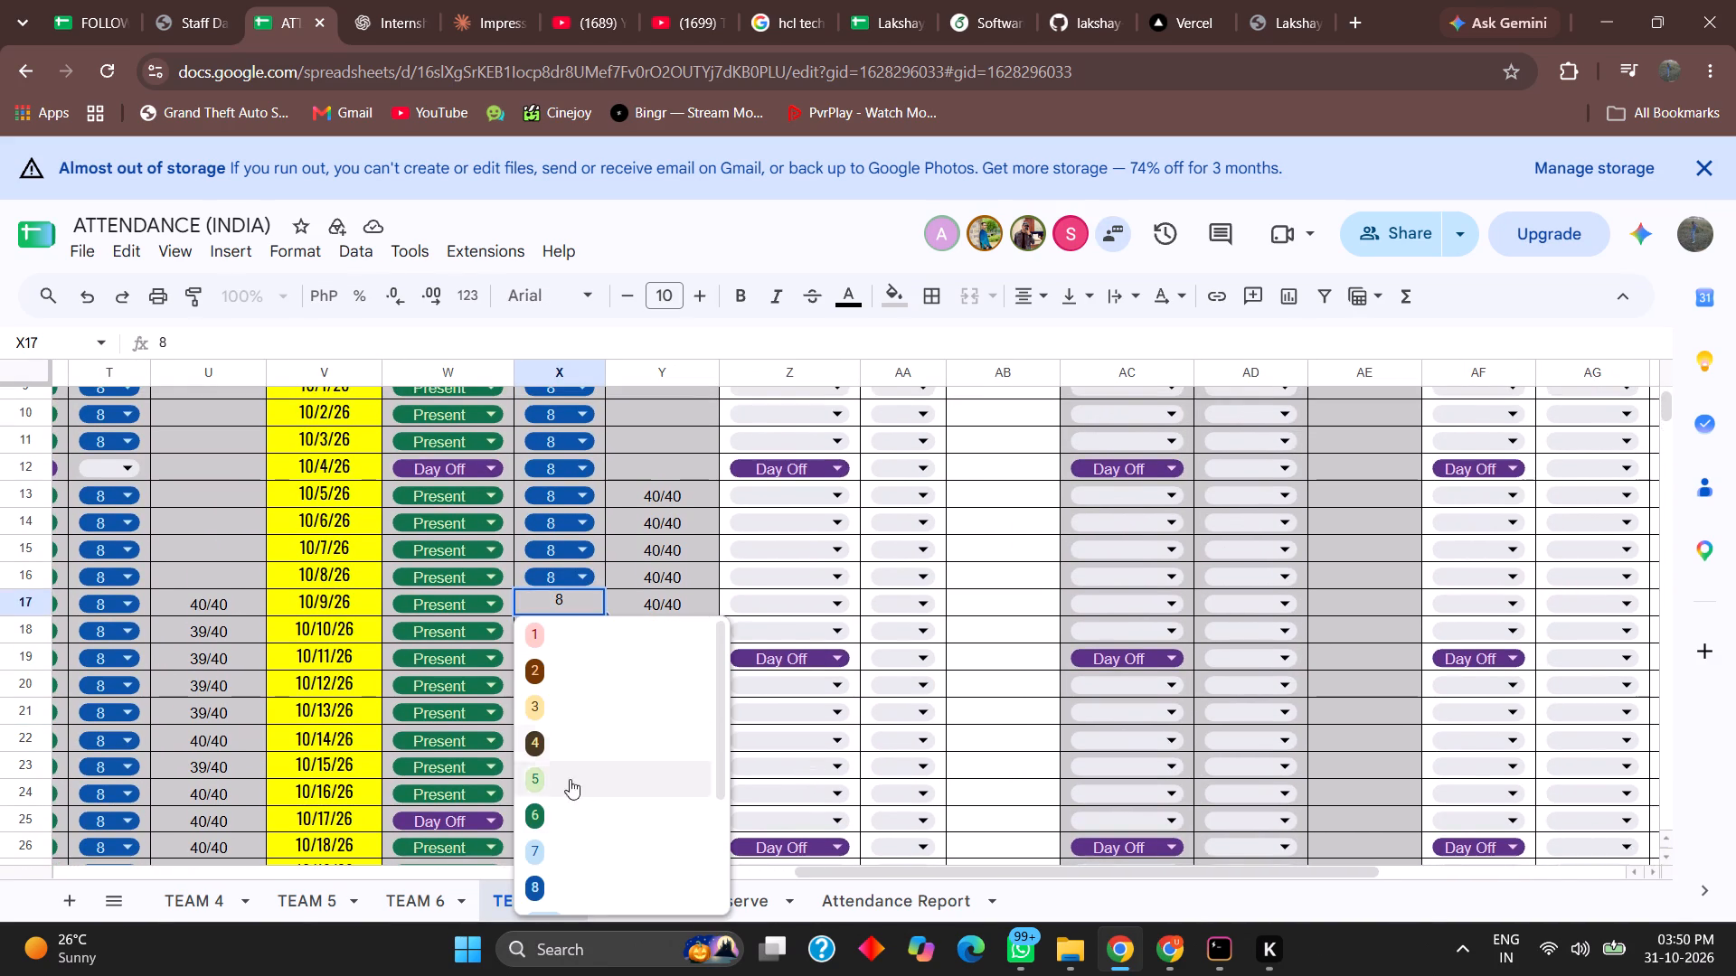
{"action": "left_click", "coordinate": [566, 782]}
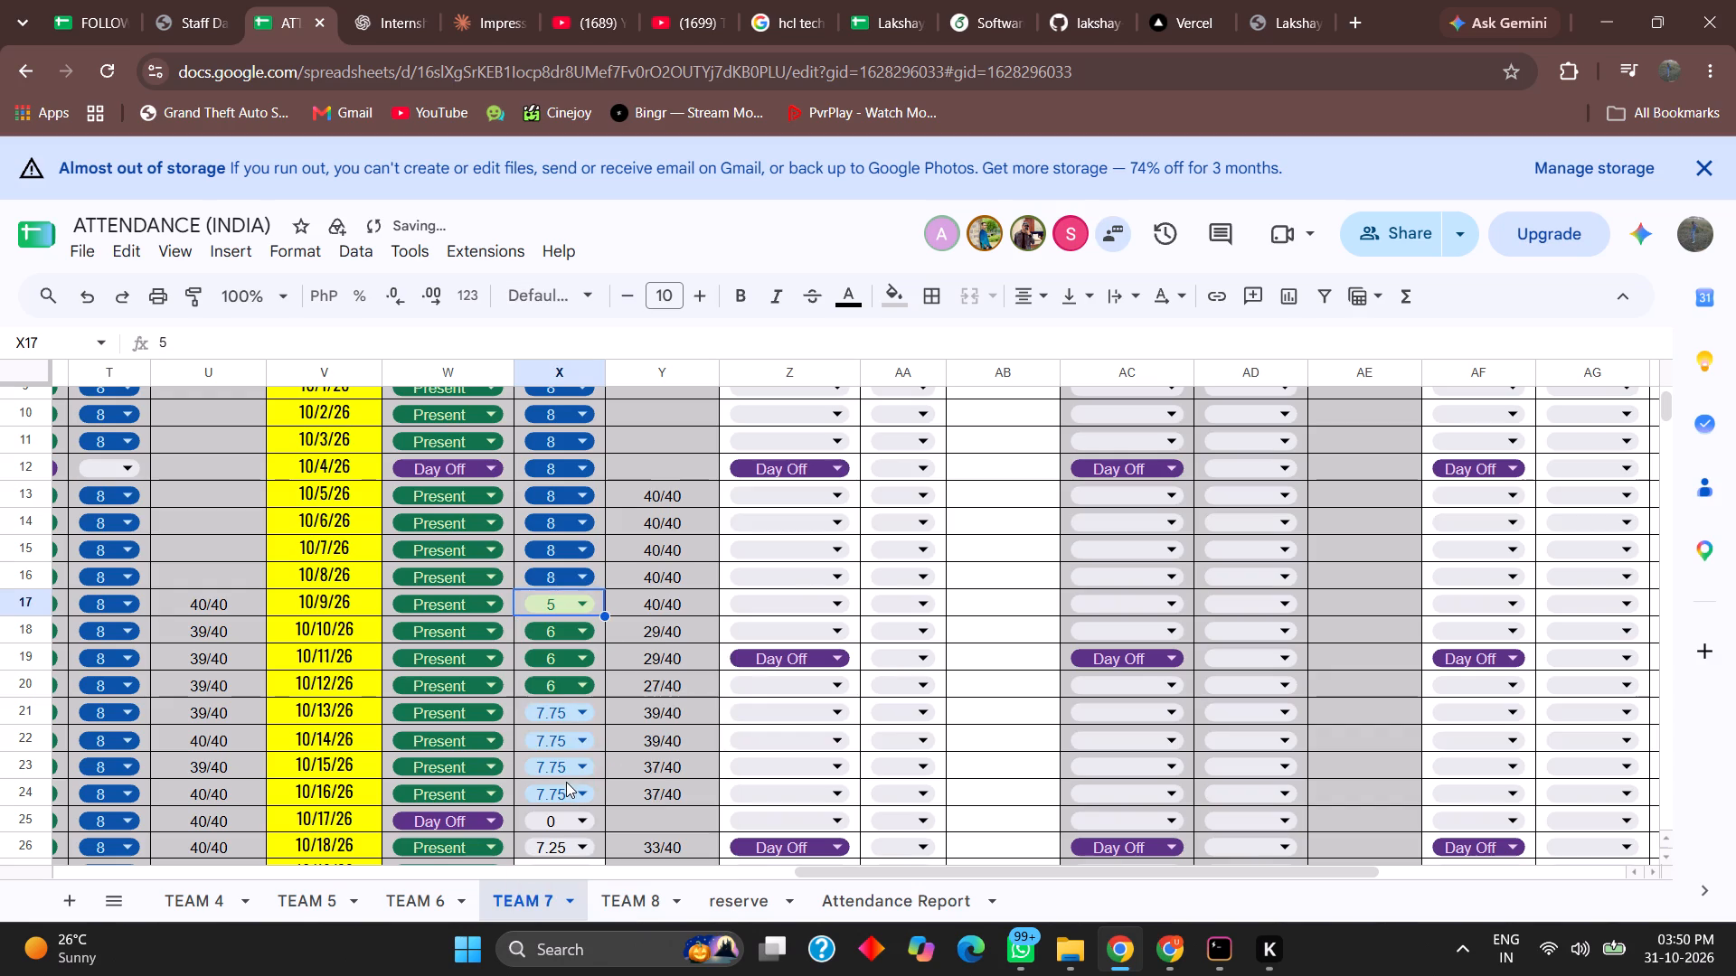
Change Umer's # of Accts entry for 10/9/26 to 25/40.
{"action": "left_click", "coordinate": [646, 601]}
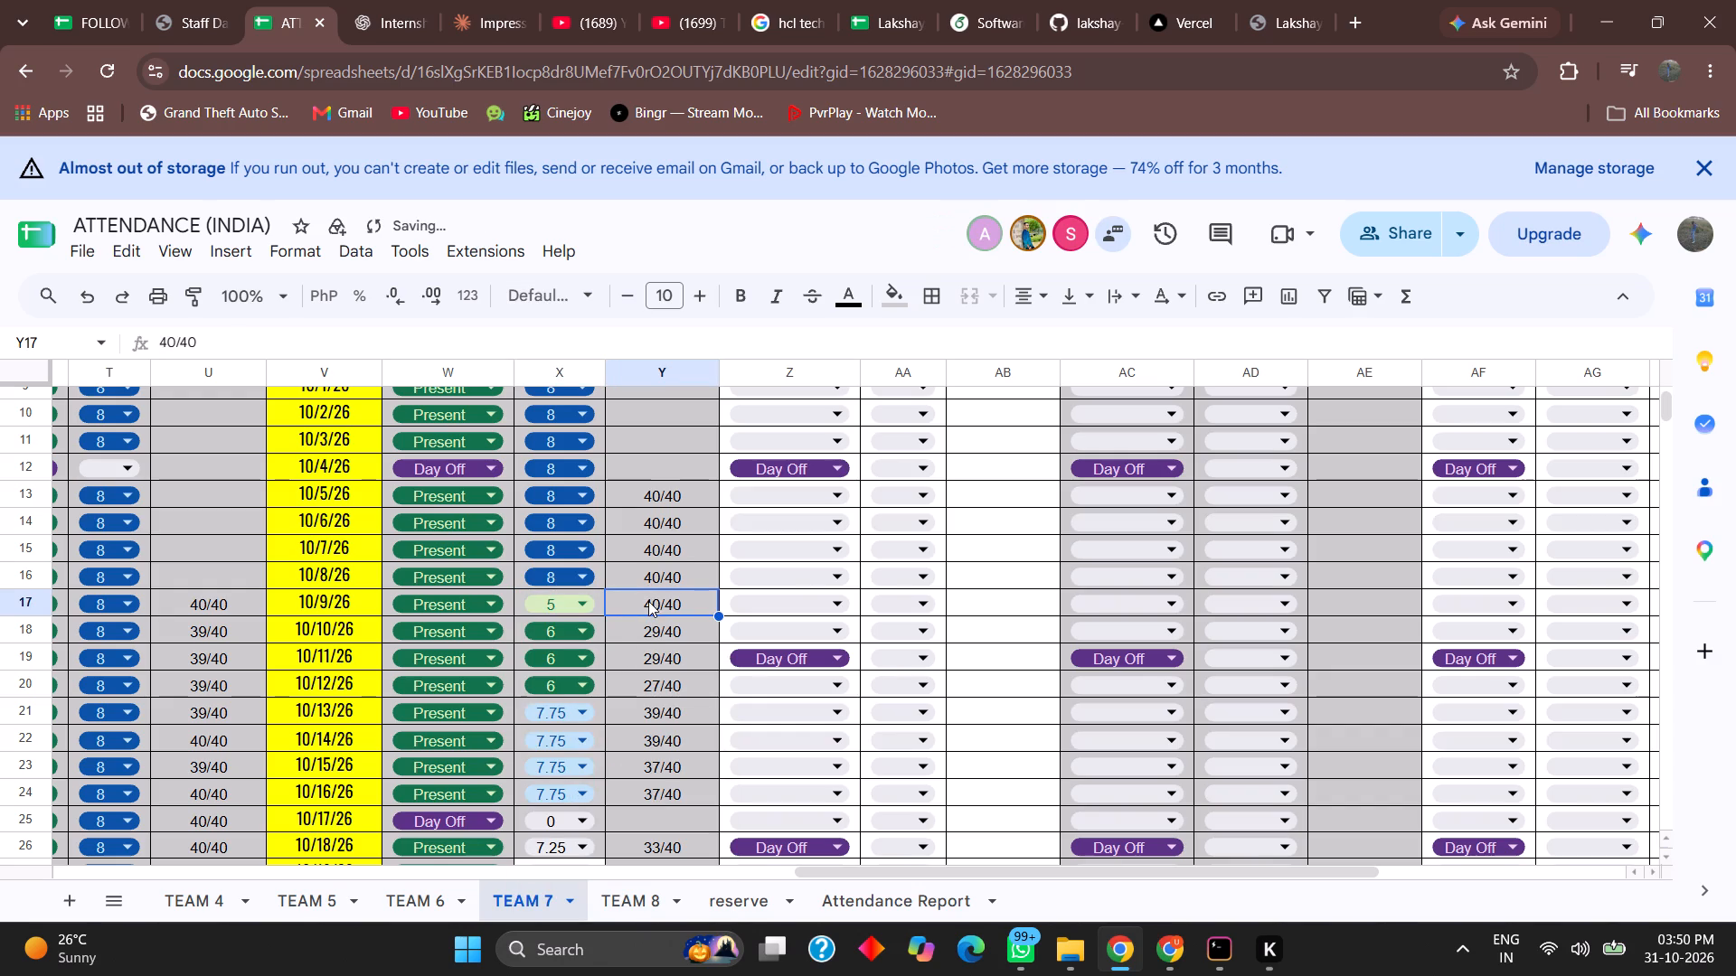
{"action": "double_click", "coordinate": [651, 604]}
{"action": "left_click", "coordinate": [651, 602]}
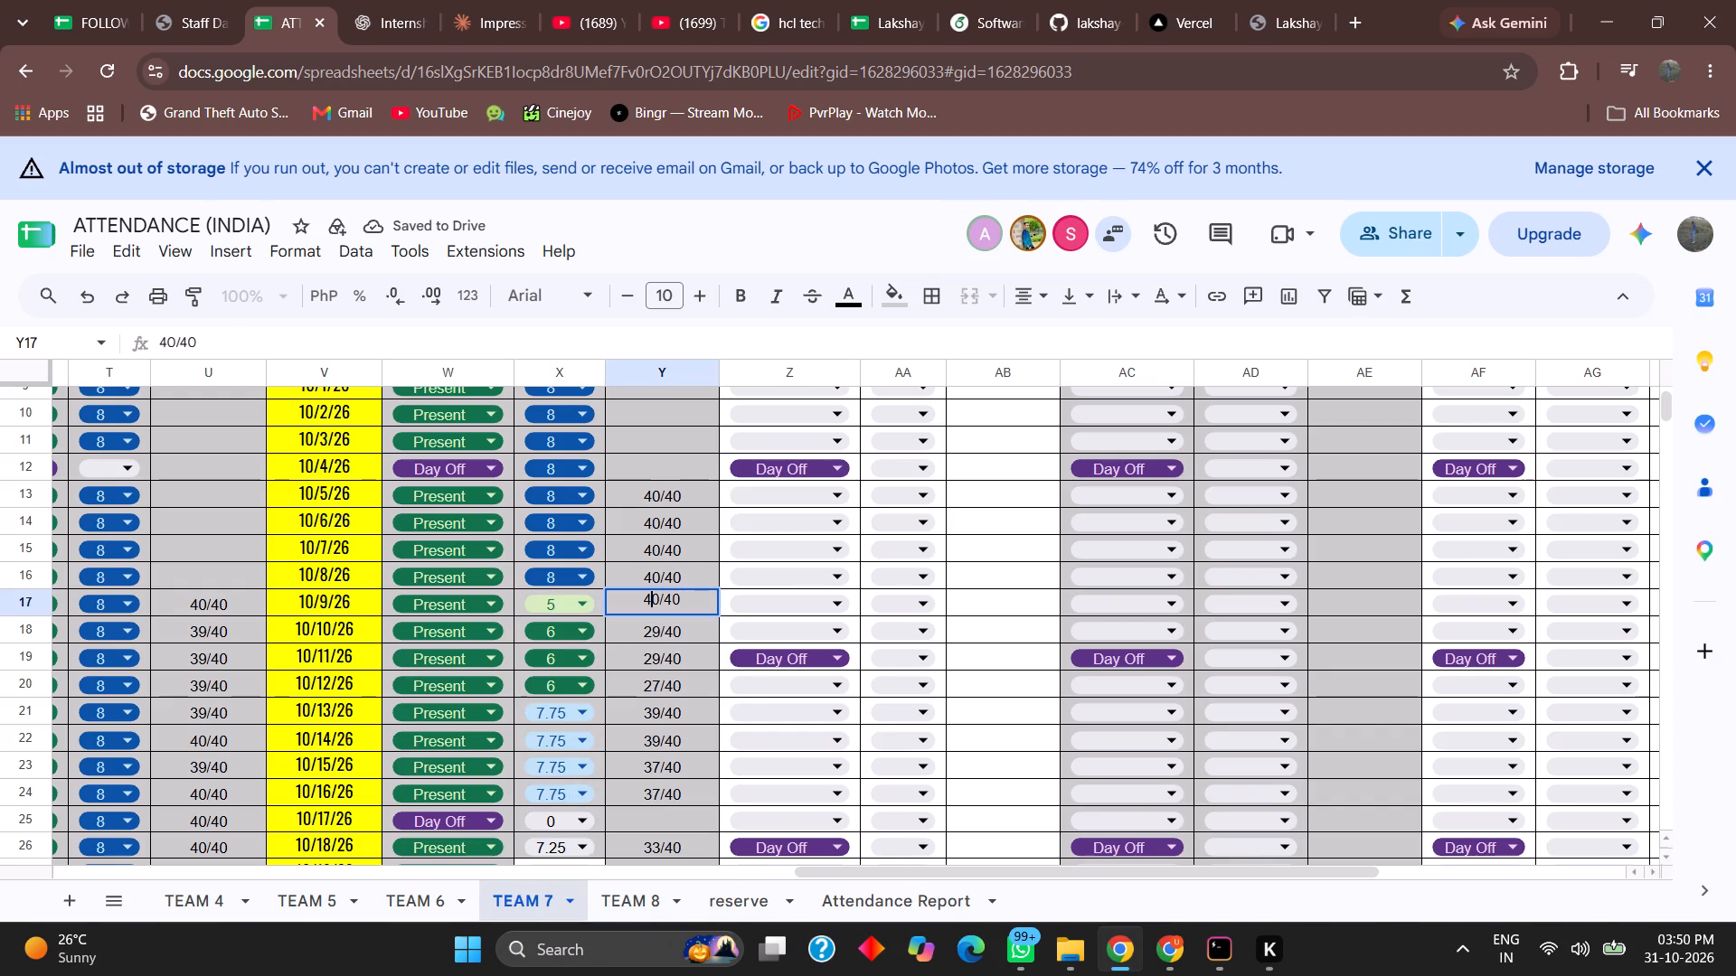
{"action": "key", "text": "BackSpace"}
{"action": "key", "text": "Right"}
{"action": "key", "text": "BackSpace"}
{"action": "type", "text": "25"}
{"action": "scroll", "coordinate": [803, 549], "scroll_direction": "down", "scroll_amount": 2}
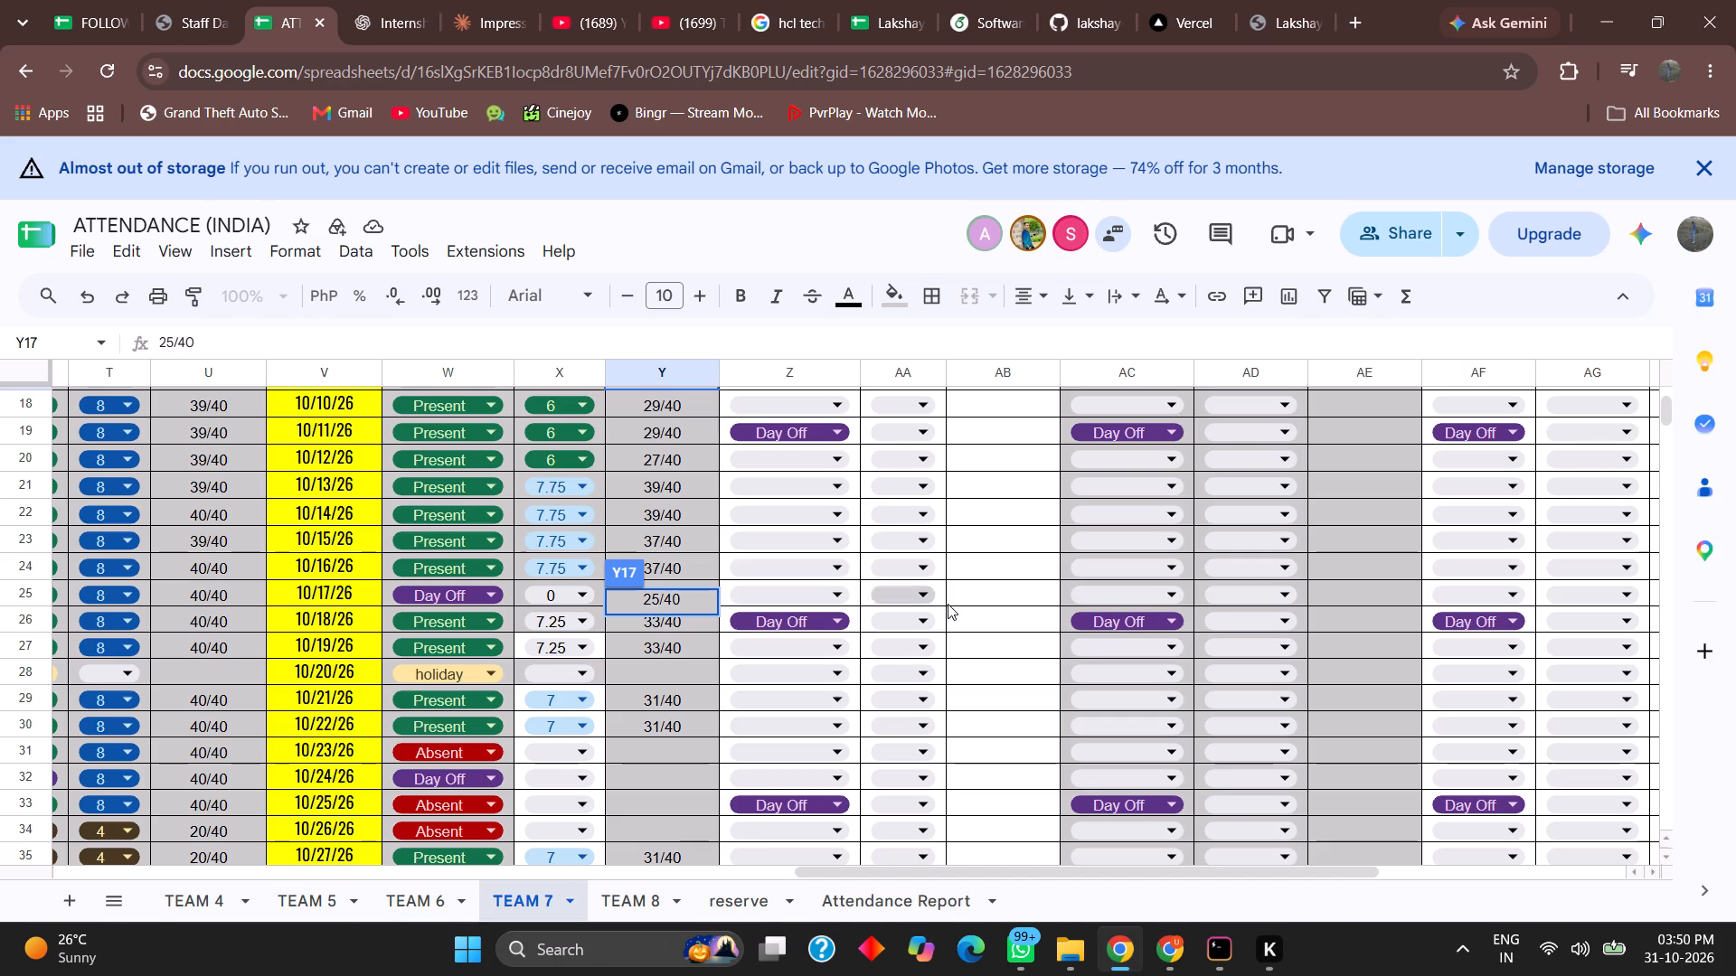
{"action": "left_click", "coordinate": [975, 598]}
Review Umer's statuses, hours and # of Accts entries from early October through 10/31/26.
{"action": "scroll", "coordinate": [976, 600], "scroll_direction": "up", "scroll_amount": 2}
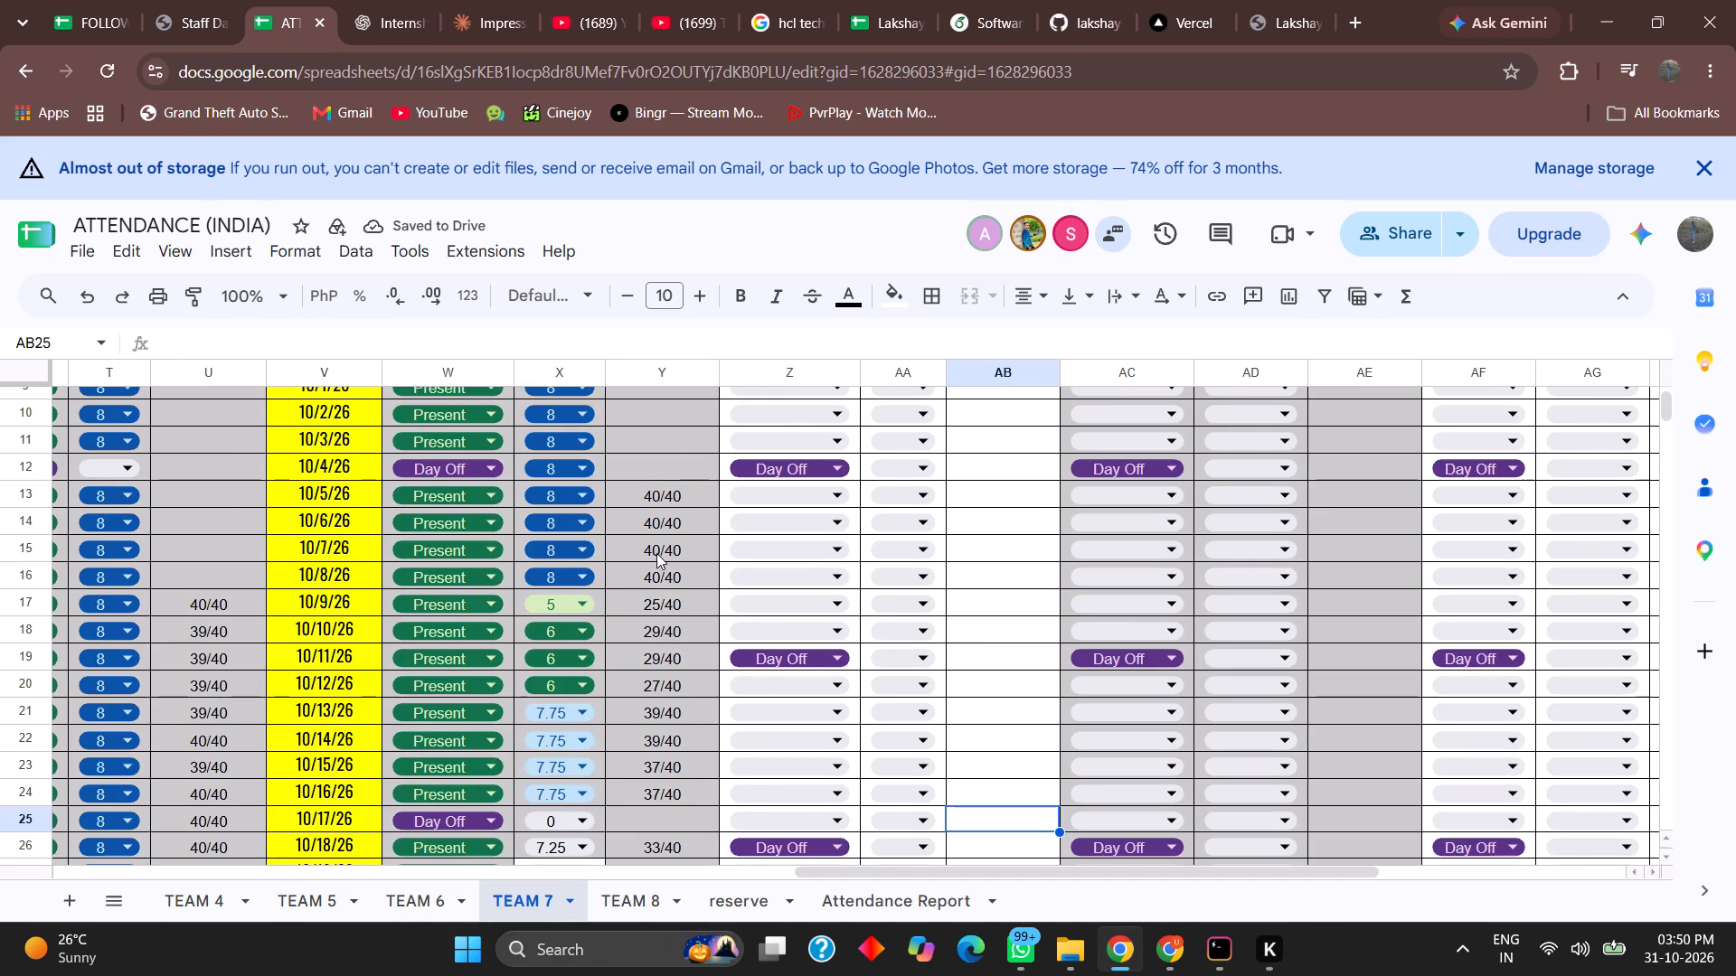
{"action": "scroll", "coordinate": [645, 580], "scroll_direction": "down", "scroll_amount": 2}
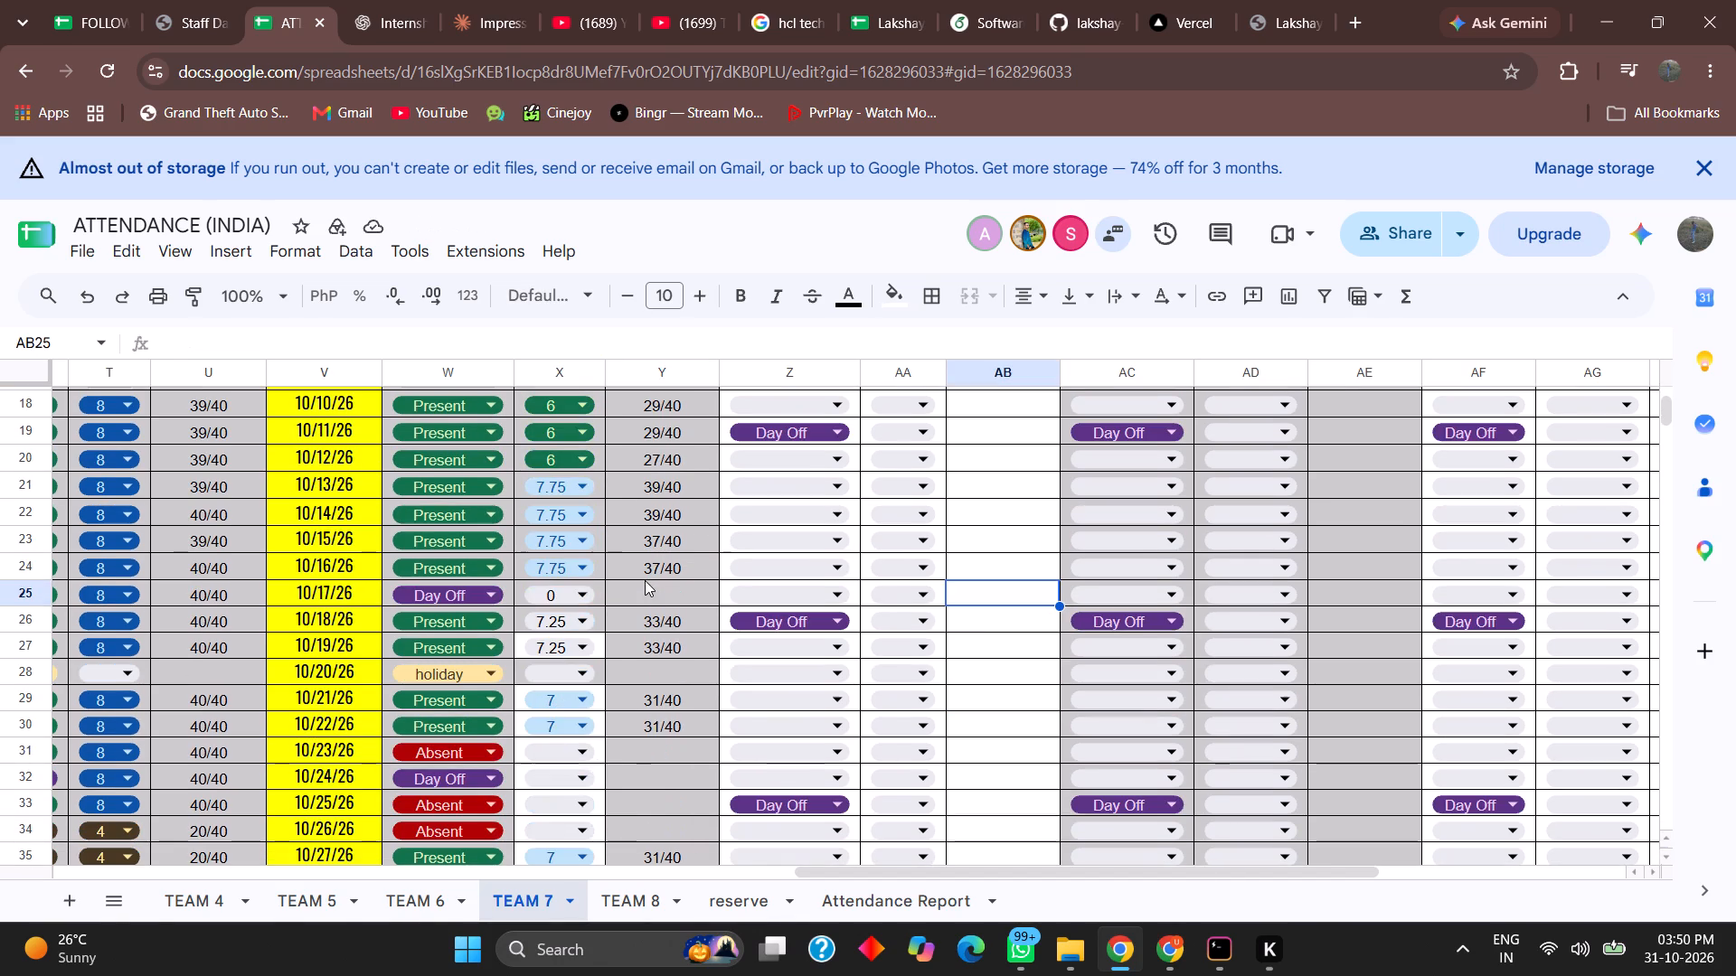
{"action": "scroll", "coordinate": [645, 580], "scroll_direction": "down", "scroll_amount": 1}
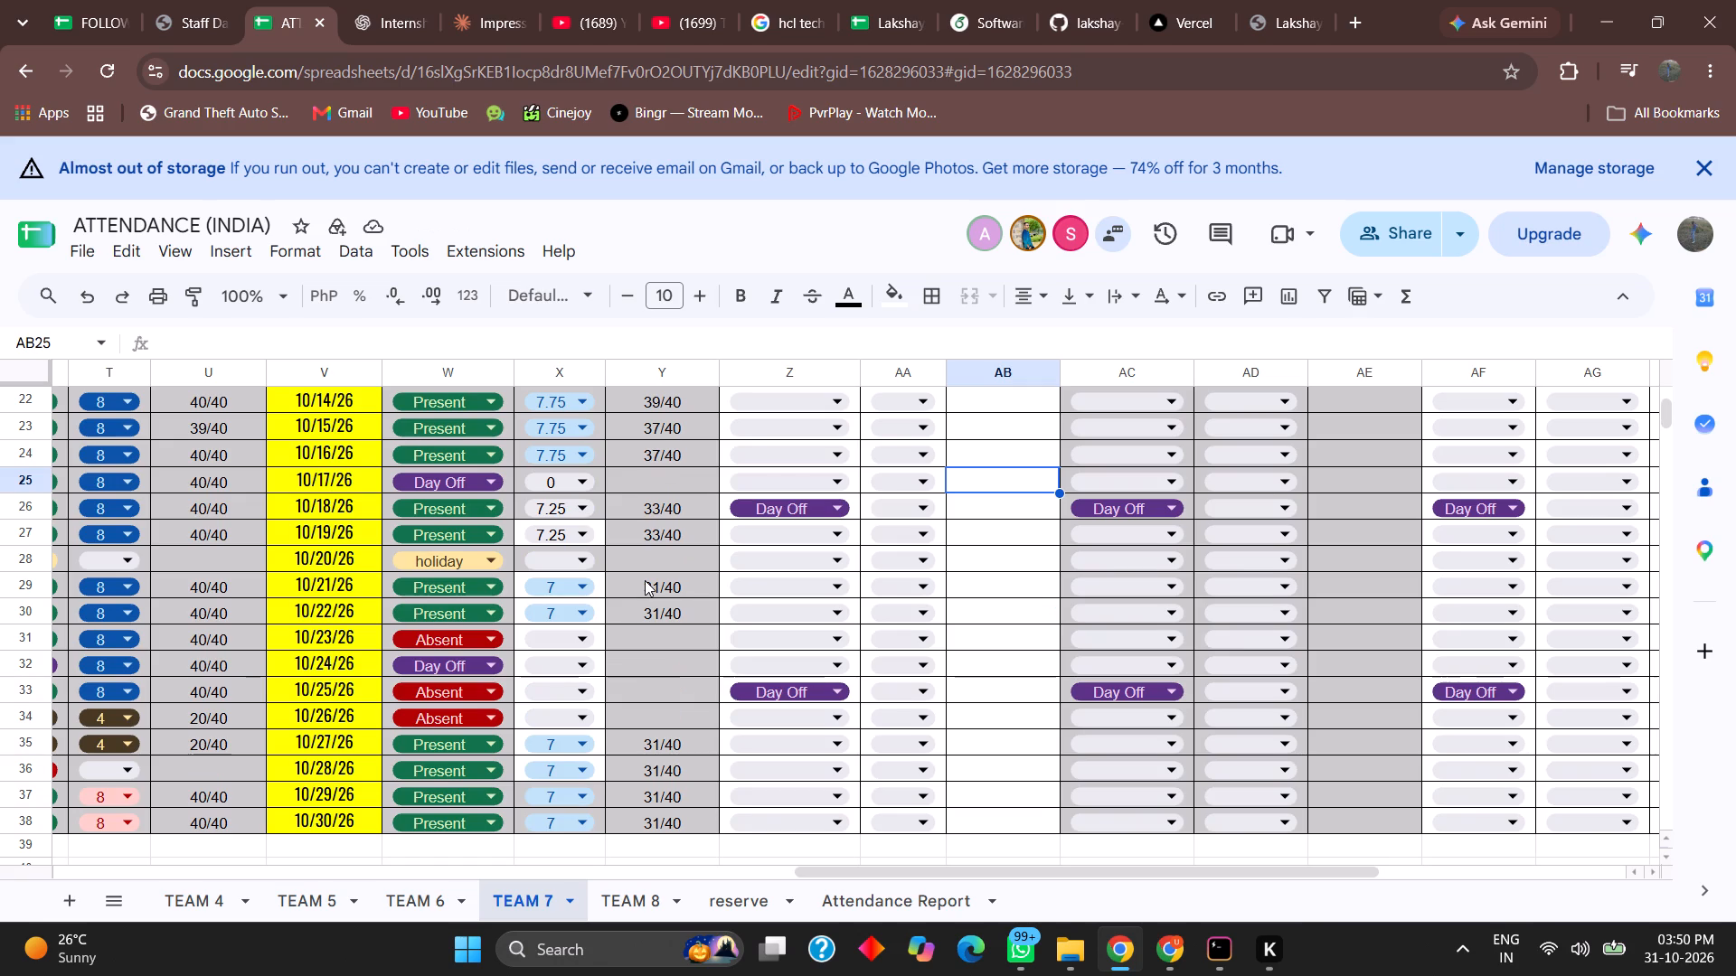
{"action": "scroll", "coordinate": [645, 580], "scroll_direction": "up", "scroll_amount": 2}
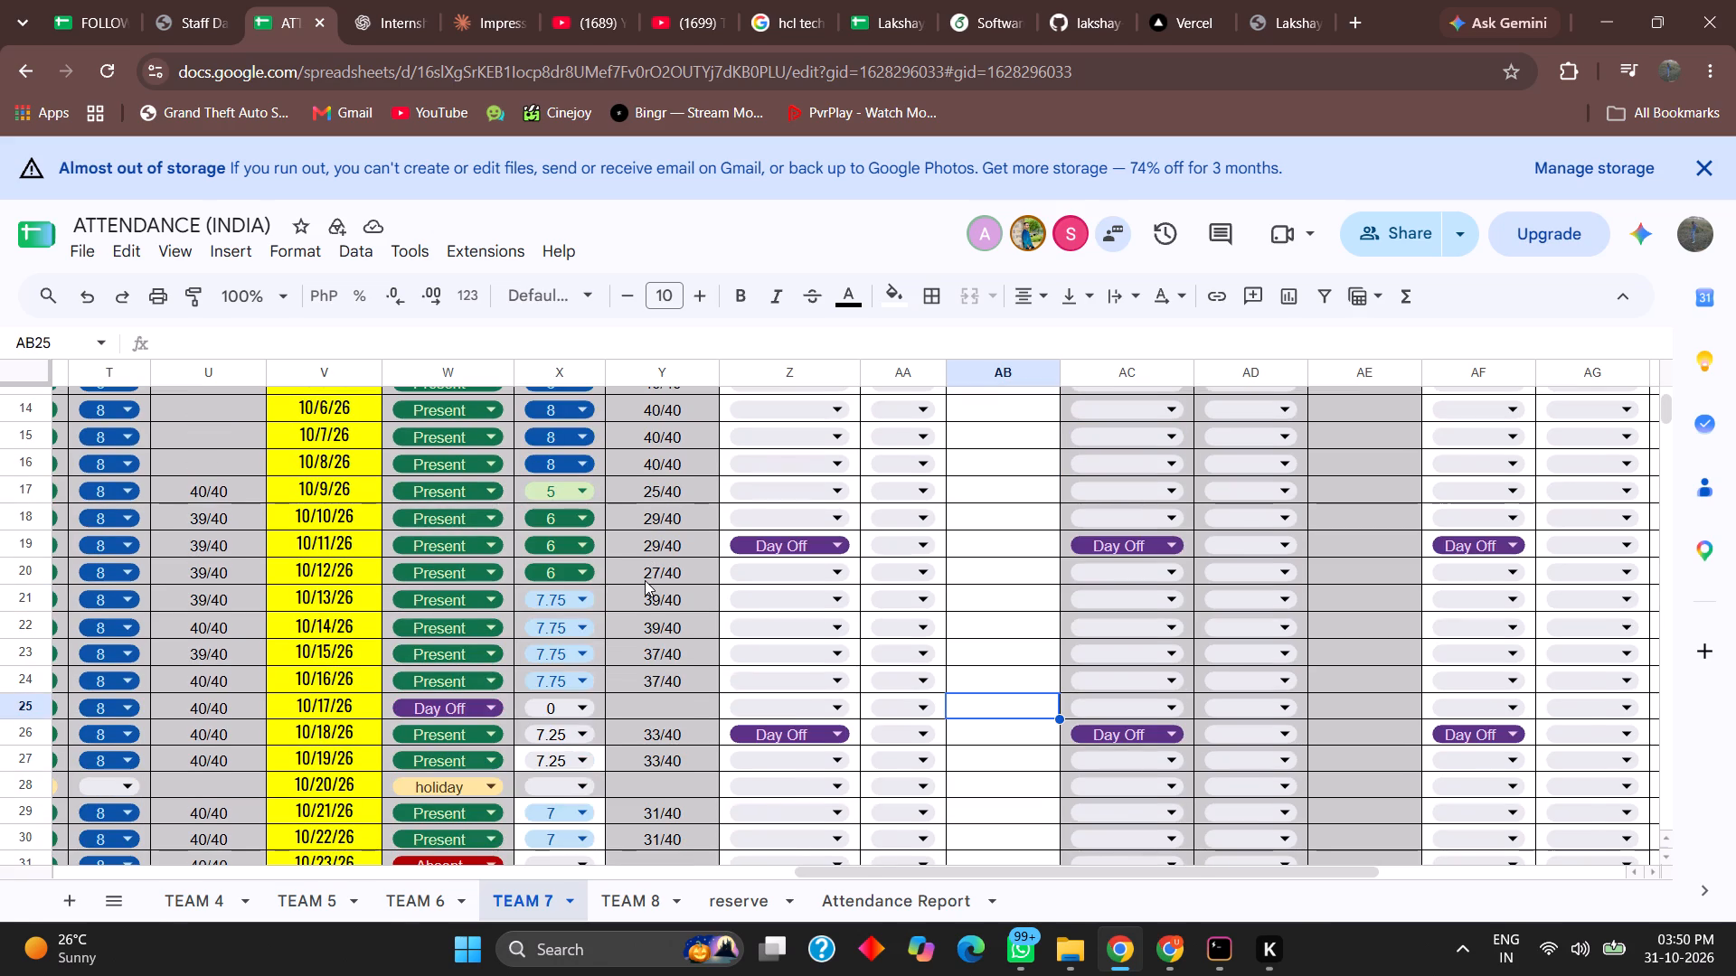
{"action": "scroll", "coordinate": [645, 580], "scroll_direction": "down", "scroll_amount": 5}
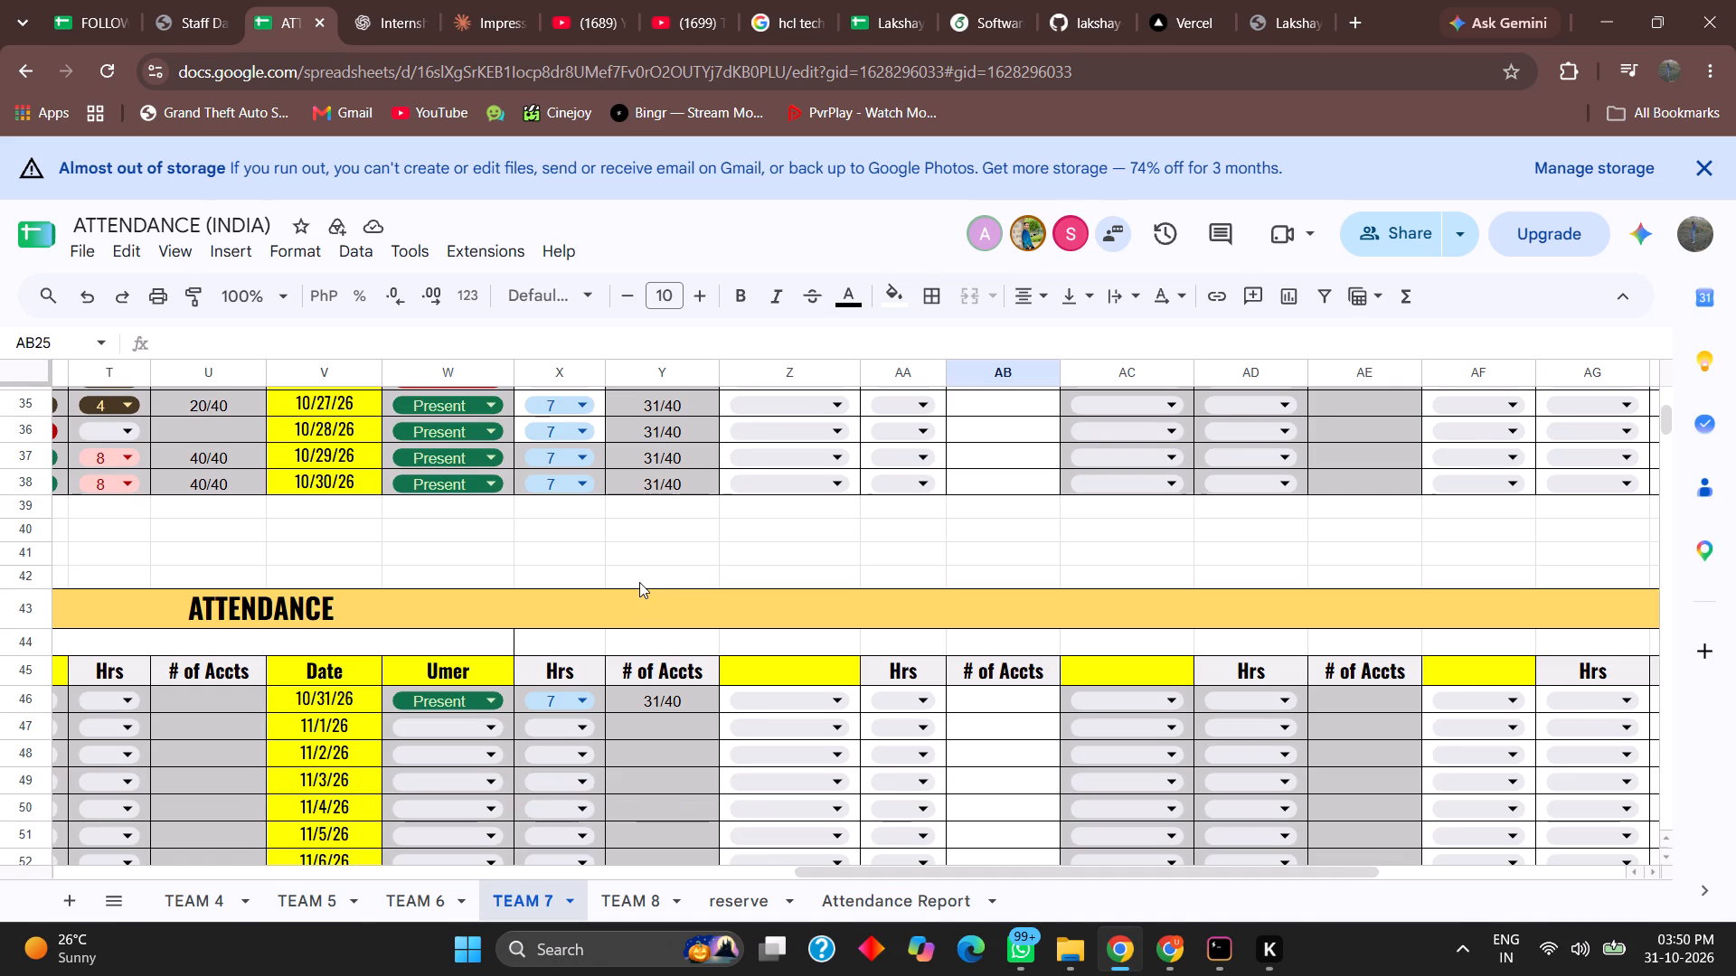
{"action": "scroll", "coordinate": [611, 574], "scroll_direction": "down", "scroll_amount": 1, "text": "ctrl"}
Check the accounts-to-hours chart and the team's entries against Umer's hours and # of Accts from 9/28/26 to 10/16/26.
{"action": "scroll", "coordinate": [609, 575], "scroll_direction": "right", "scroll_amount": 10}
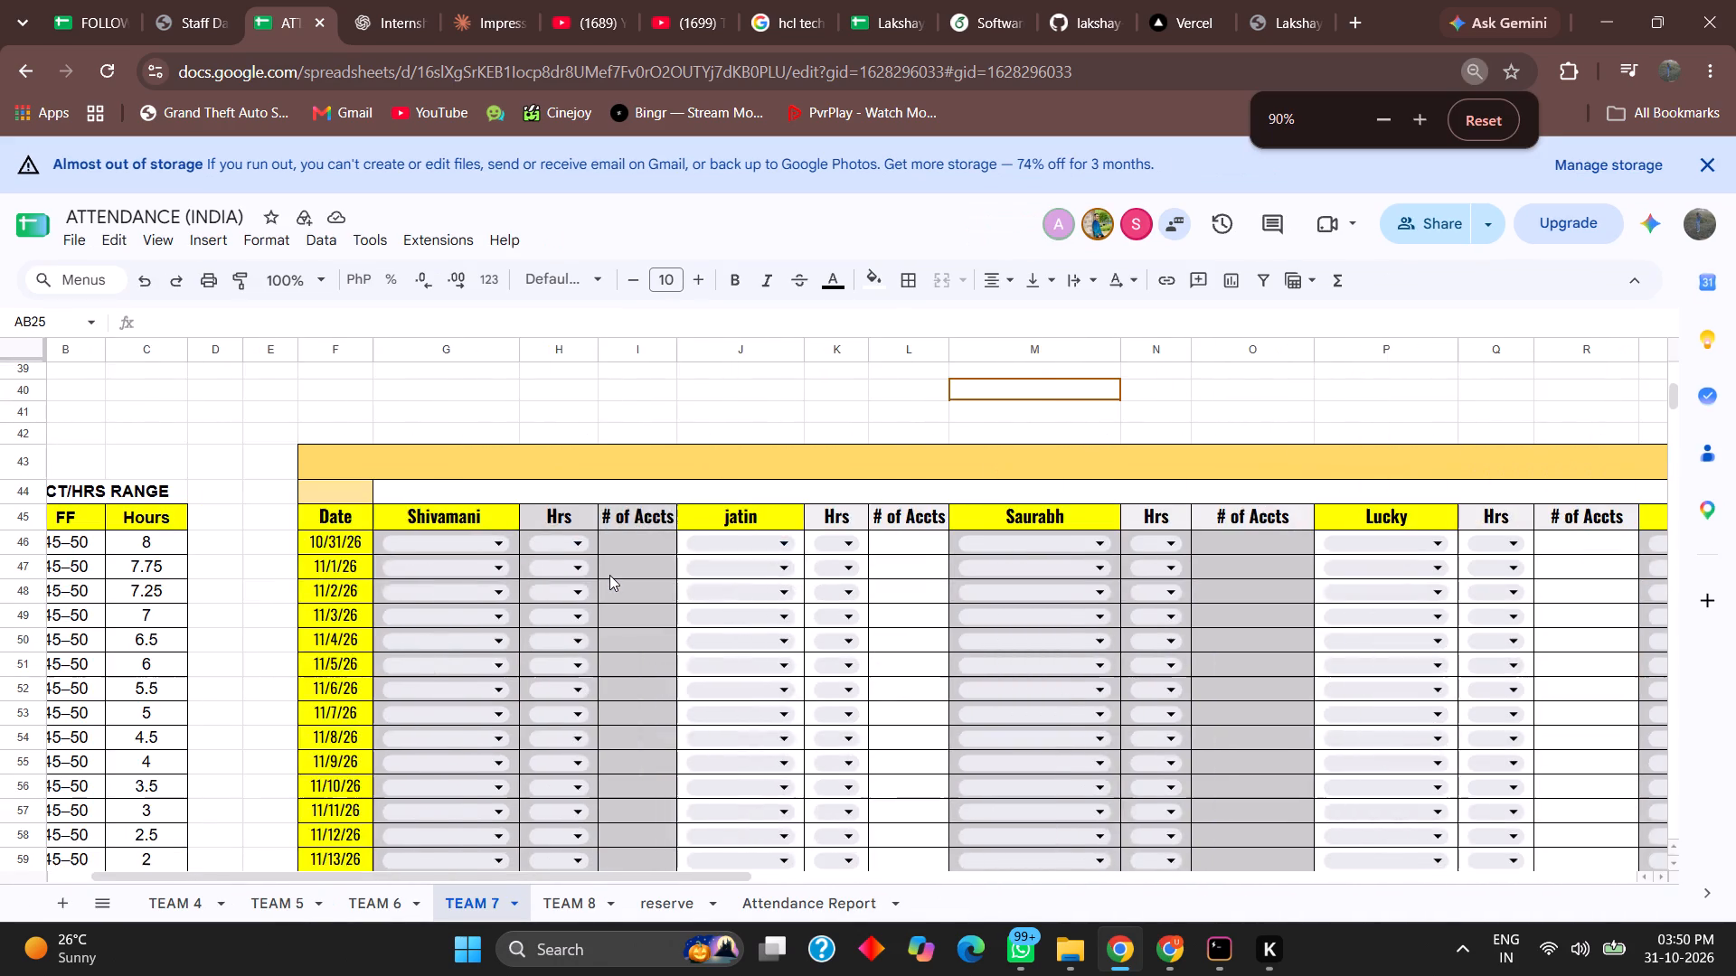
{"action": "scroll", "coordinate": [609, 575], "scroll_direction": "right", "scroll_amount": 3}
{"action": "scroll", "coordinate": [609, 575], "scroll_direction": "down", "scroll_amount": 4}
{"action": "scroll", "coordinate": [609, 575], "scroll_direction": "up", "scroll_amount": 6}
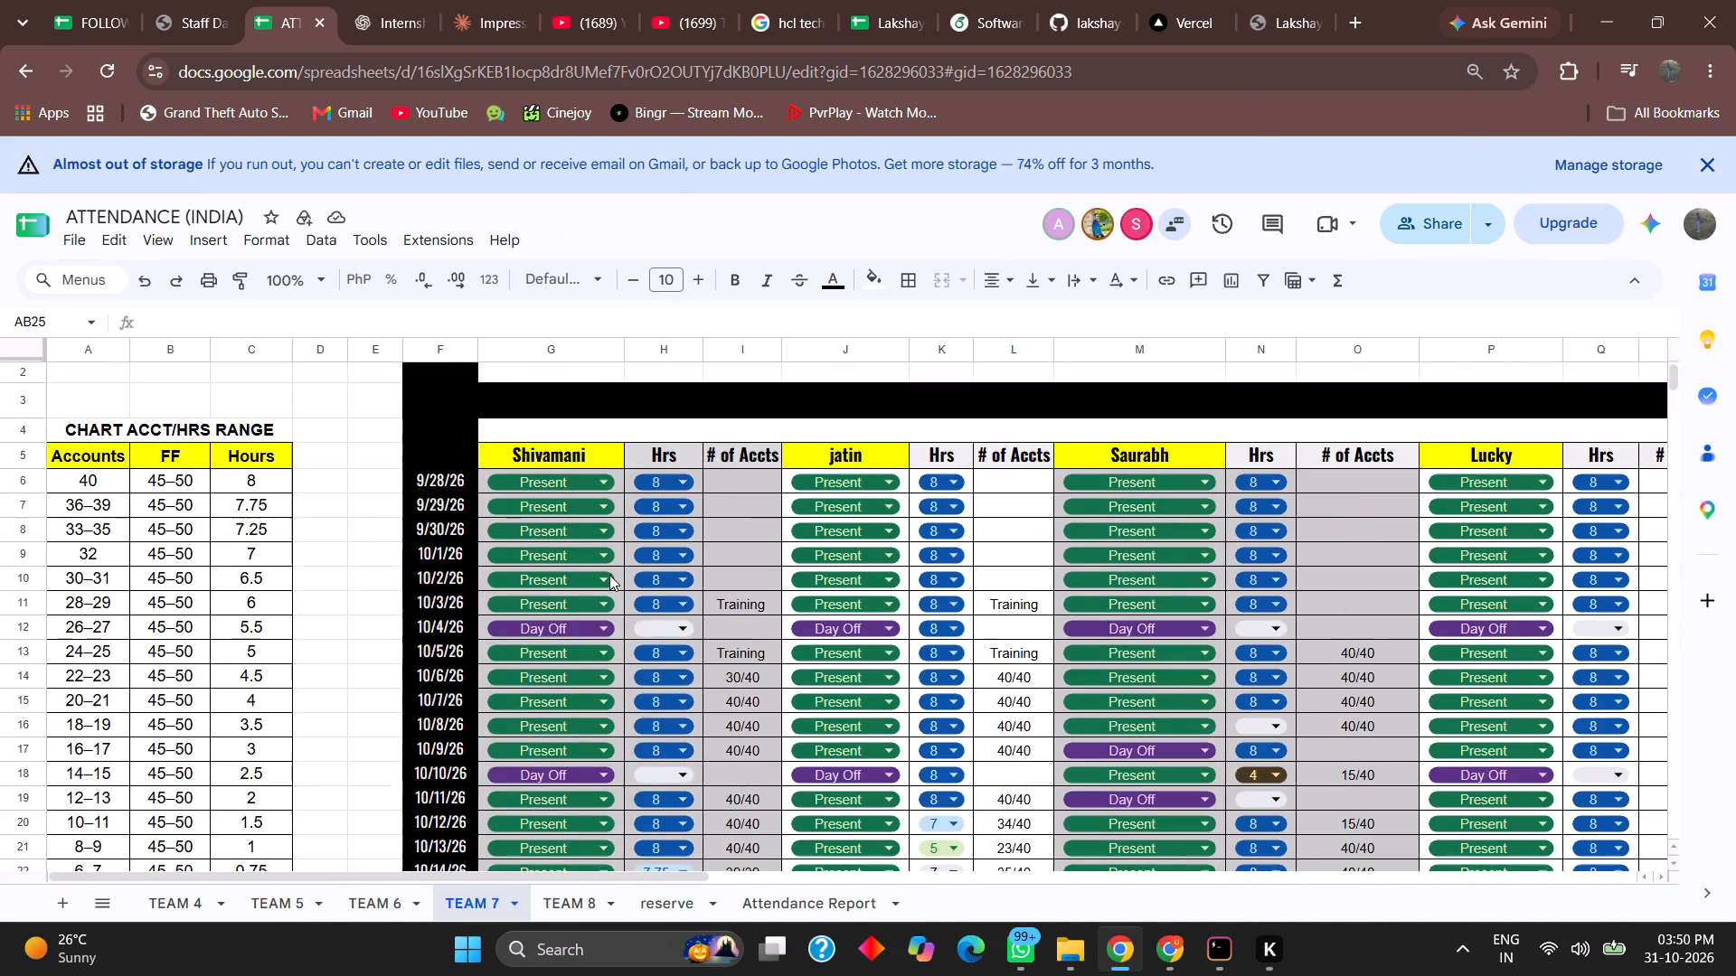
{"action": "scroll", "coordinate": [609, 575], "scroll_direction": "up", "scroll_amount": 1}
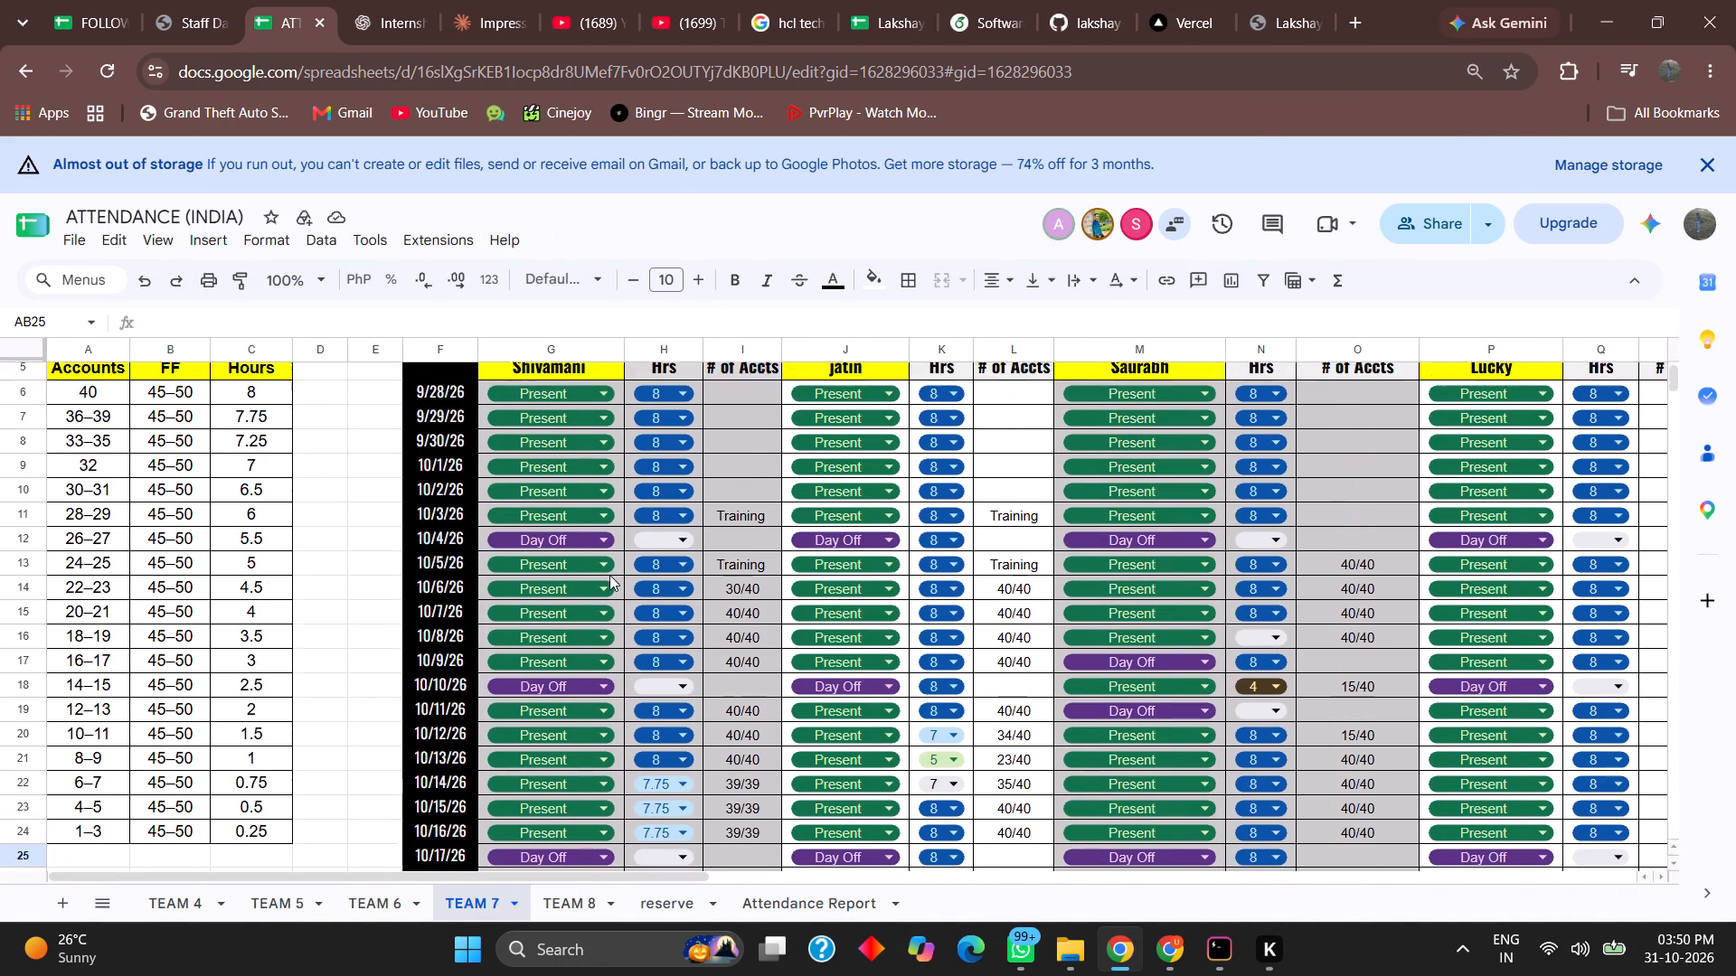
{"action": "scroll", "coordinate": [609, 575], "scroll_direction": "up", "scroll_amount": 3}
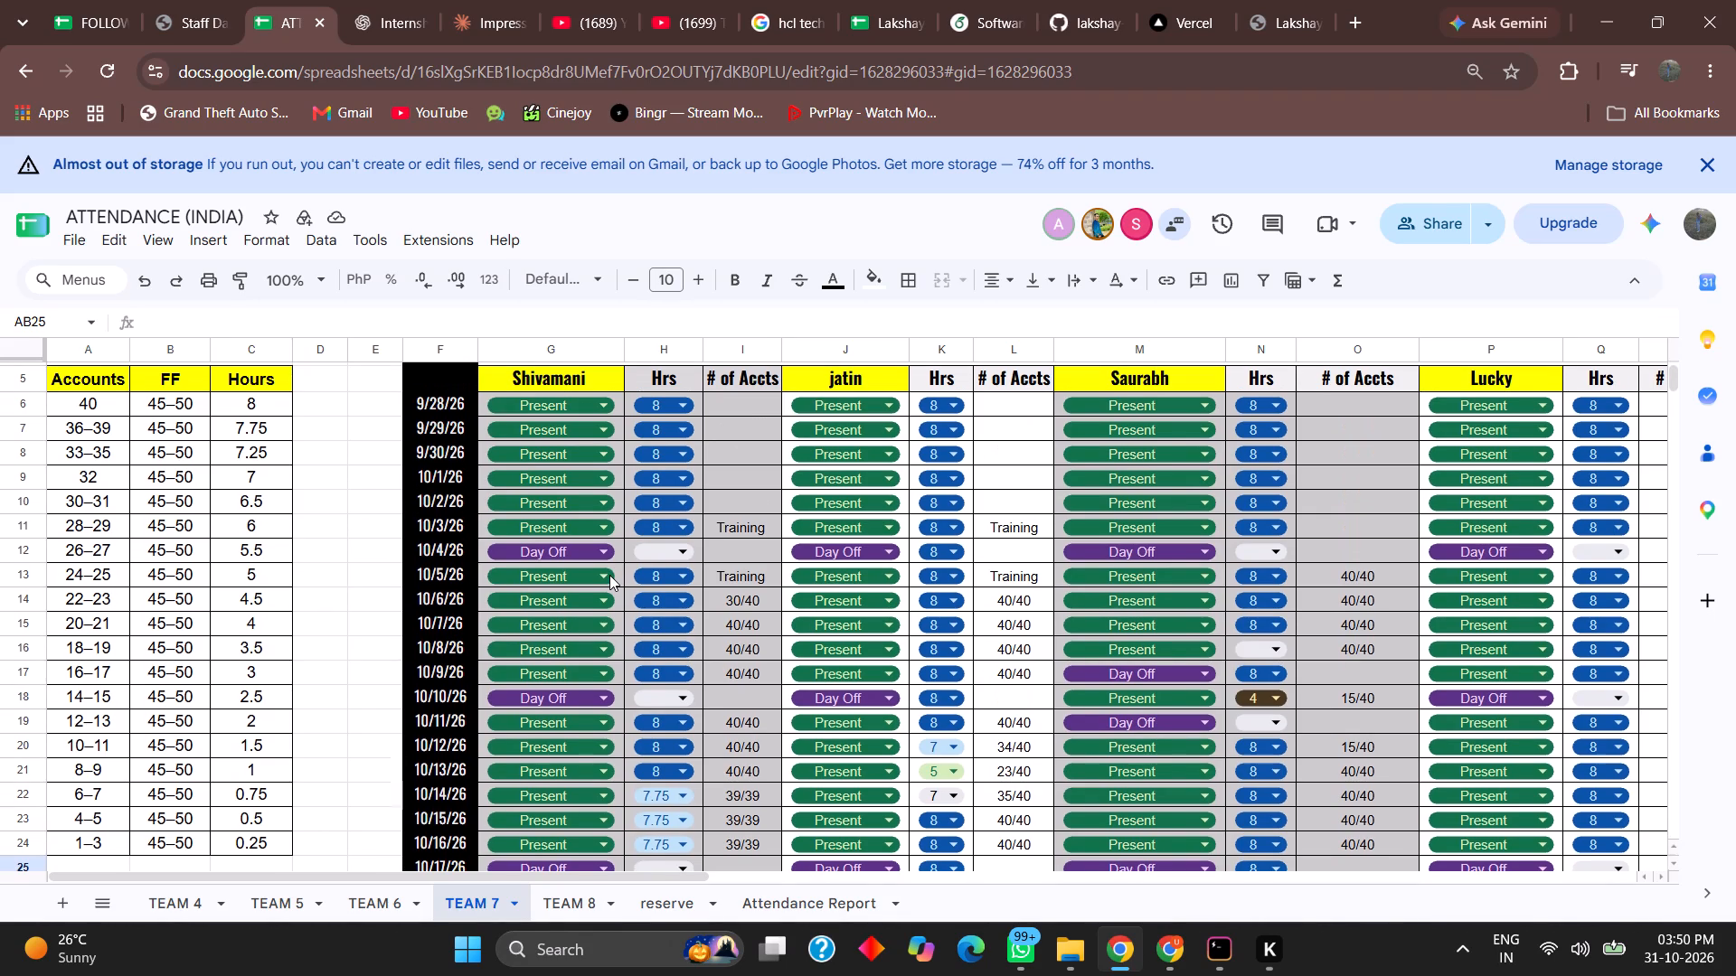
{"action": "scroll", "coordinate": [609, 575], "scroll_direction": "left", "scroll_amount": 3}
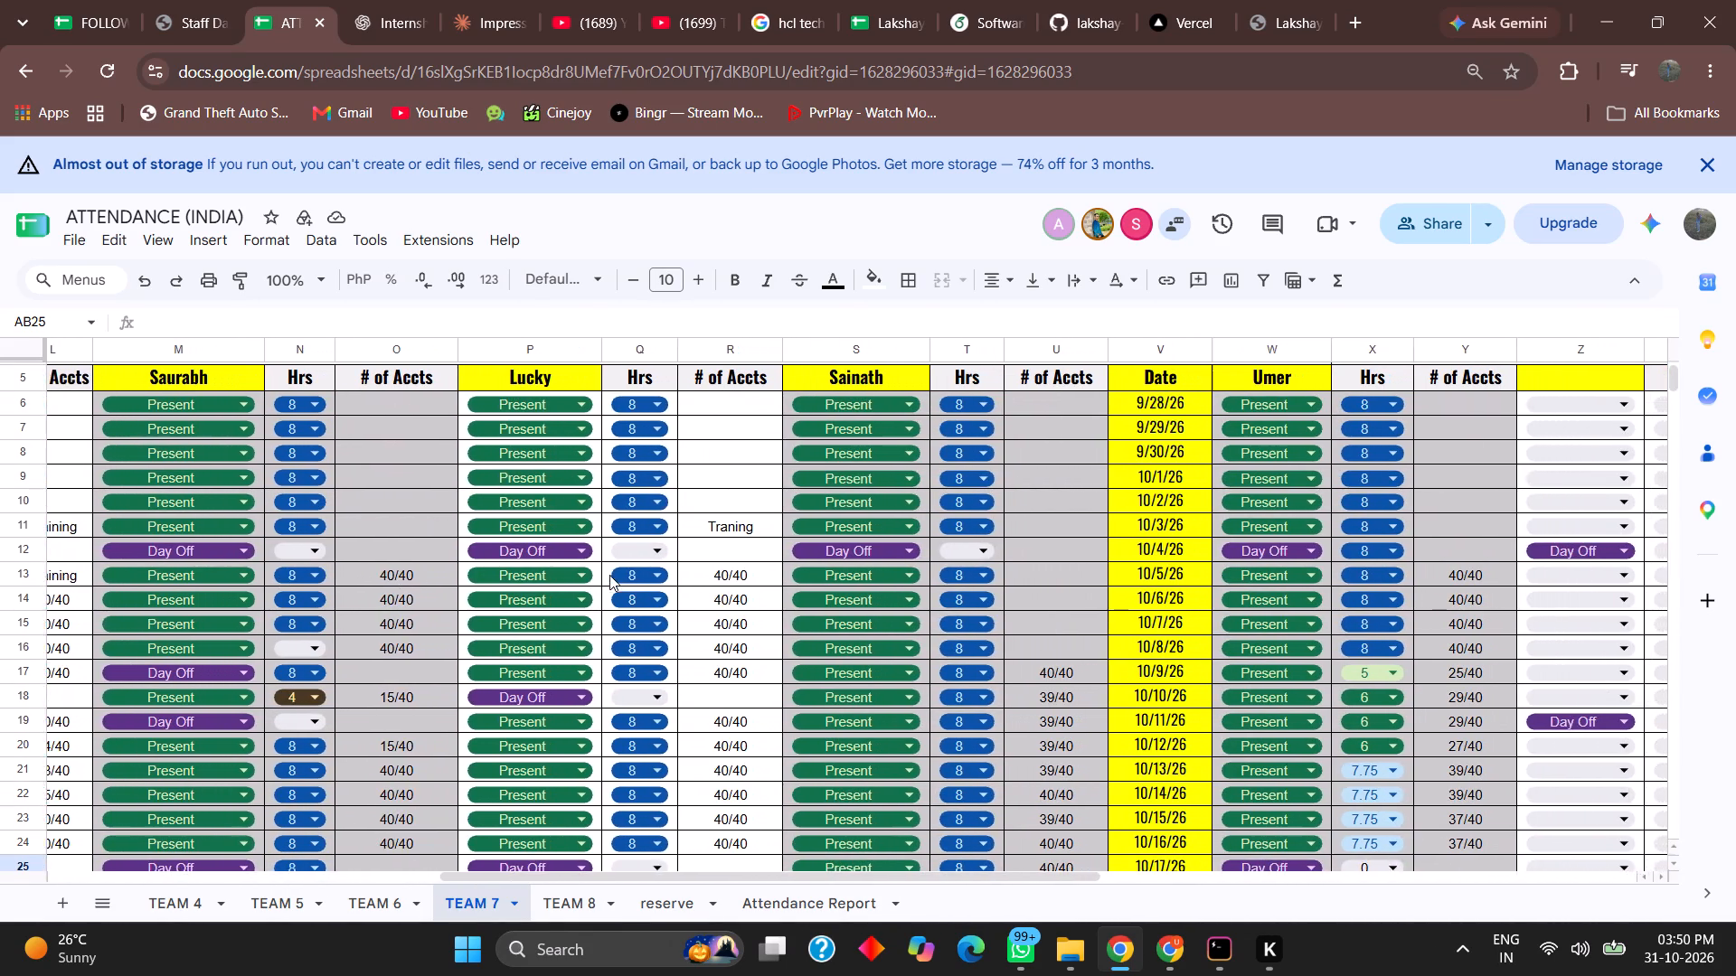
{"action": "scroll", "coordinate": [609, 575], "scroll_direction": "left", "scroll_amount": 4}
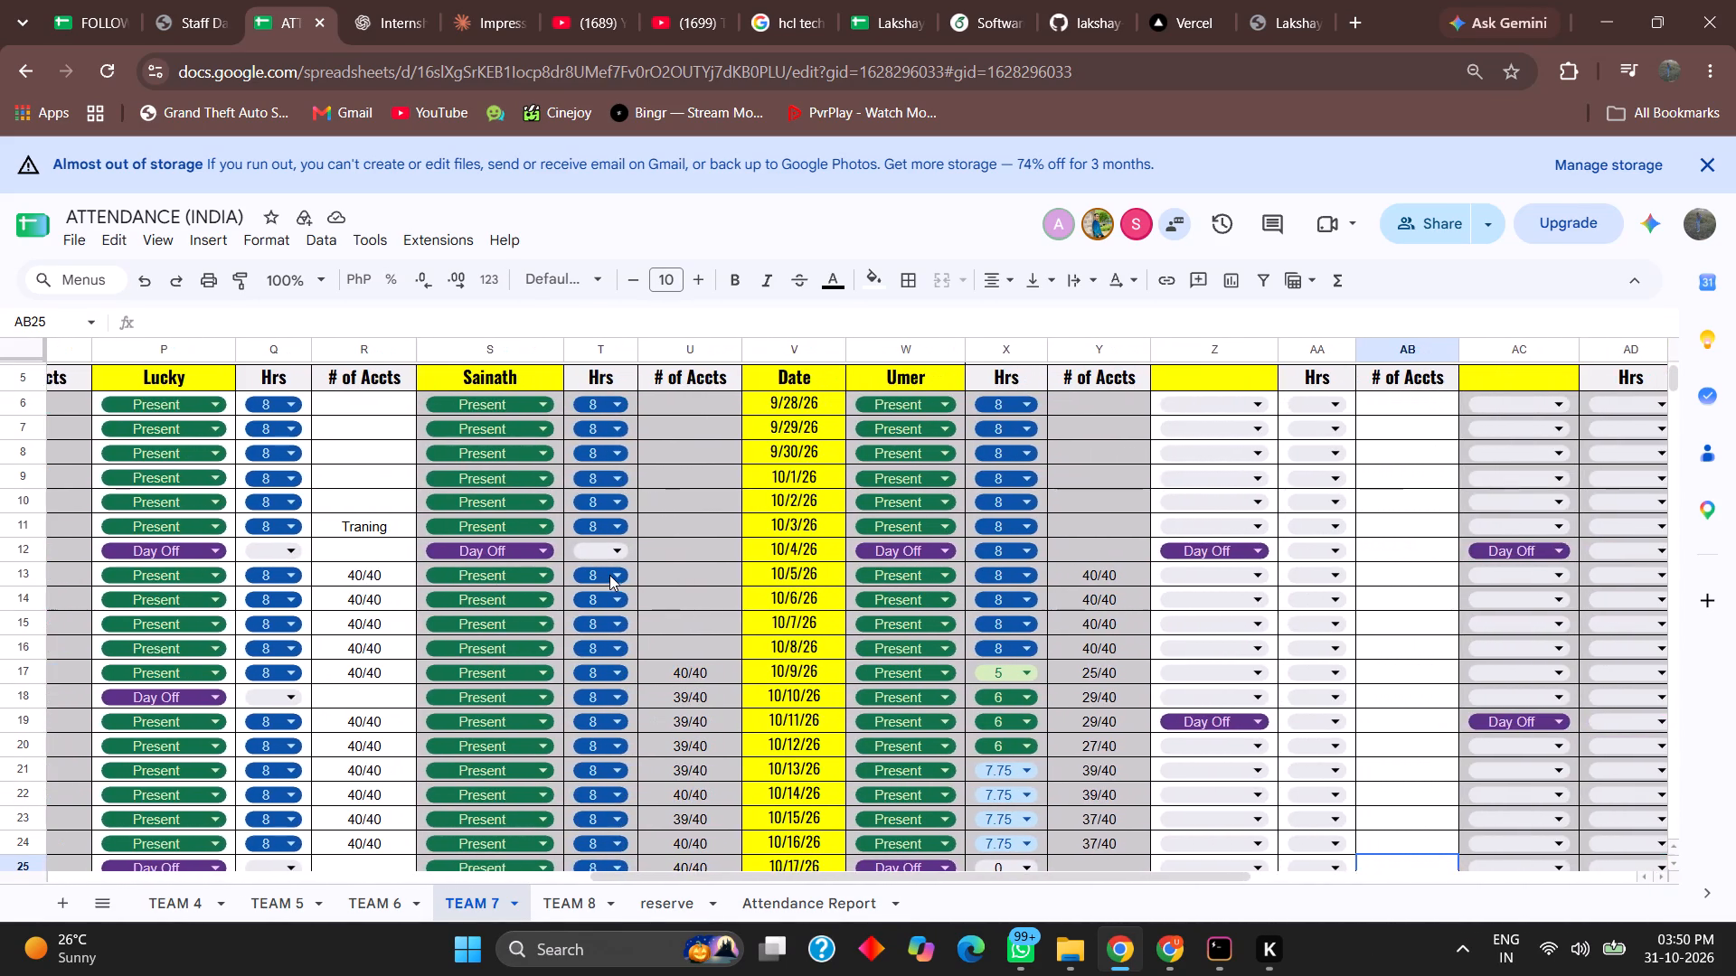
{"action": "scroll", "coordinate": [609, 575], "scroll_direction": "left", "scroll_amount": 1}
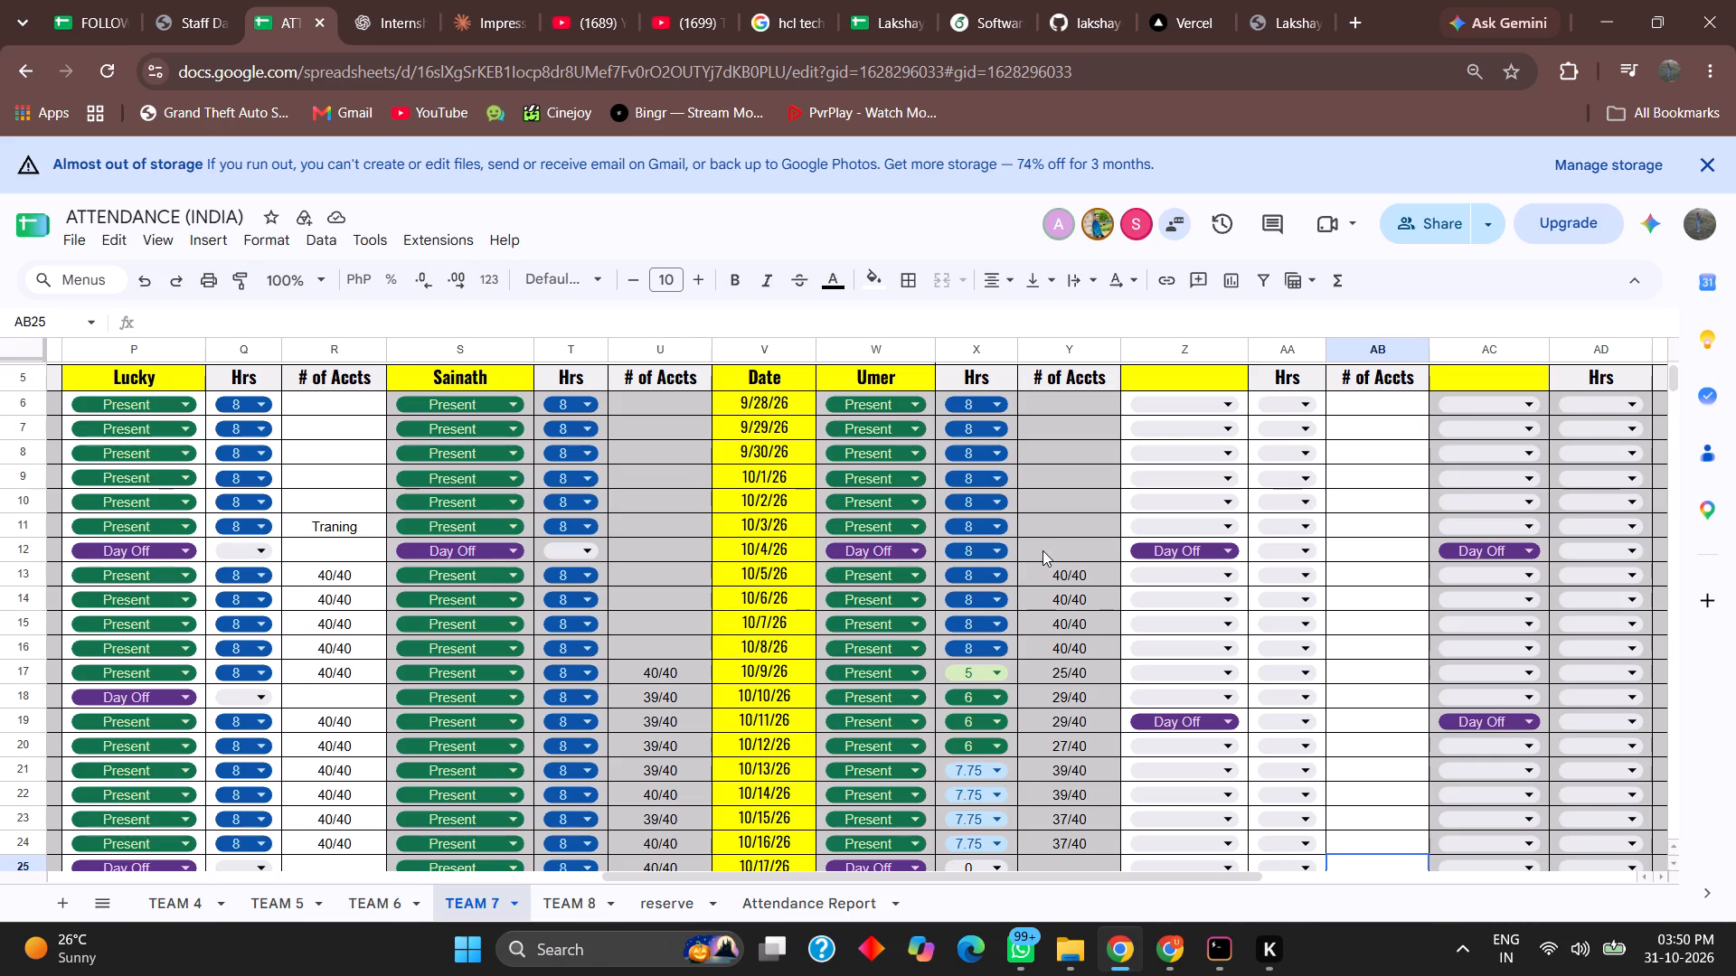
Compare Umer's # of Accts cells for 10/3/26 and 10/4/26 with the other team members' entries for those dates.
{"action": "left_click", "coordinate": [1044, 549]}
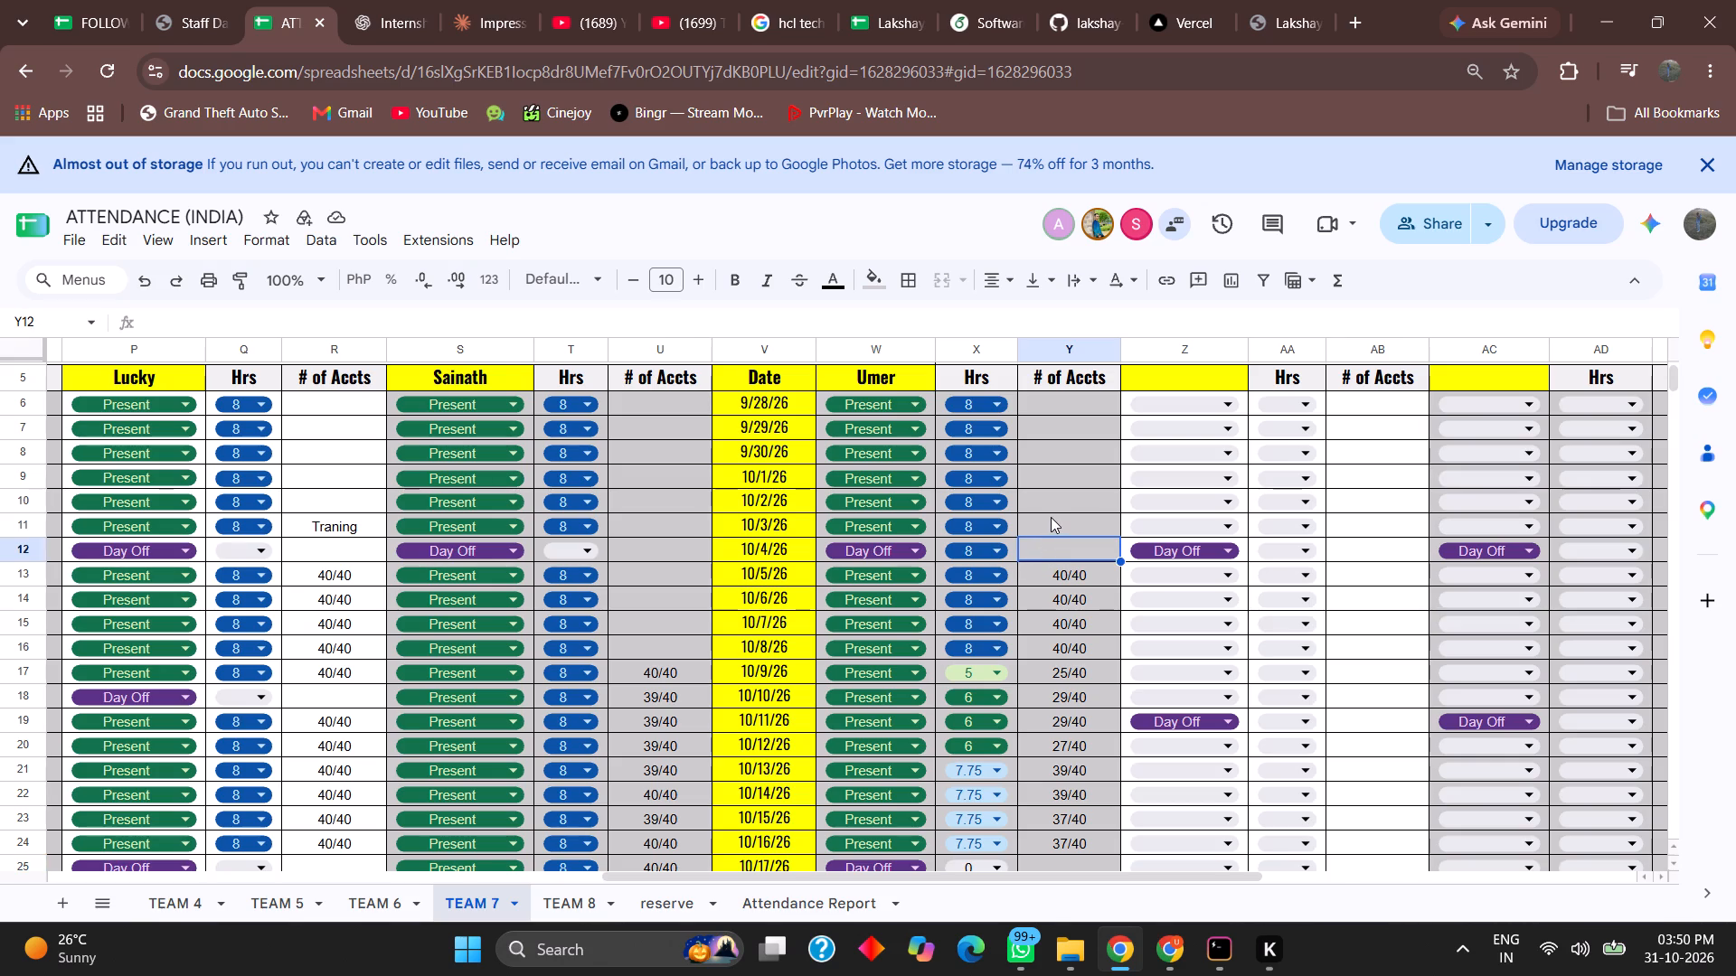
{"action": "left_click", "coordinate": [1051, 519]}
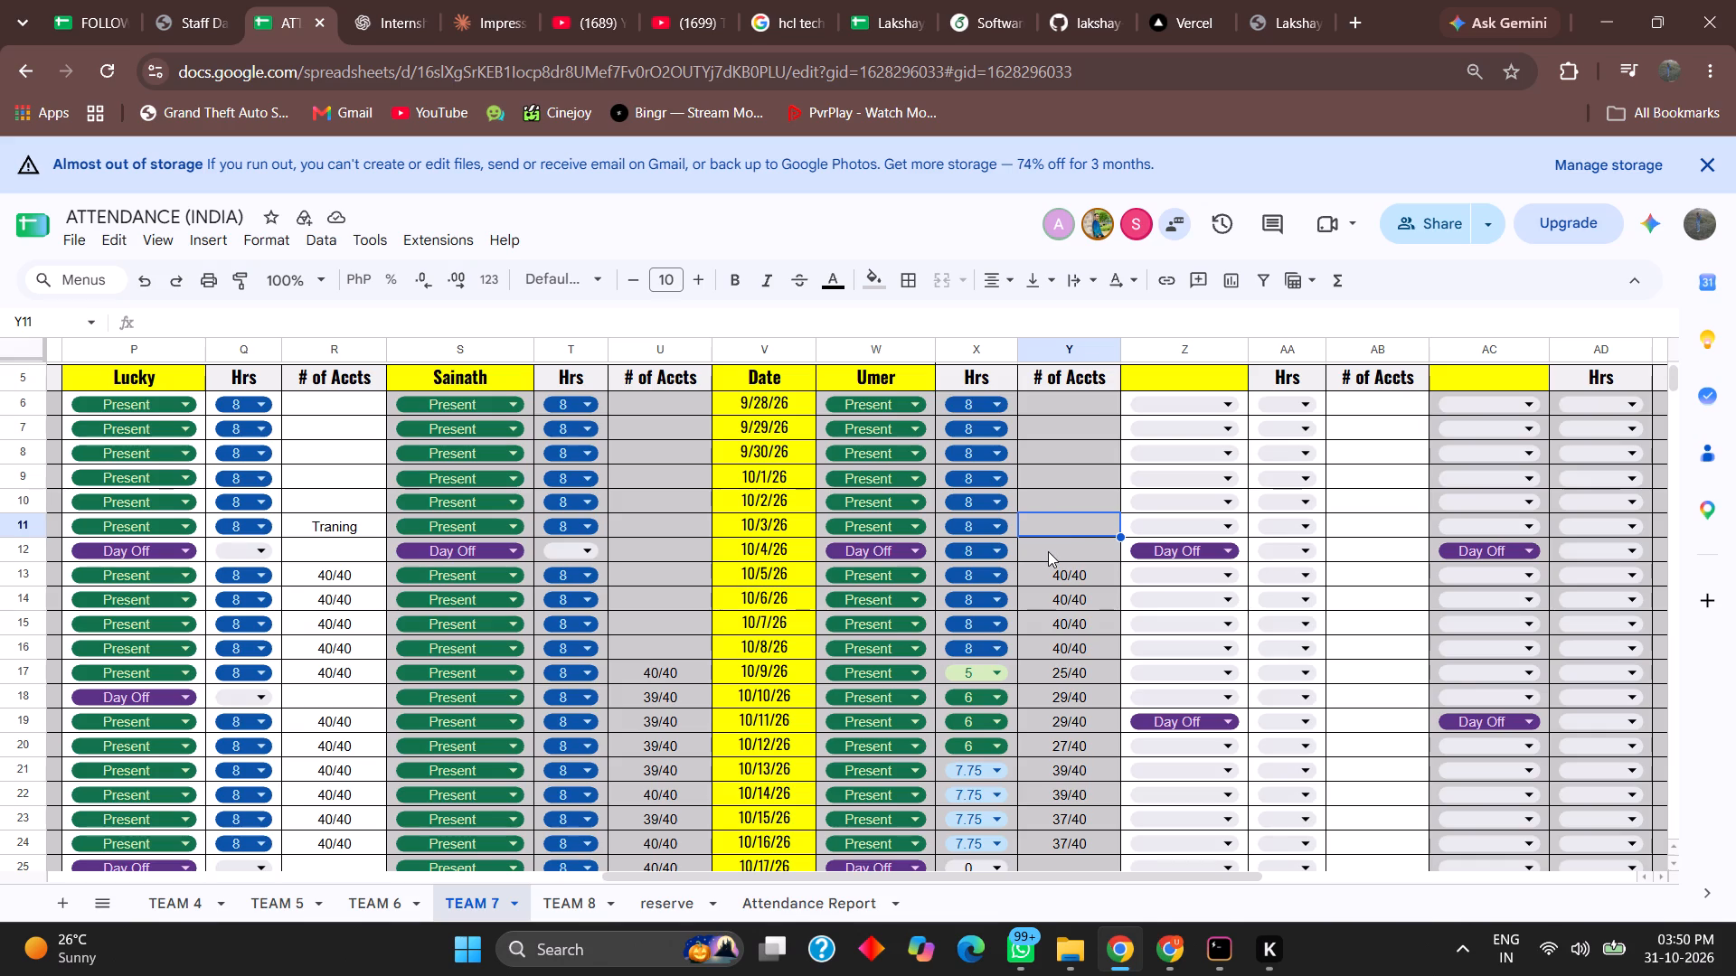
{"action": "left_click", "coordinate": [1048, 551]}
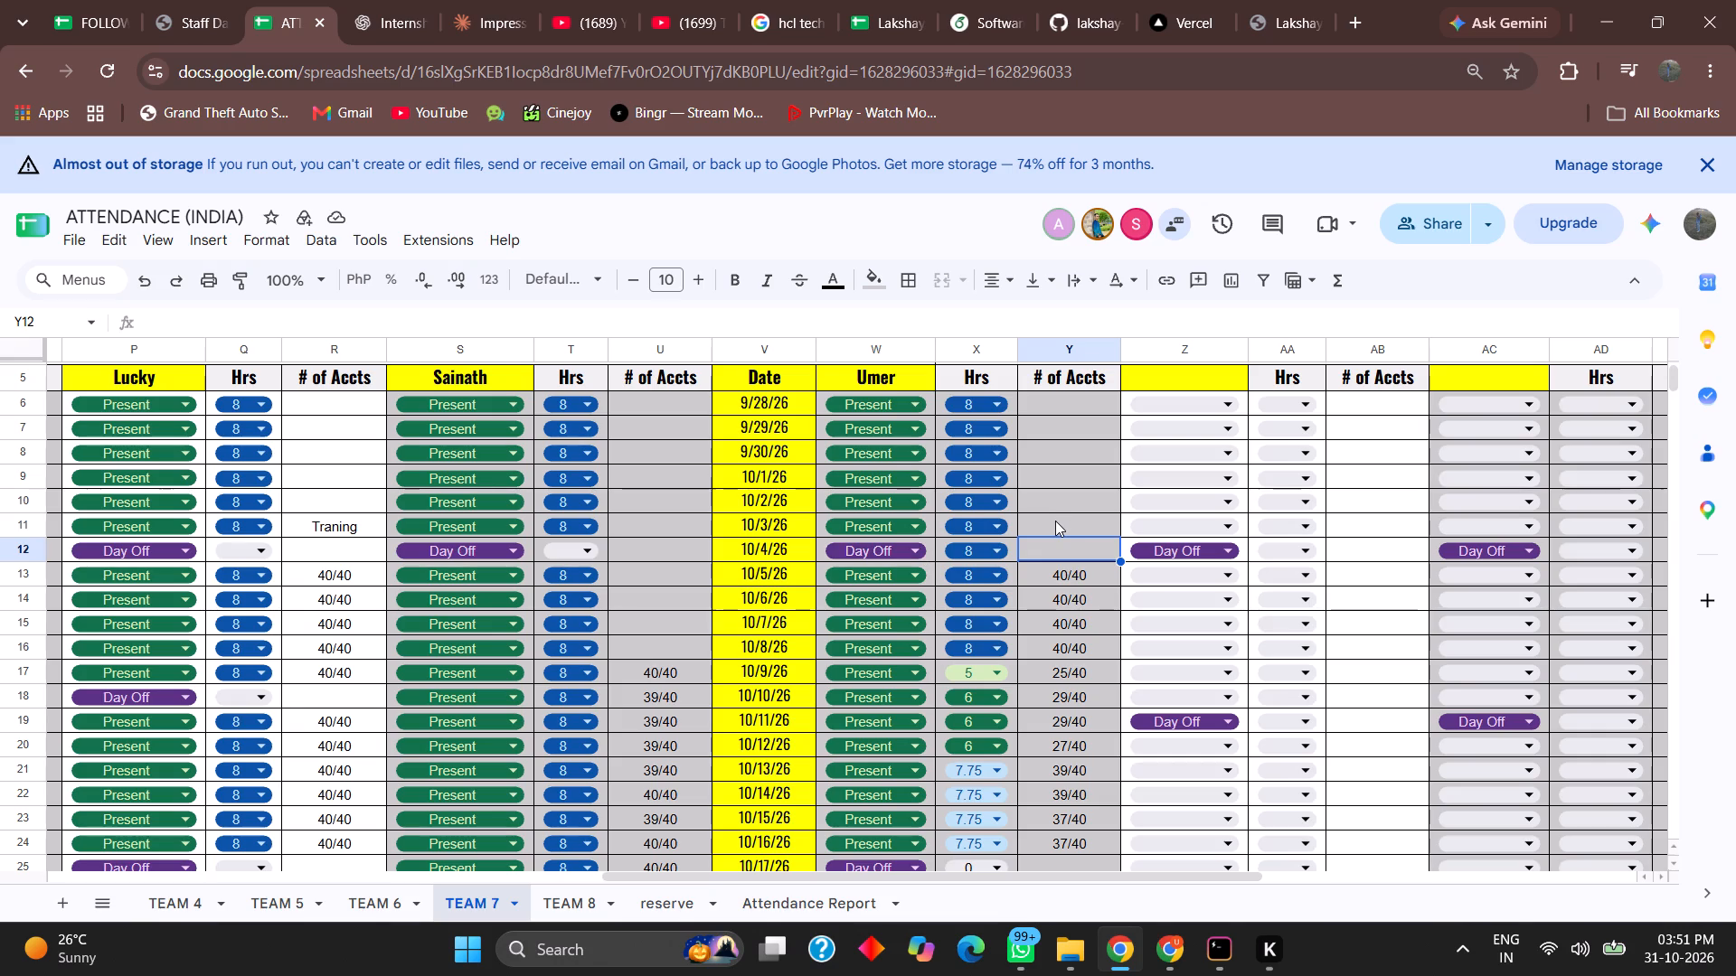
{"action": "scroll", "coordinate": [1055, 521], "scroll_direction": "right", "scroll_amount": 8}
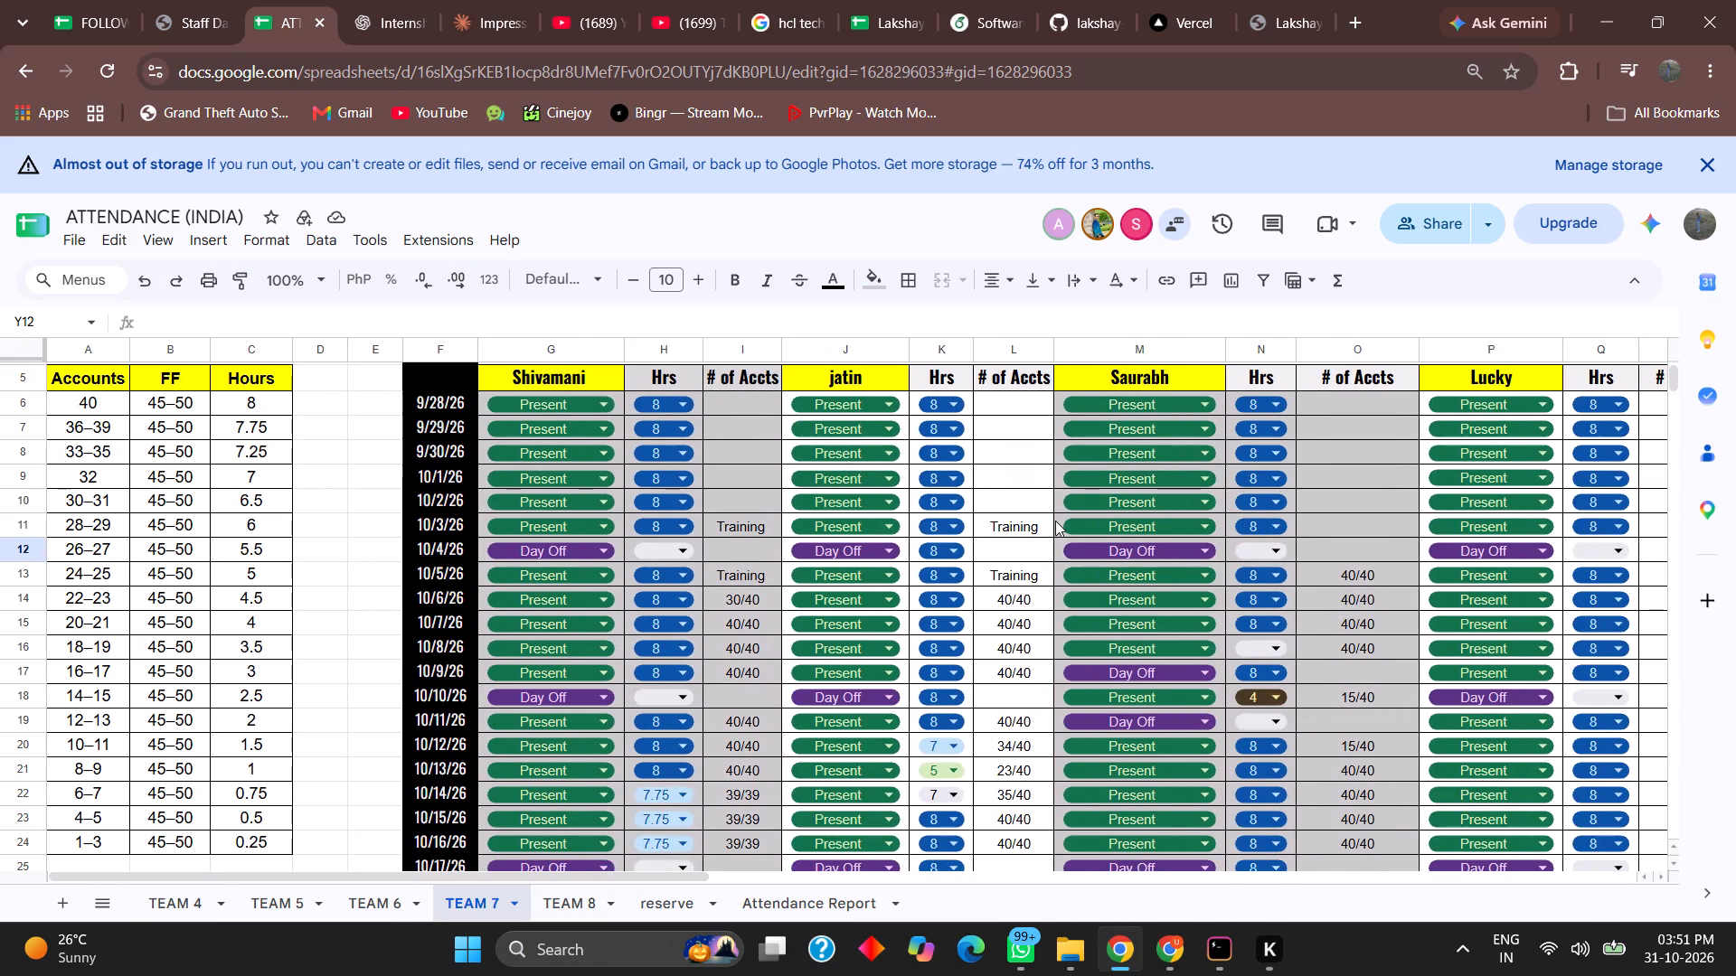
{"action": "scroll", "coordinate": [1055, 521], "scroll_direction": "left", "scroll_amount": 3}
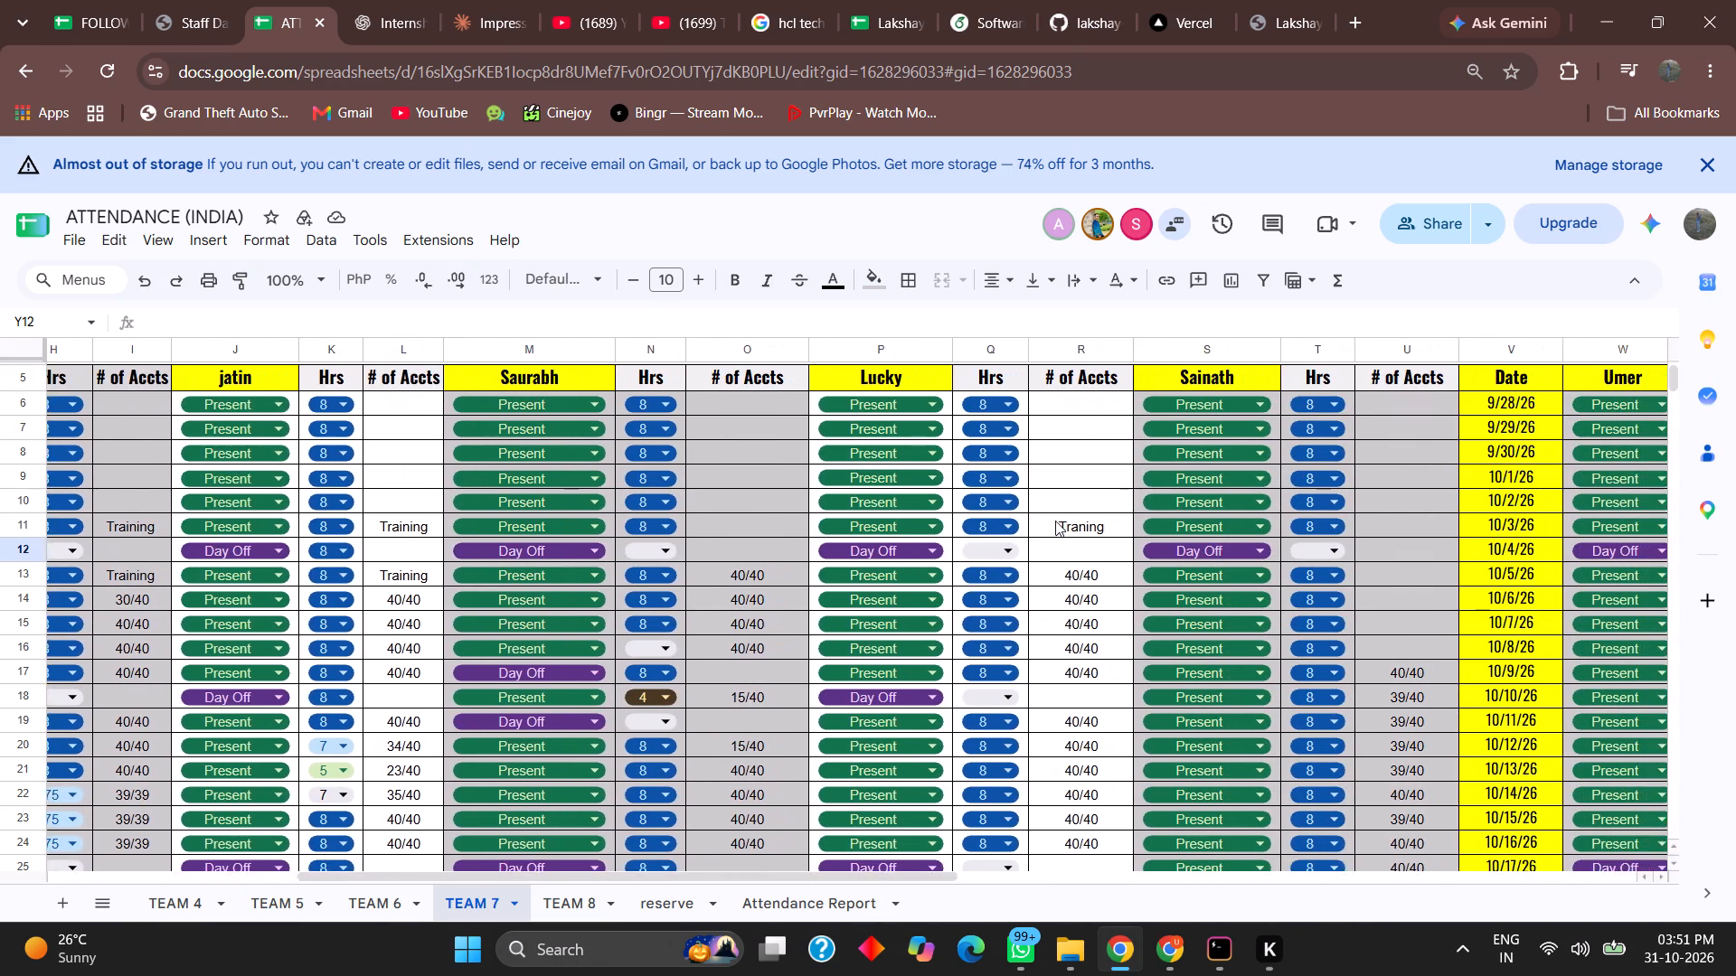
{"action": "scroll", "coordinate": [1055, 521], "scroll_direction": "left", "scroll_amount": 5}
{"action": "scroll", "coordinate": [1055, 521], "scroll_direction": "right", "scroll_amount": 1}
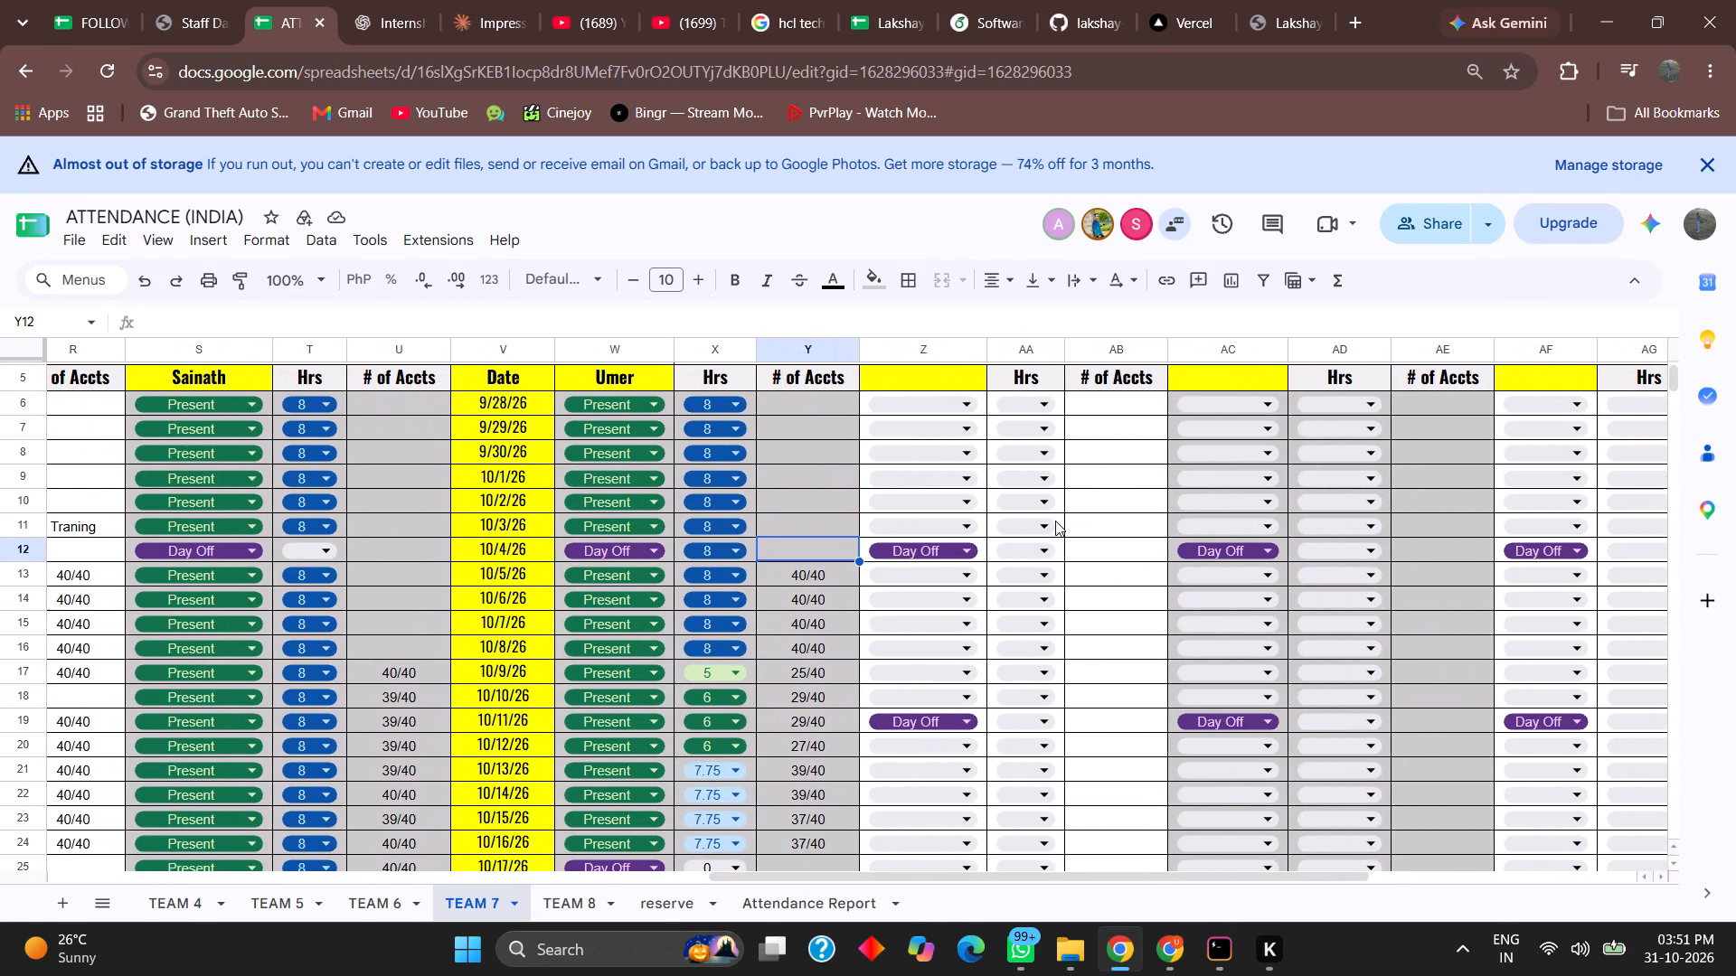
{"action": "scroll", "coordinate": [1055, 521], "scroll_direction": "right", "scroll_amount": 1}
{"action": "scroll", "coordinate": [688, 553], "scroll_direction": "right", "scroll_amount": 8}
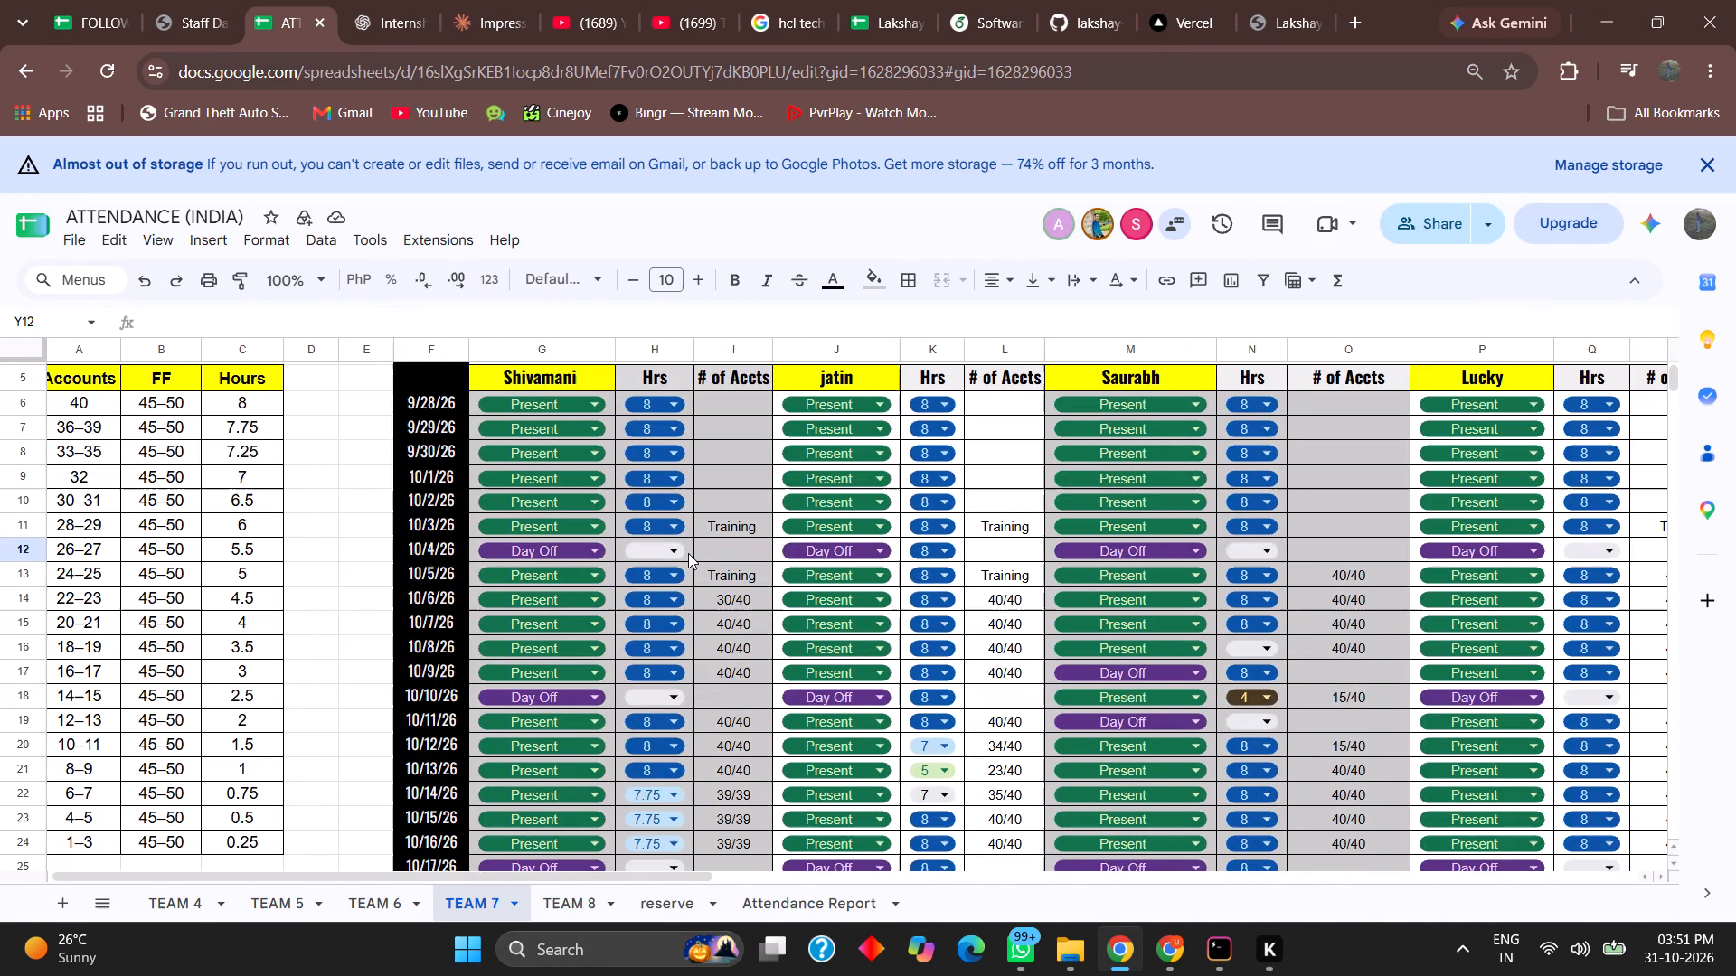
{"action": "scroll", "coordinate": [688, 553], "scroll_direction": "left", "scroll_amount": 3}
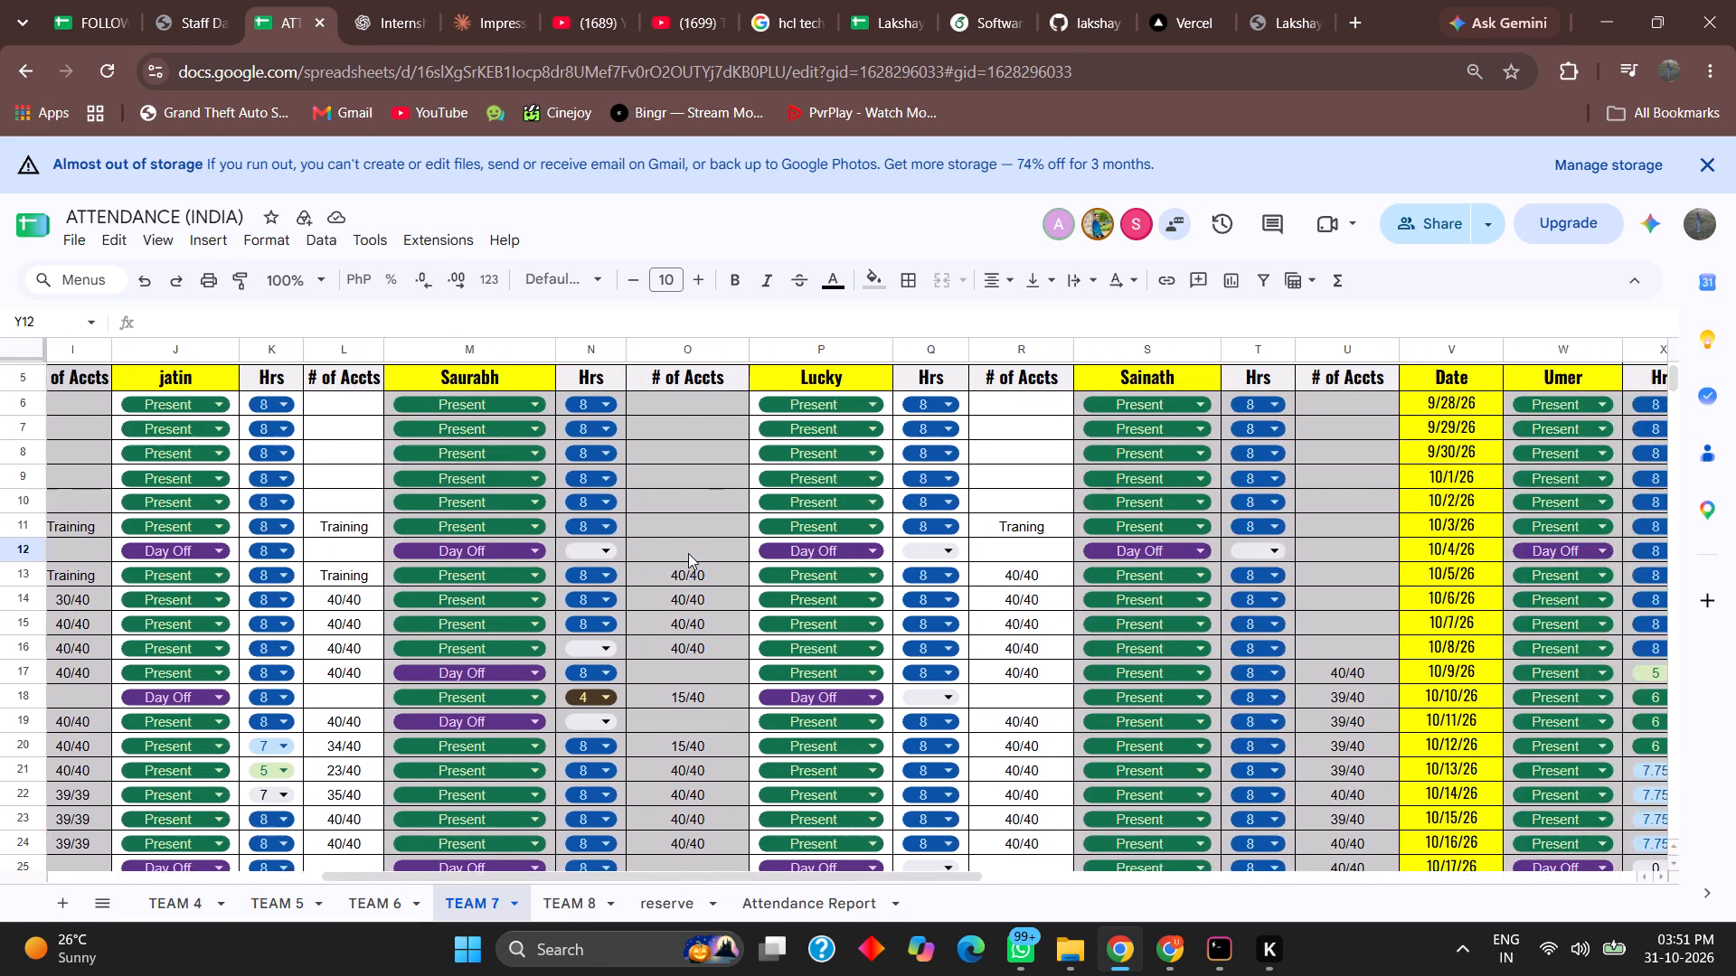
{"action": "scroll", "coordinate": [688, 553], "scroll_direction": "left", "scroll_amount": 2}
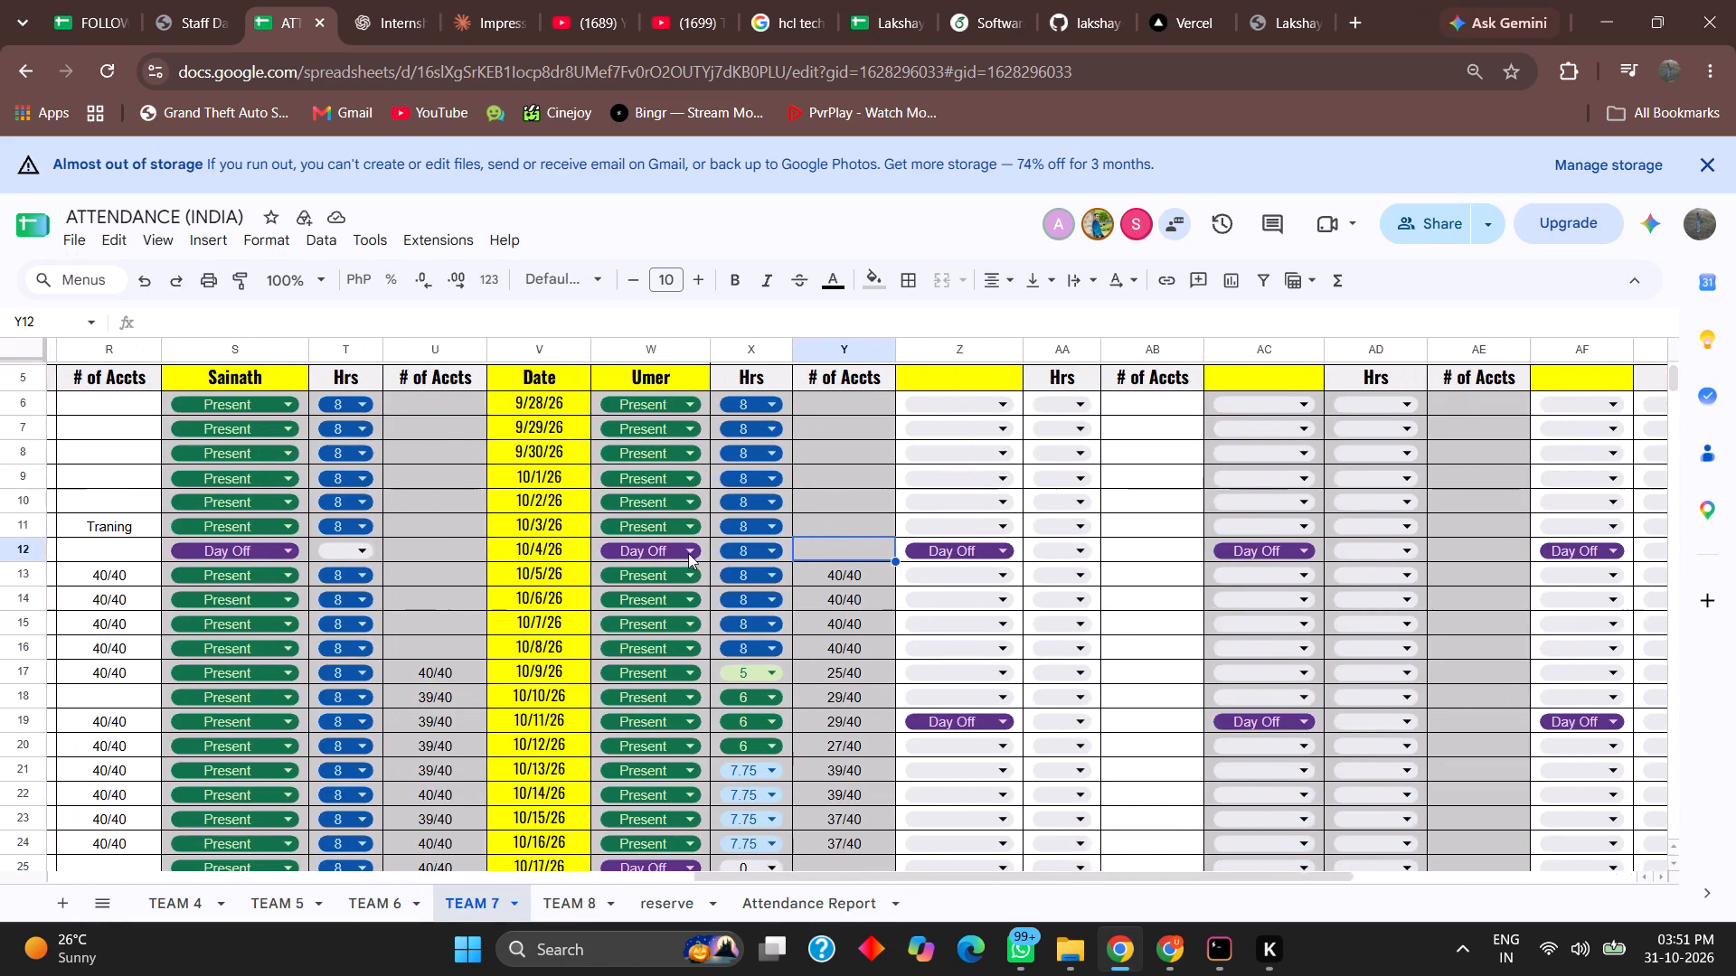
{"action": "scroll", "coordinate": [760, 521], "scroll_direction": "right", "scroll_amount": 1}
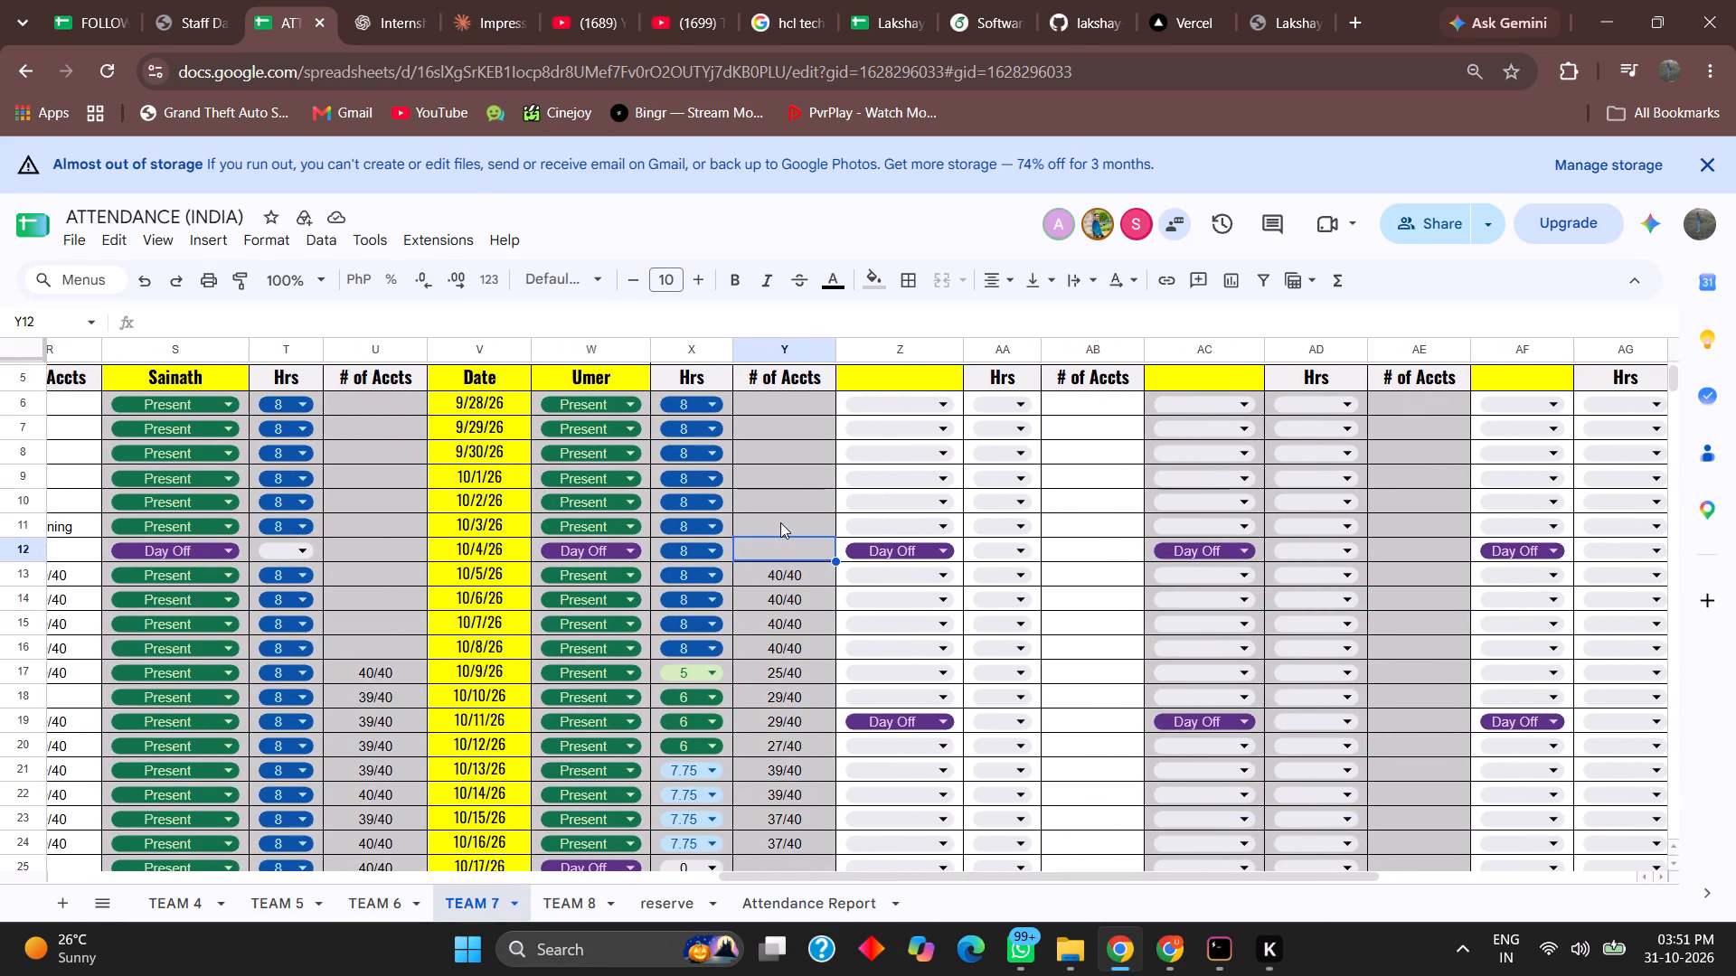
Enter Training in Umer's # of Accts cell for 10/3/26.
{"action": "left_click", "coordinate": [780, 522]}
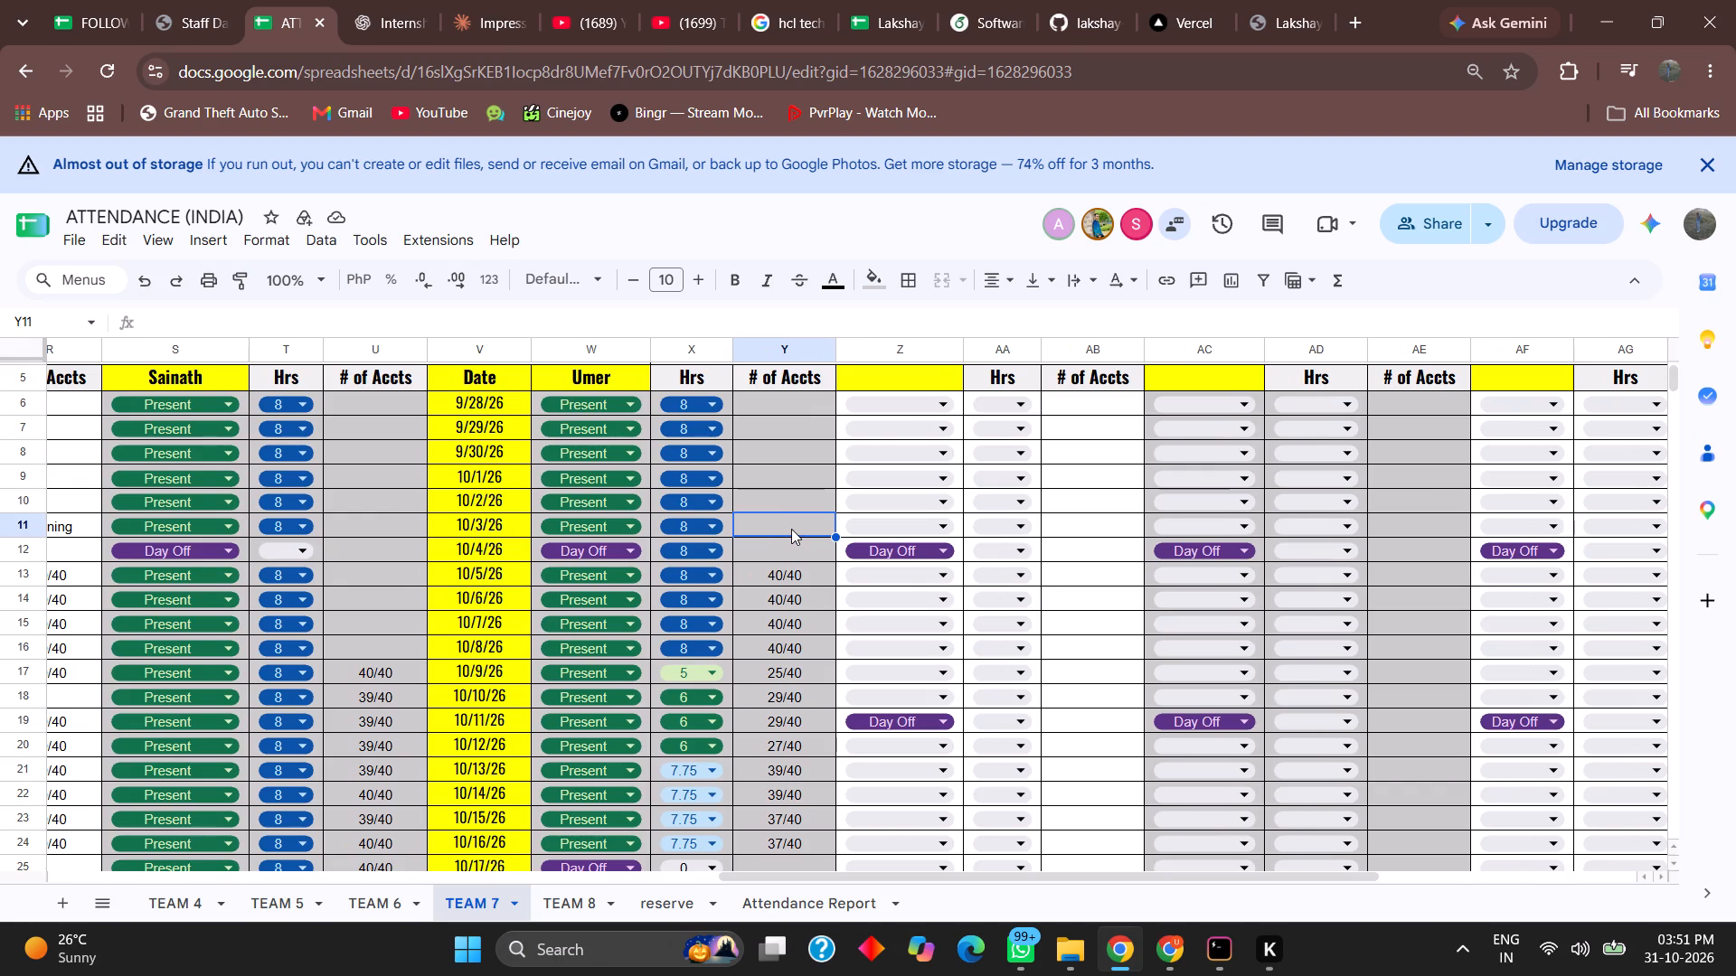
{"action": "type", "text": "training"}
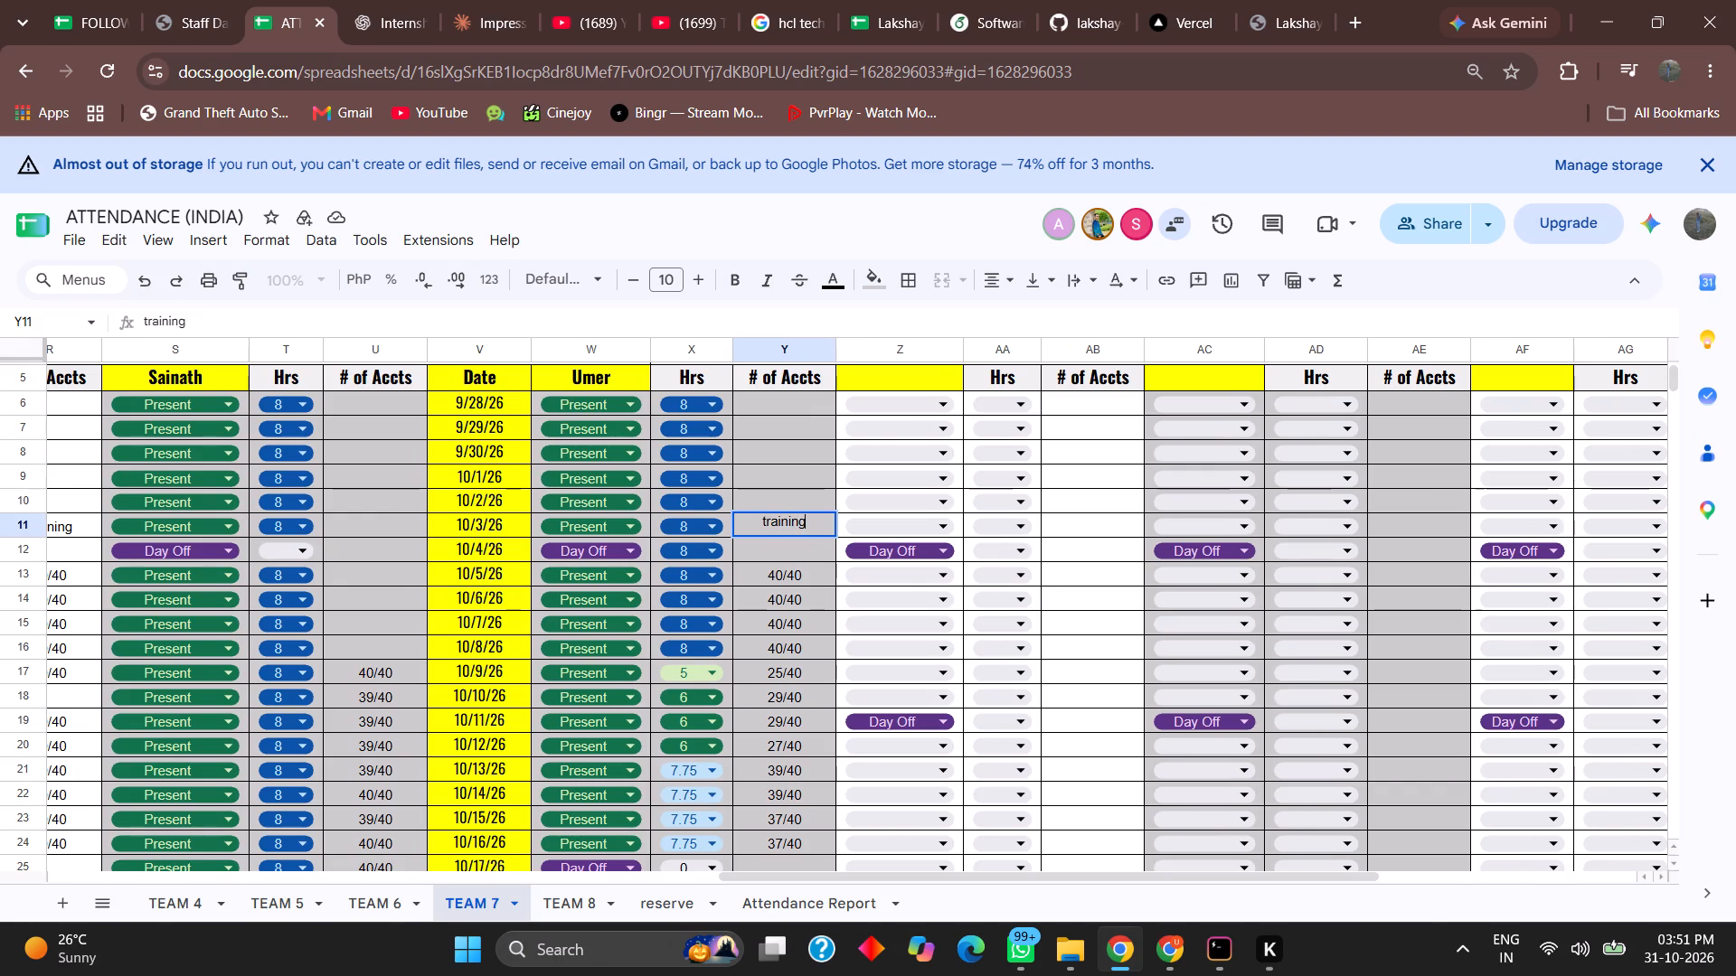
{"action": "left_click", "coordinate": [769, 521]}
{"action": "key", "text": "Left"}
{"action": "key", "text": "BackSpace"}
{"action": "key", "text": "shift+t"}
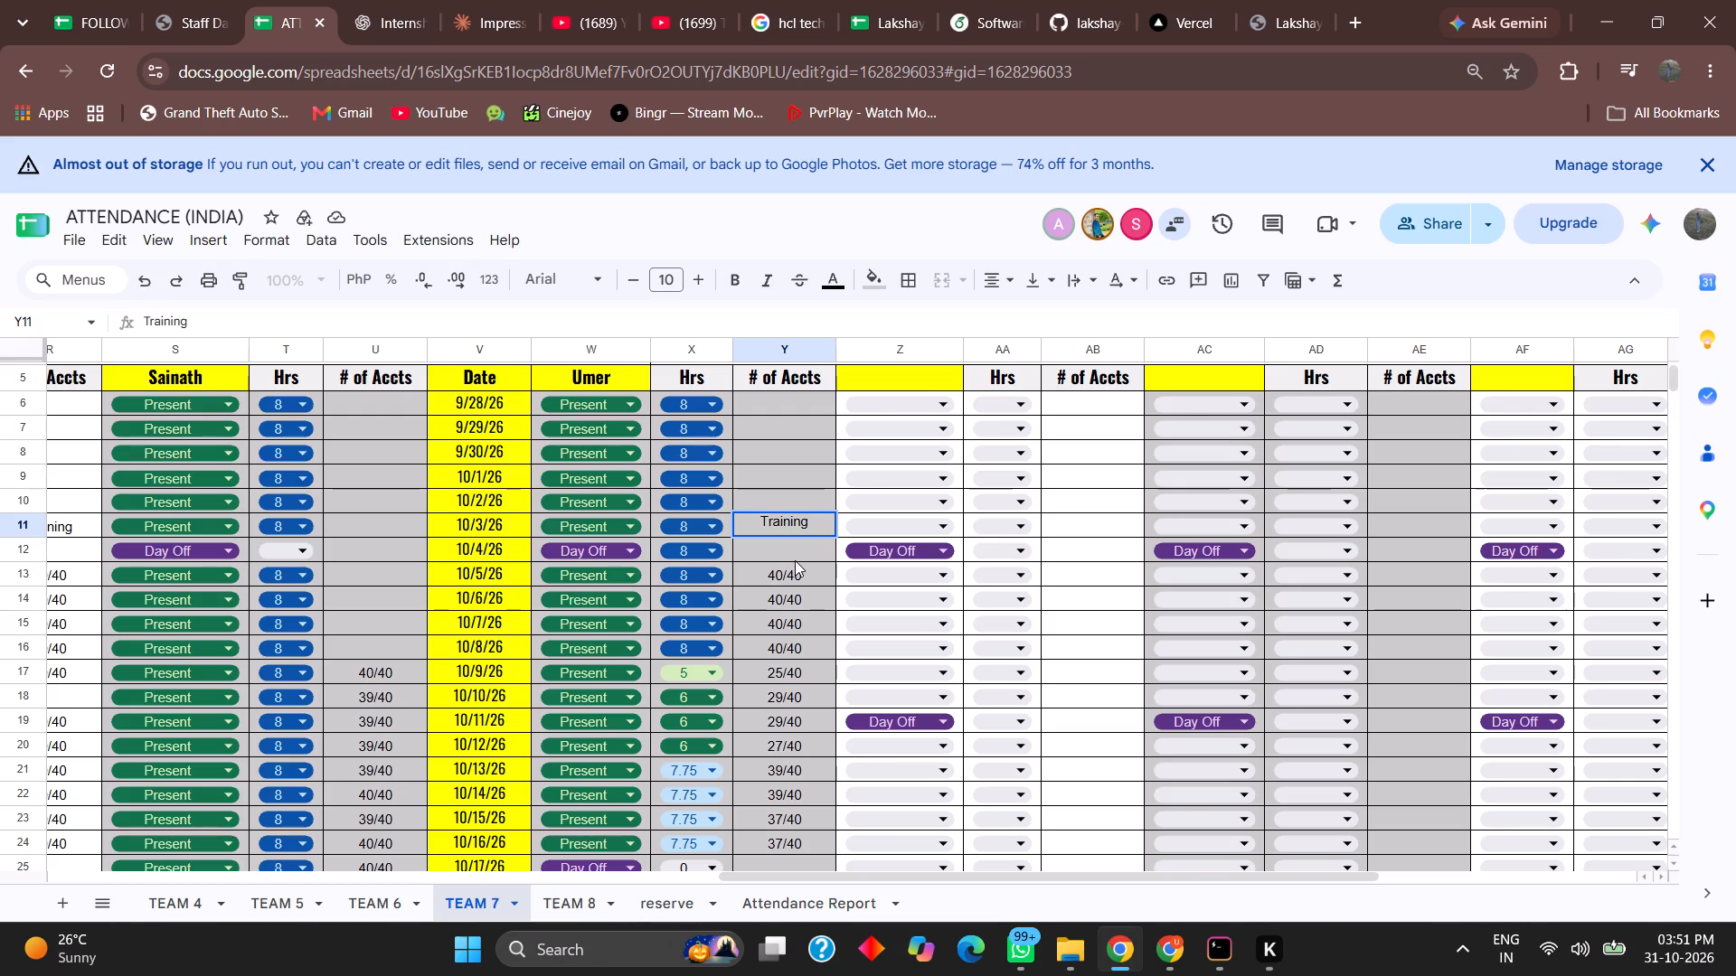
{"action": "scroll", "coordinate": [785, 556], "scroll_direction": "down", "scroll_amount": 1}
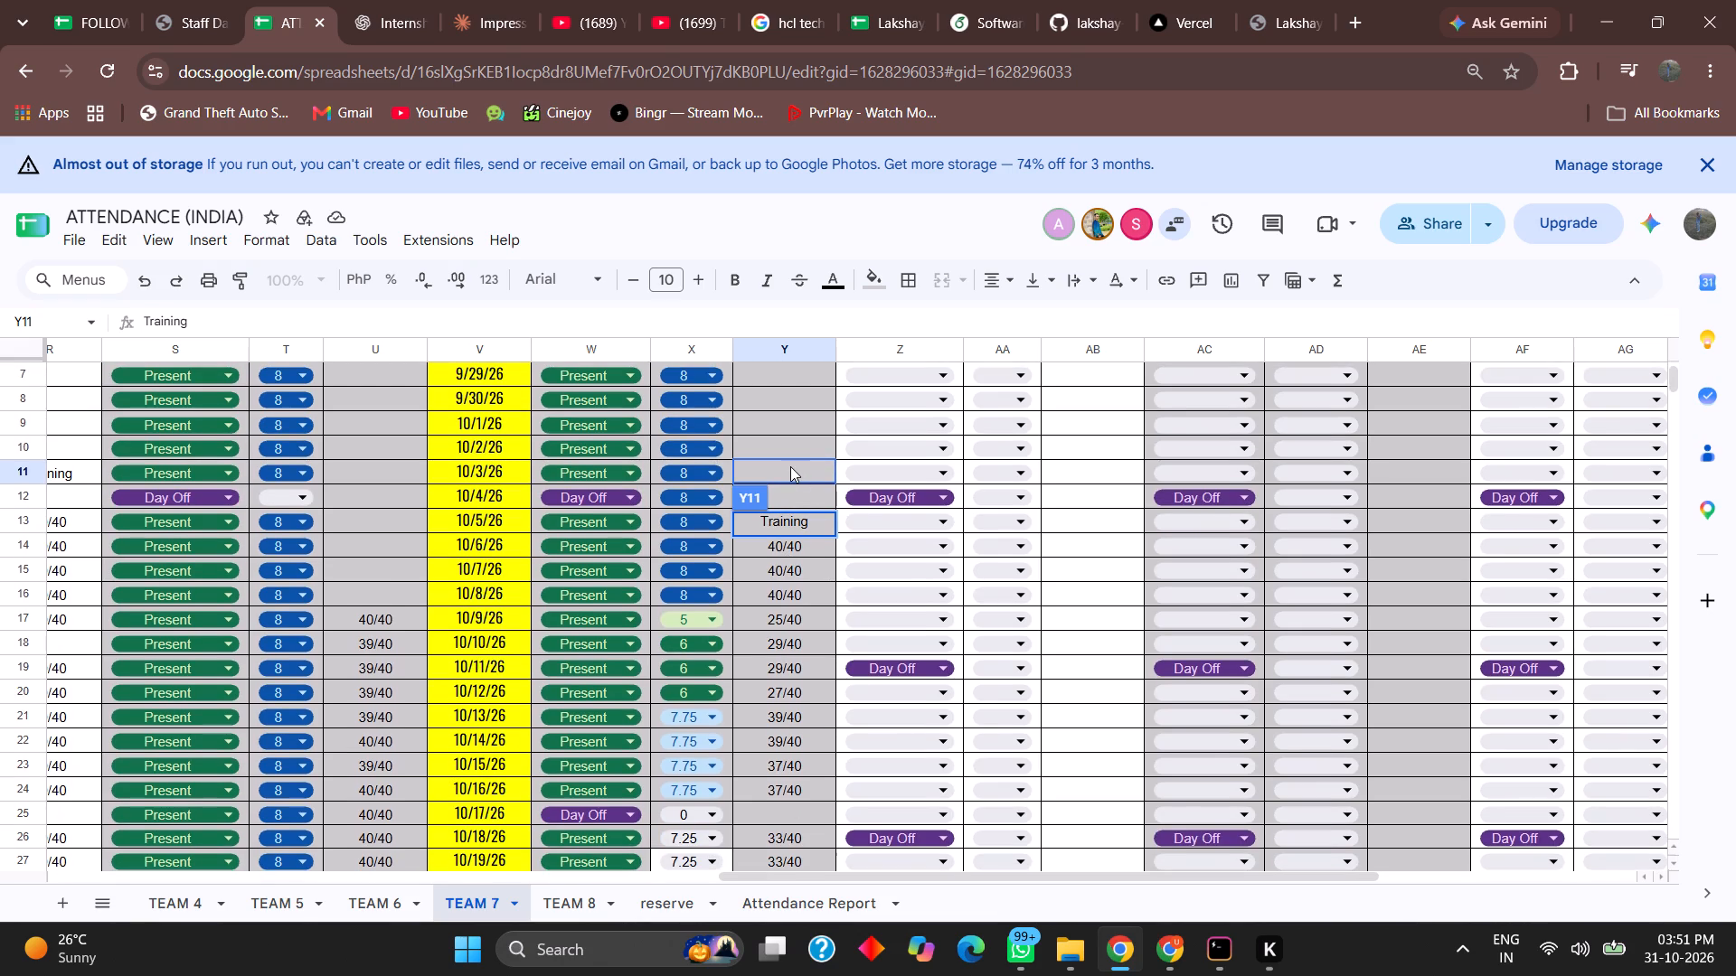
{"action": "left_click", "coordinate": [1062, 473]}
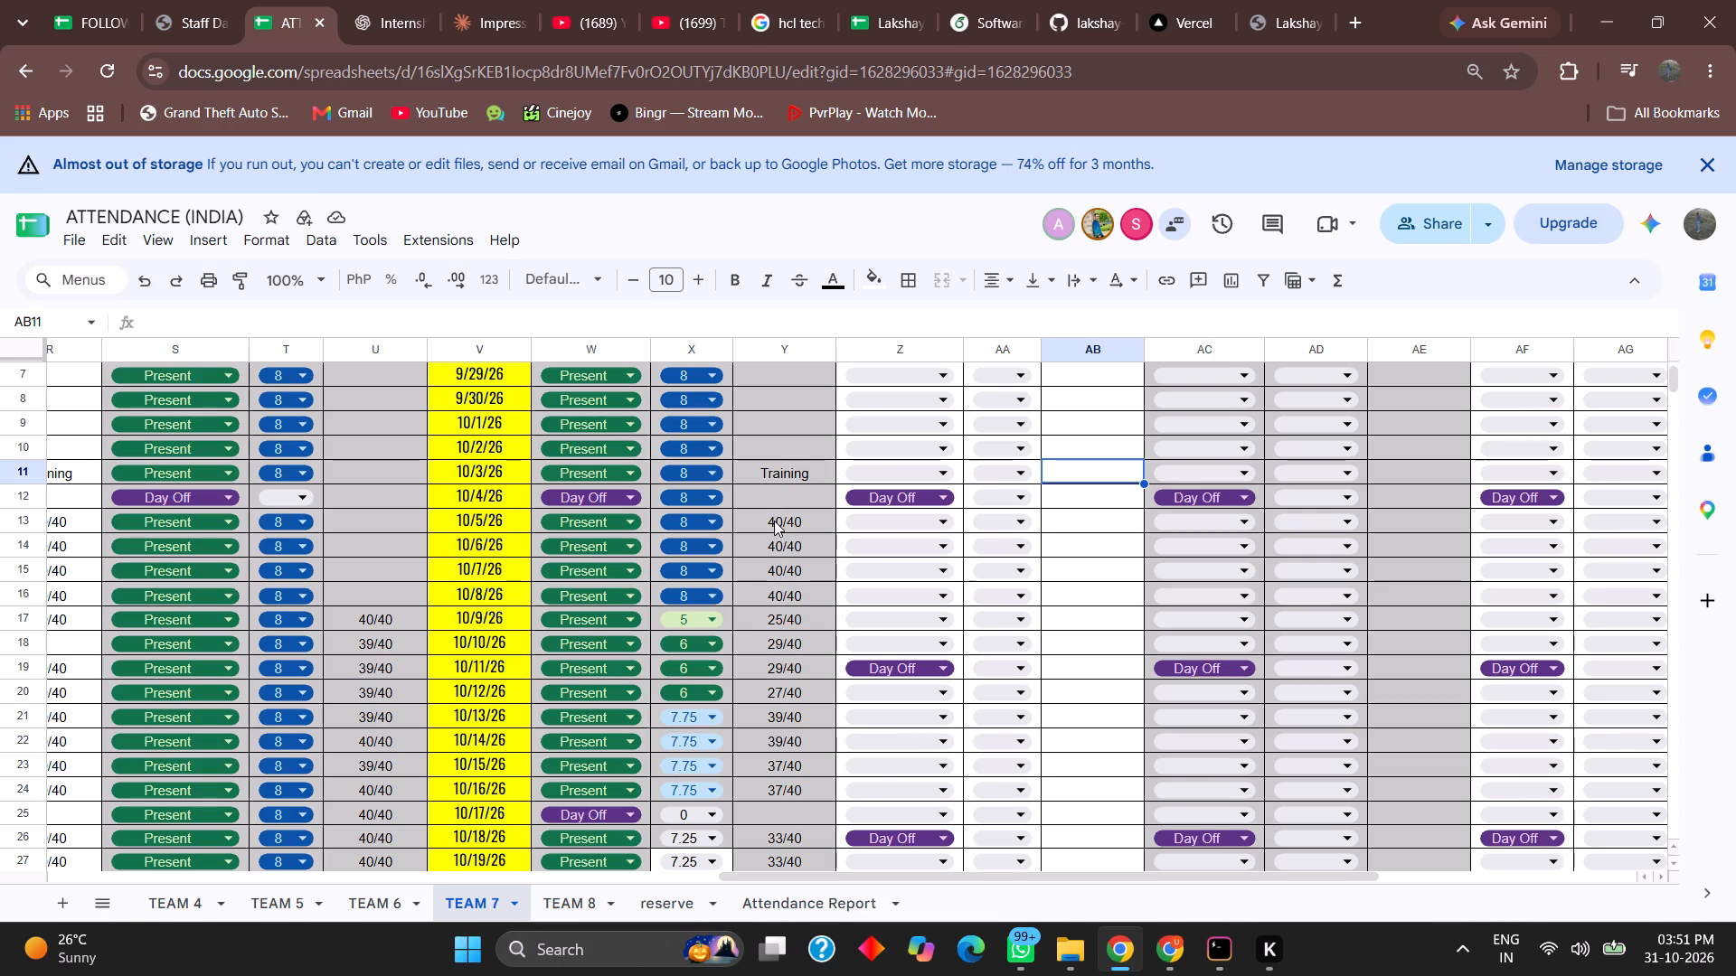
Change Umer's # of Accts entry for 10/5/26 to Training.
{"action": "left_click", "coordinate": [774, 521]}
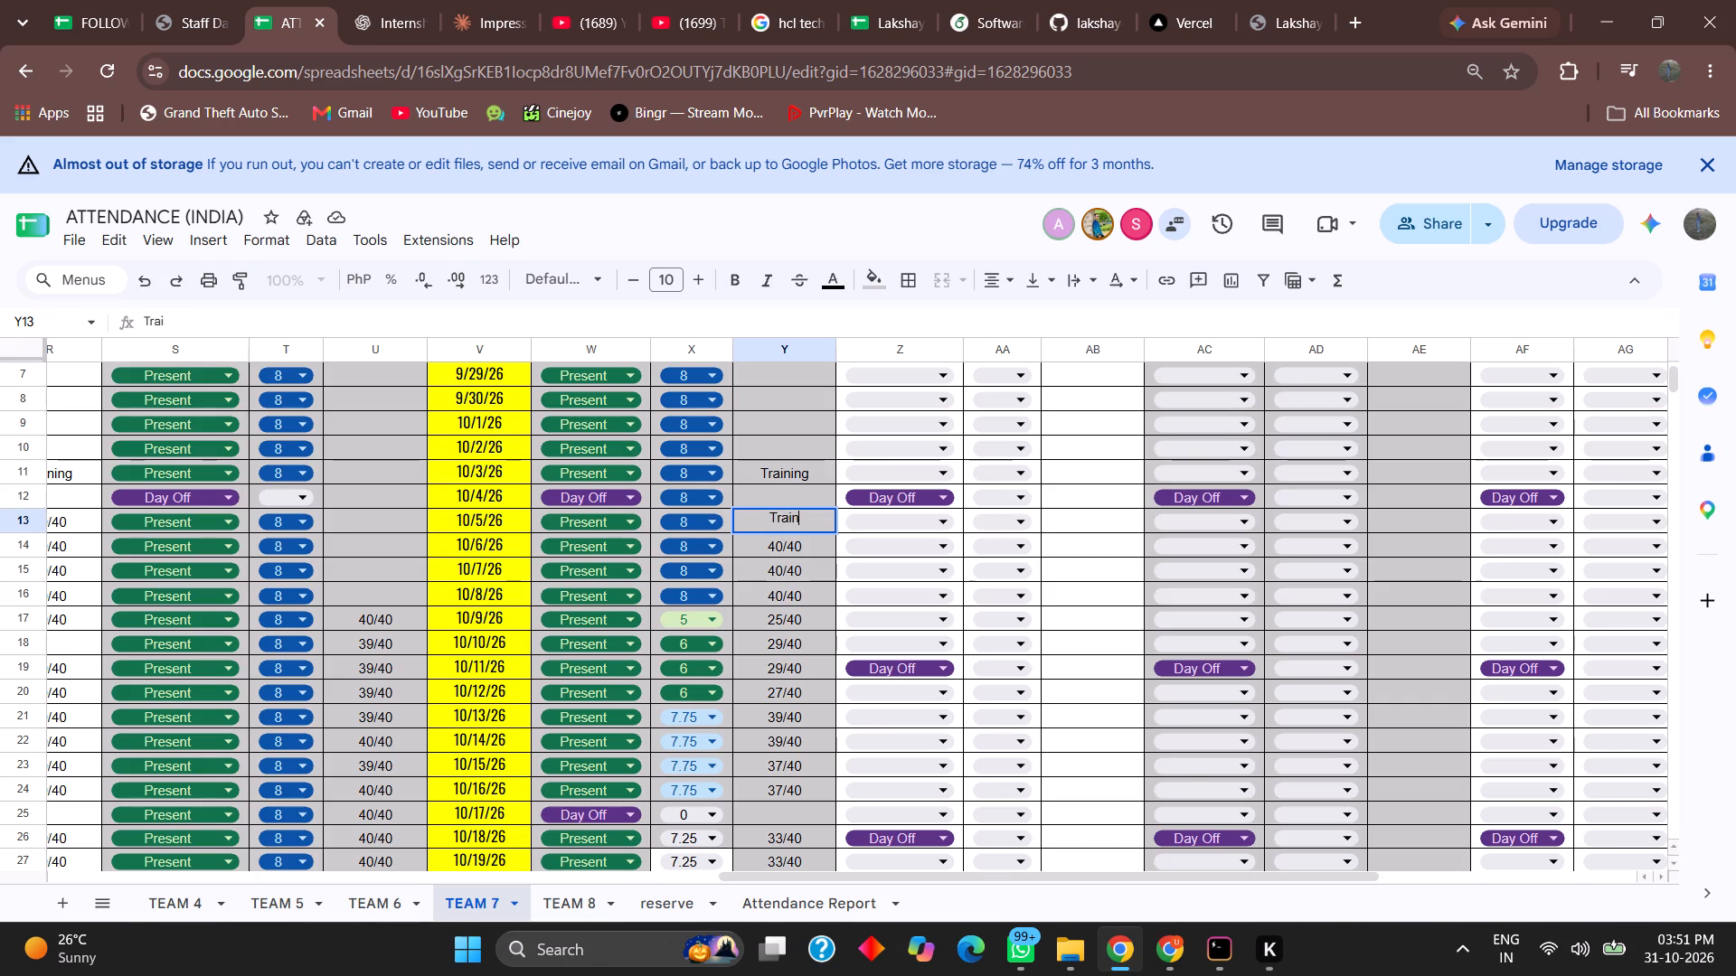
{"action": "left_click", "coordinate": [1092, 526]}
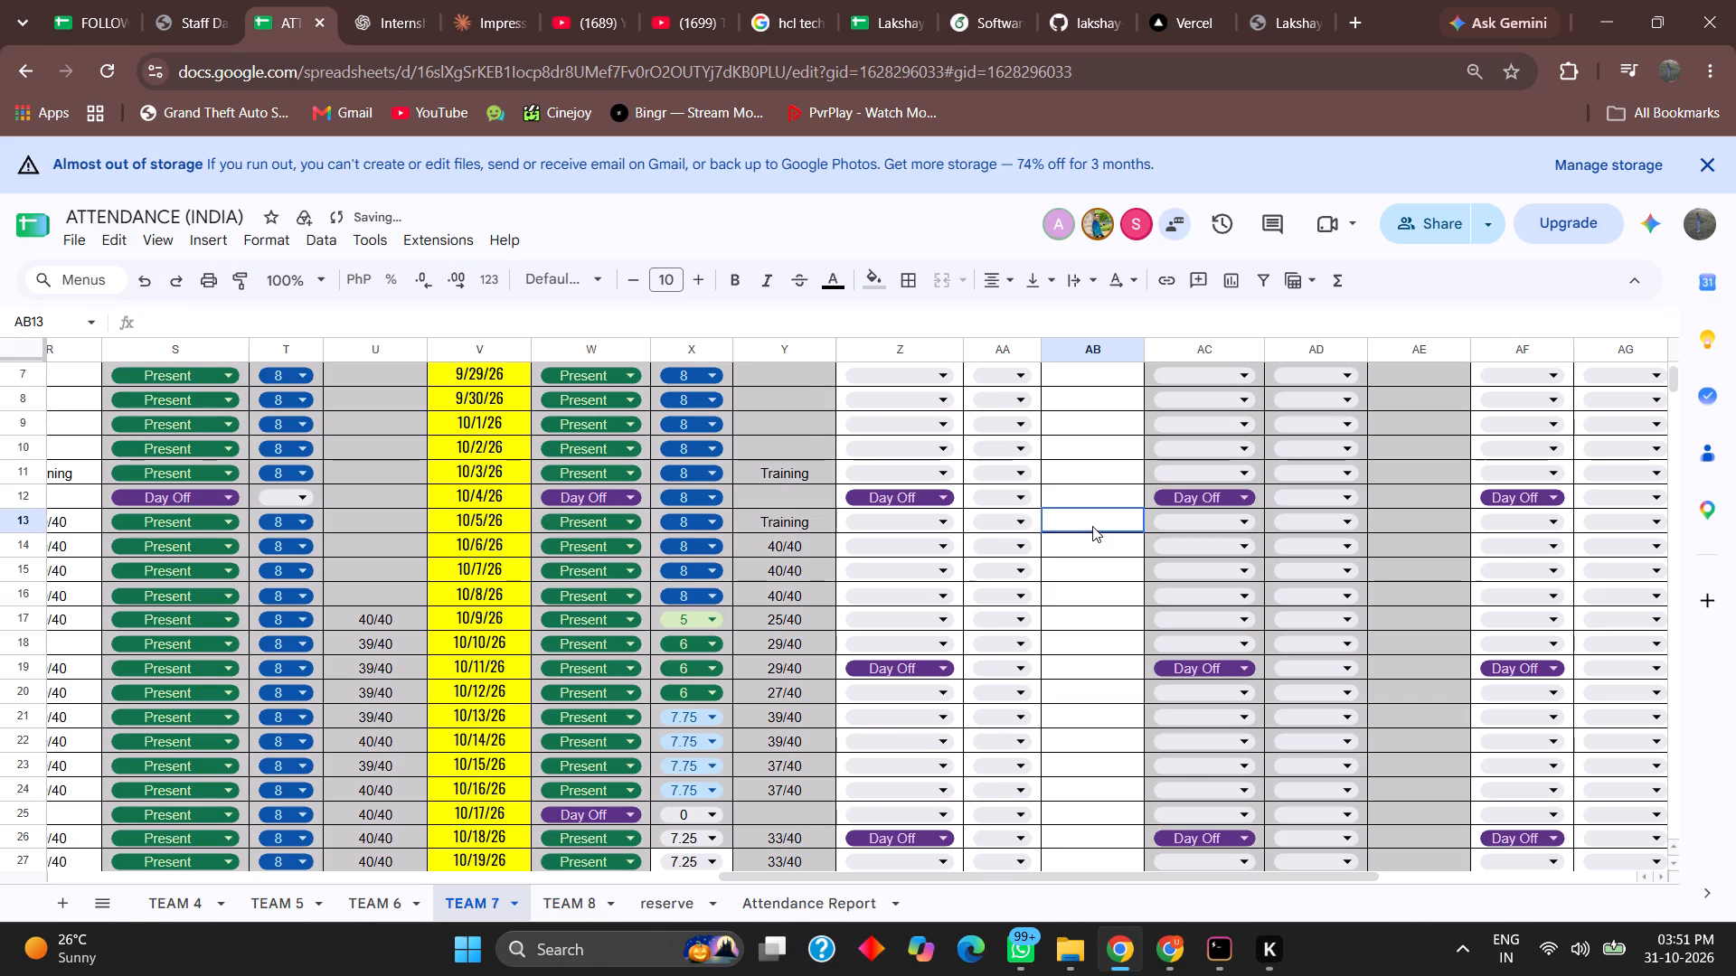
Review Umer's statuses, hours and # of Accts entries from 9/28/26 through 10/31/26.
{"action": "scroll", "coordinate": [696, 557], "scroll_direction": "down", "scroll_amount": 1}
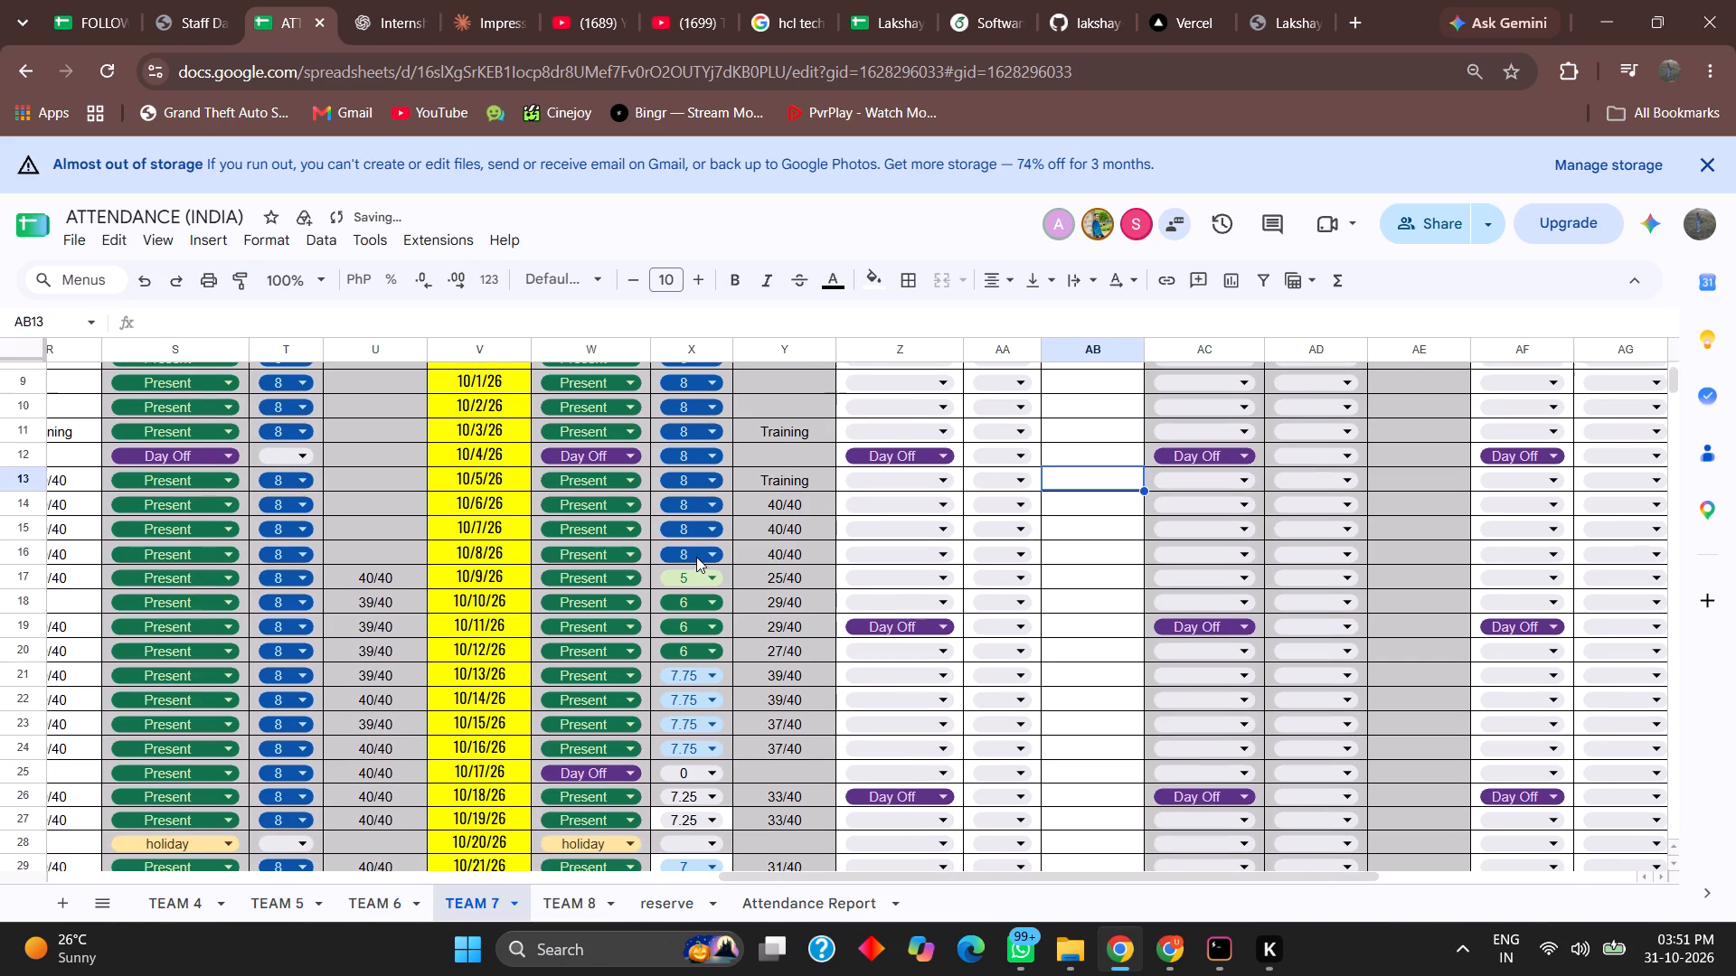
{"action": "scroll", "coordinate": [696, 557], "scroll_direction": "down", "scroll_amount": 4}
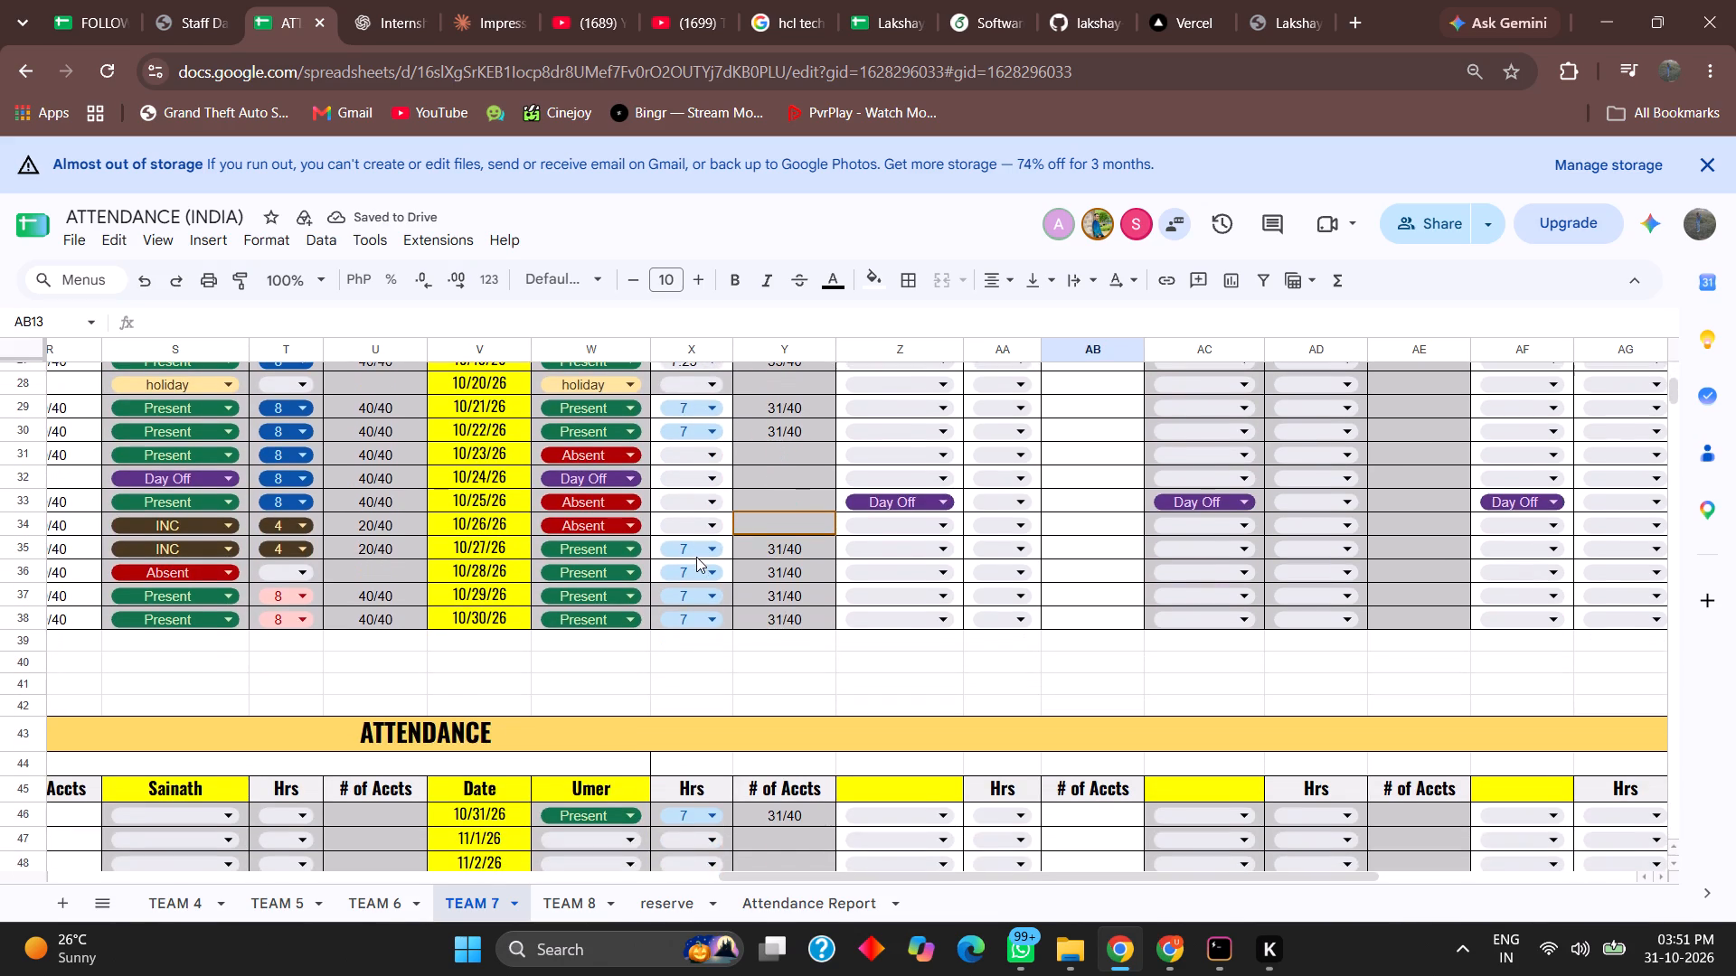
{"action": "left_click", "coordinate": [721, 671]}
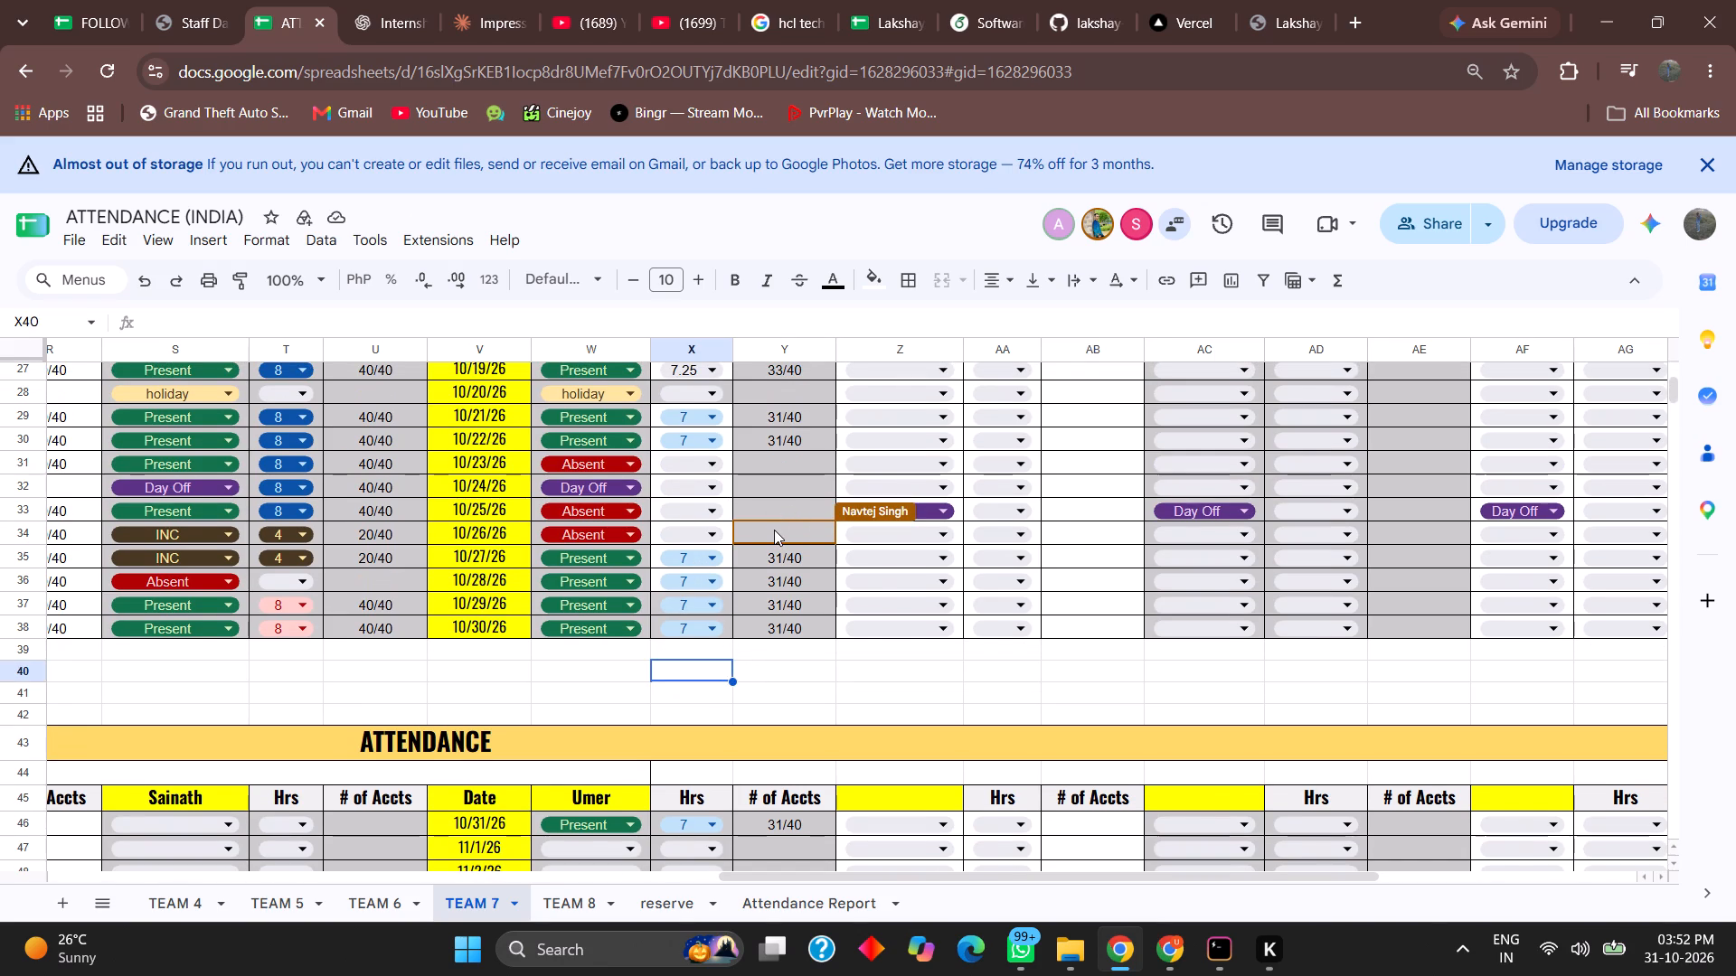
{"action": "scroll", "coordinate": [875, 581], "scroll_direction": "up", "scroll_amount": 3}
{"action": "scroll", "coordinate": [772, 581], "scroll_direction": "down", "scroll_amount": 1}
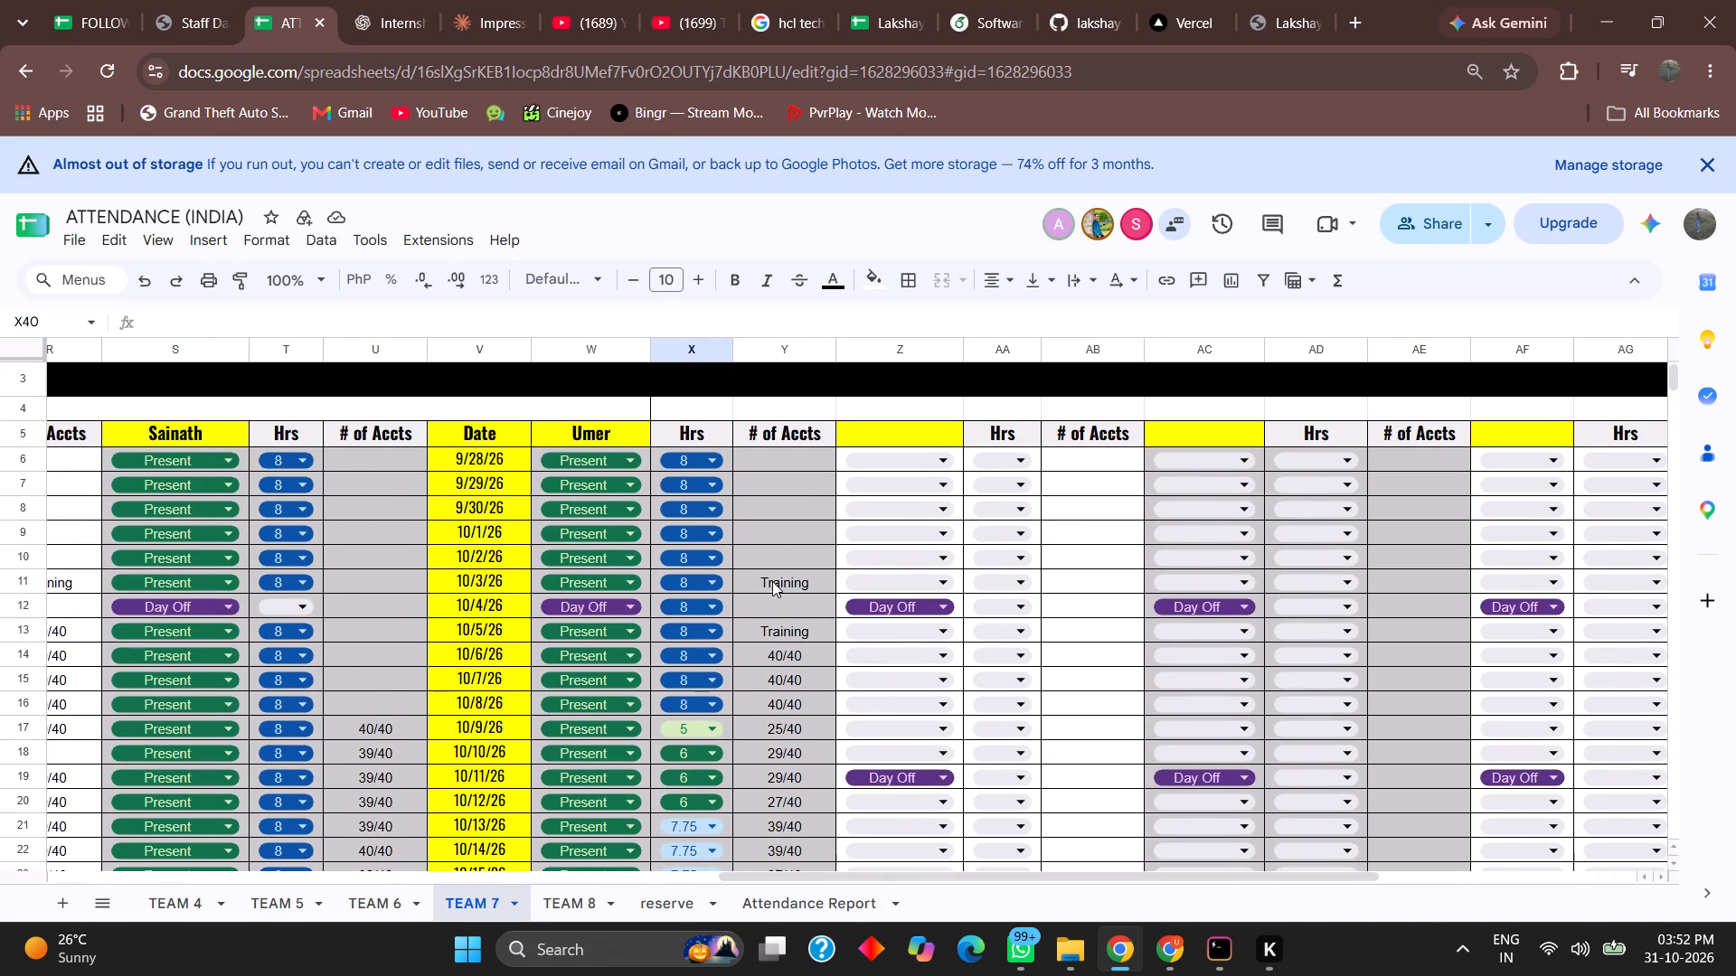
{"action": "scroll", "coordinate": [772, 581], "scroll_direction": "down", "scroll_amount": 4}
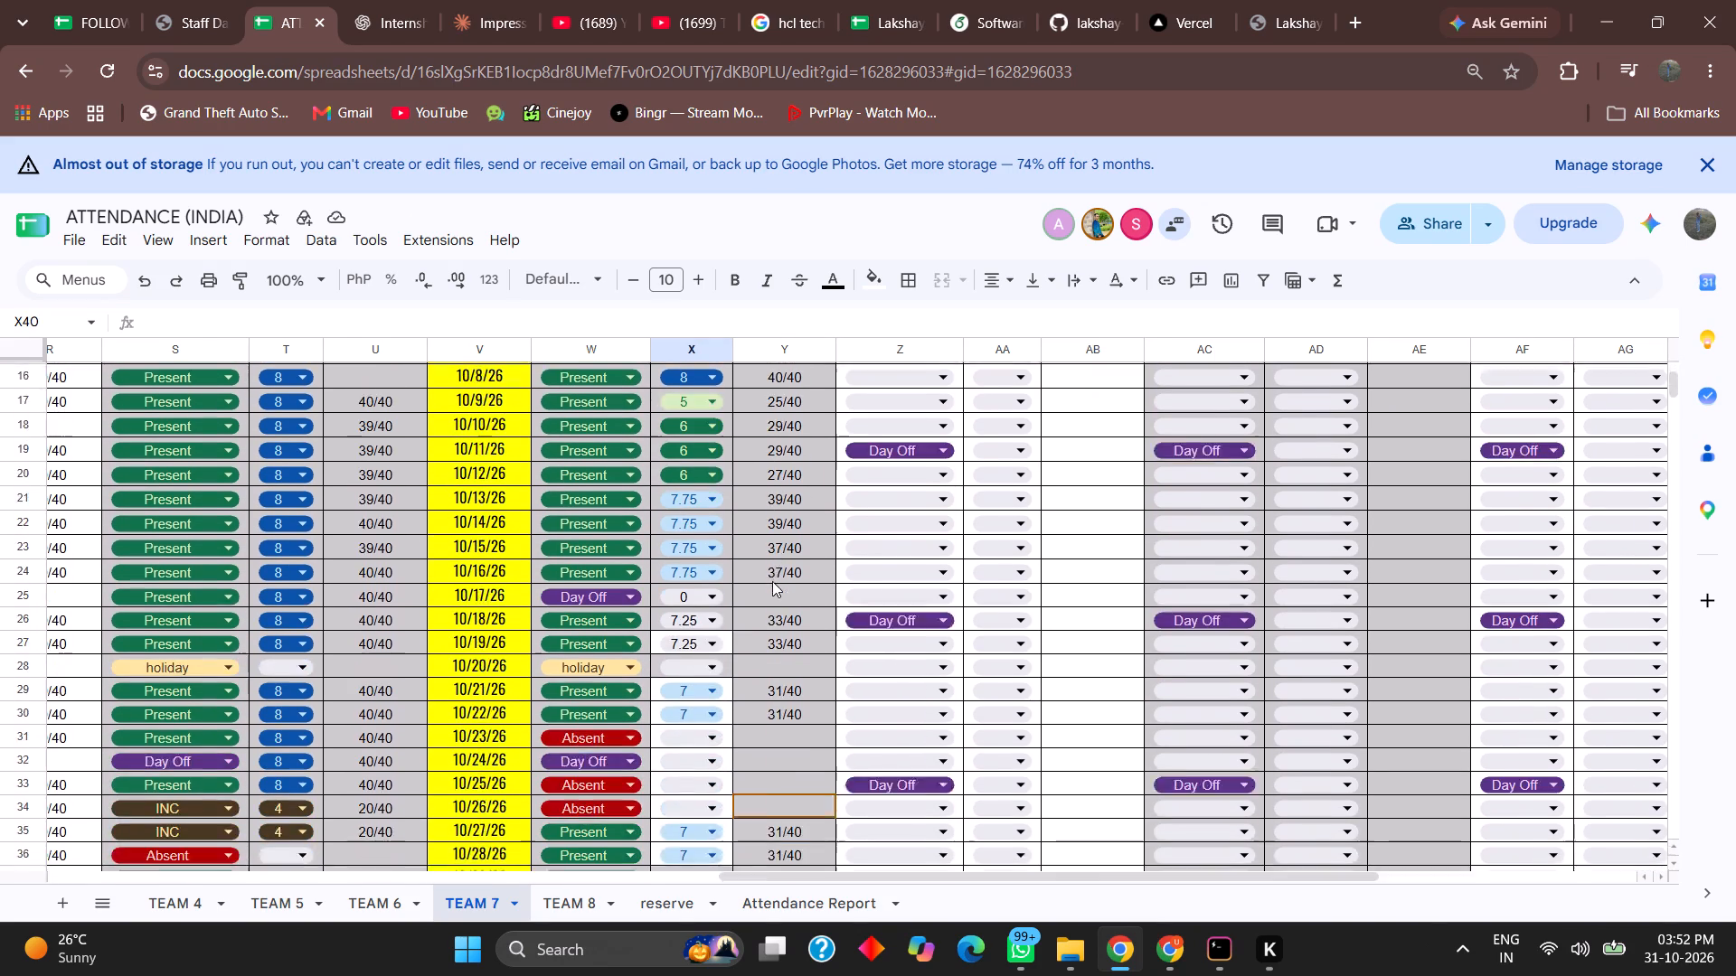
{"action": "scroll", "coordinate": [772, 581], "scroll_direction": "down", "scroll_amount": 1}
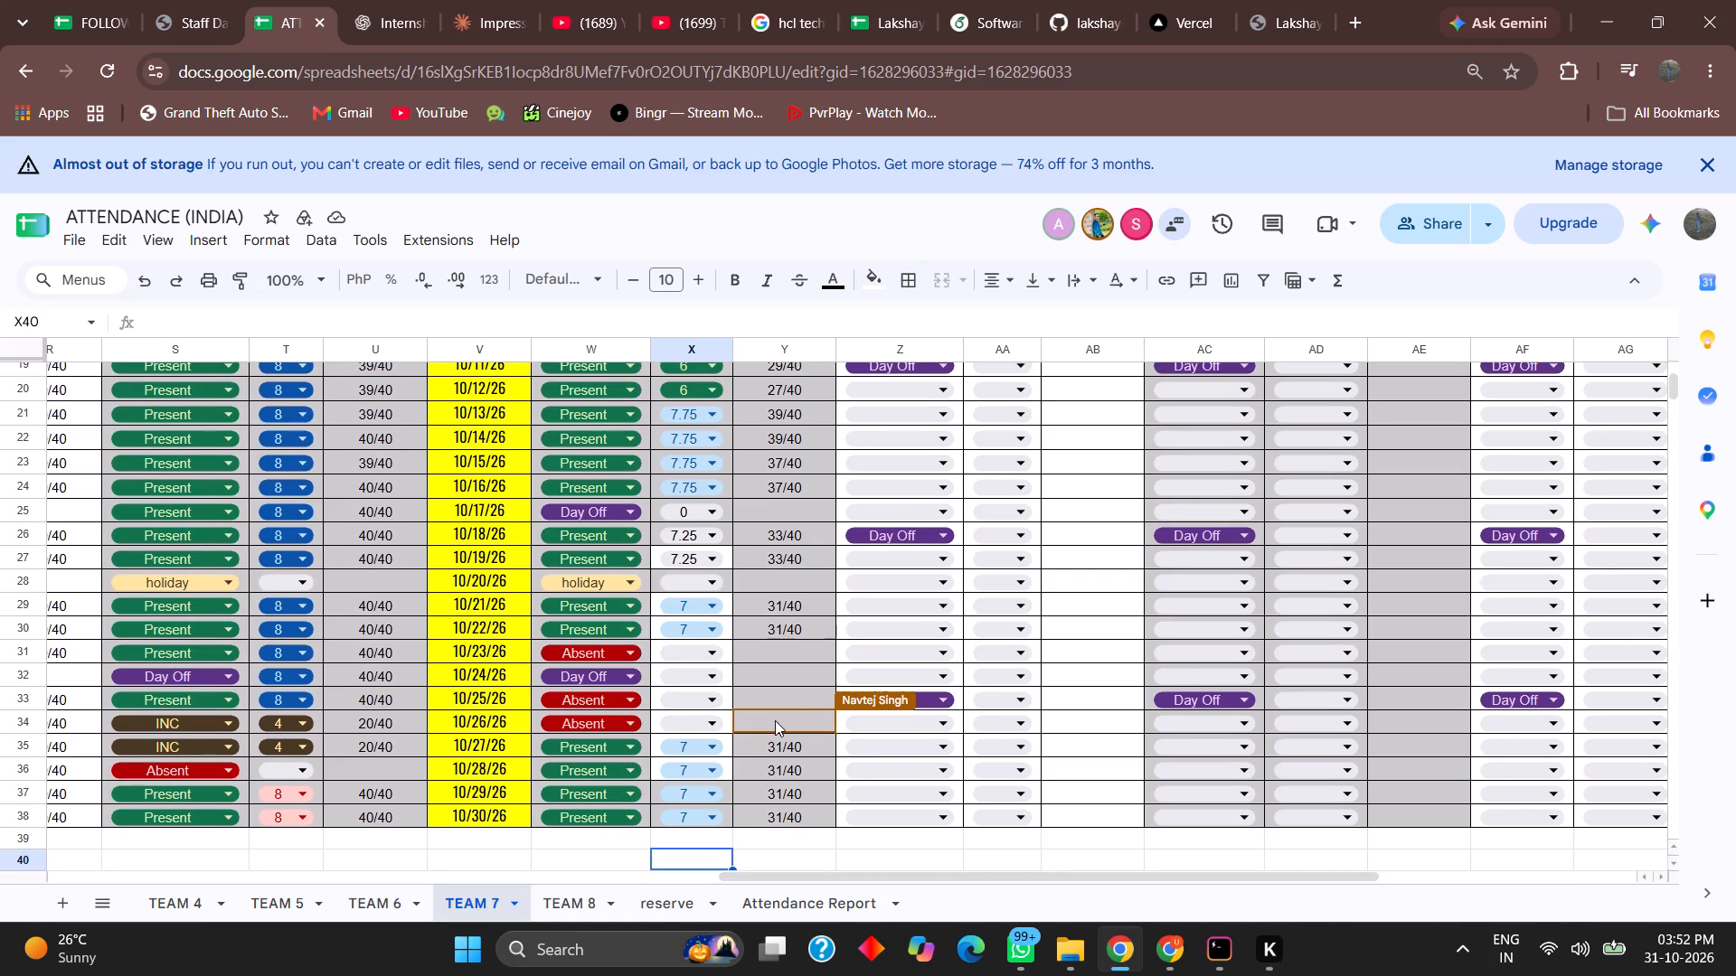
{"action": "scroll", "coordinate": [775, 720], "scroll_direction": "up", "scroll_amount": 2}
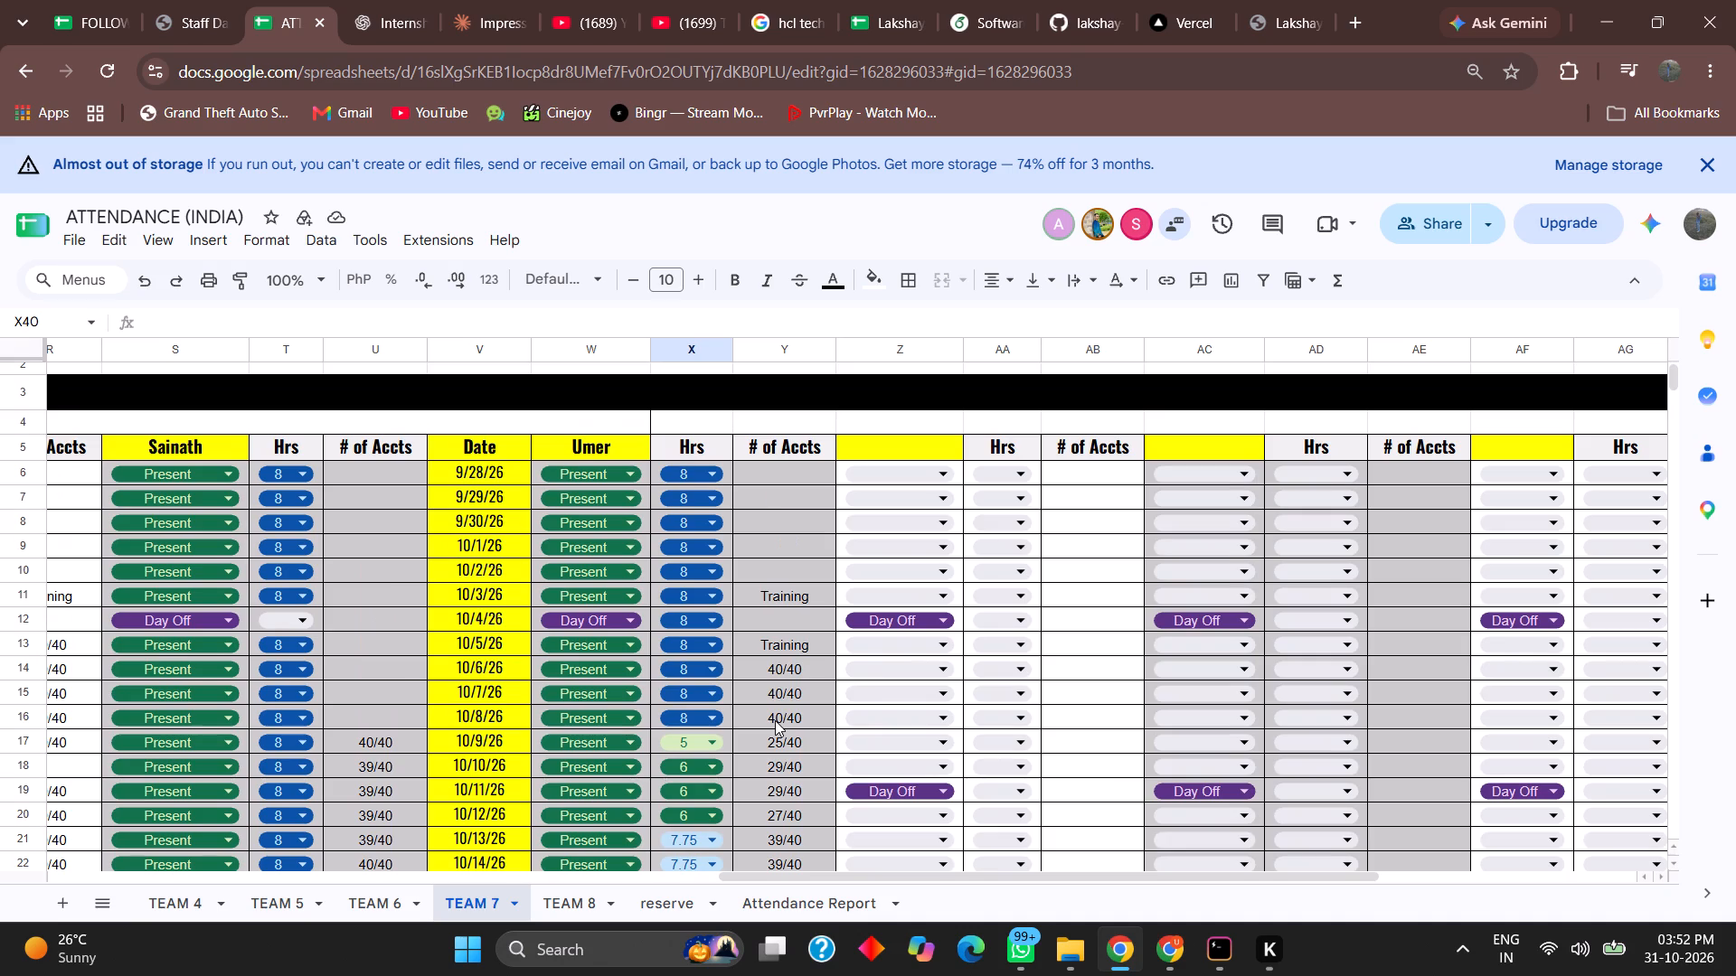
{"action": "scroll", "coordinate": [775, 720], "scroll_direction": "down", "scroll_amount": 6}
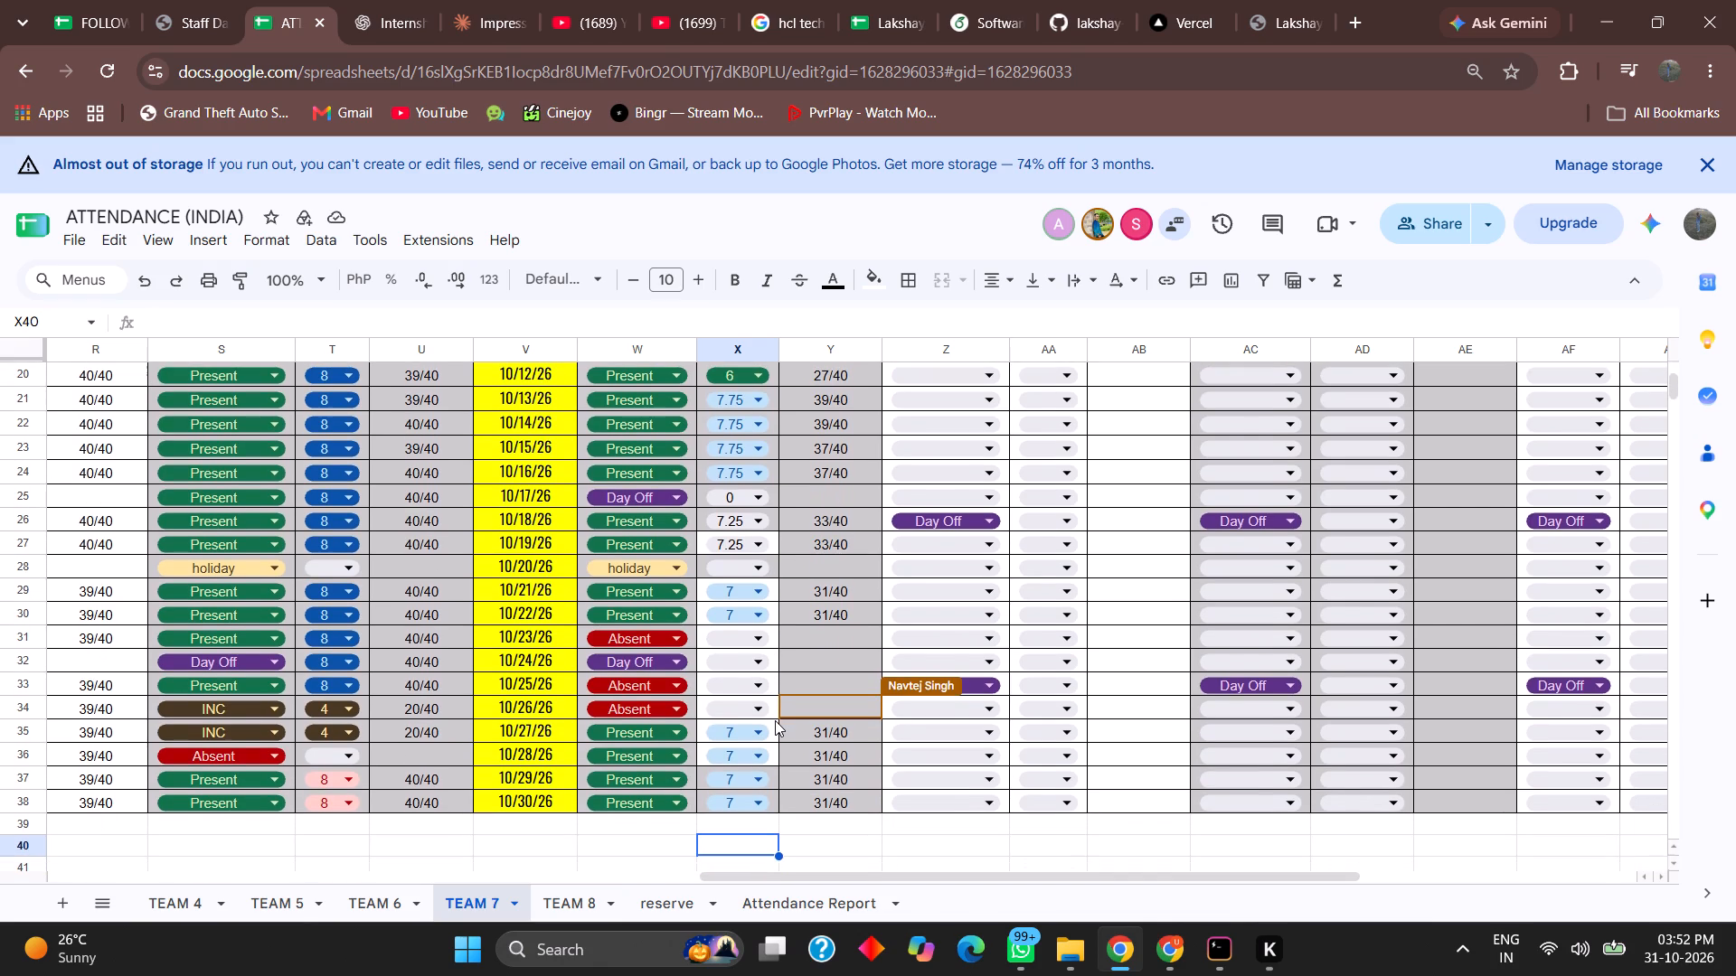
{"action": "scroll", "coordinate": [775, 720], "scroll_direction": "down", "scroll_amount": 5}
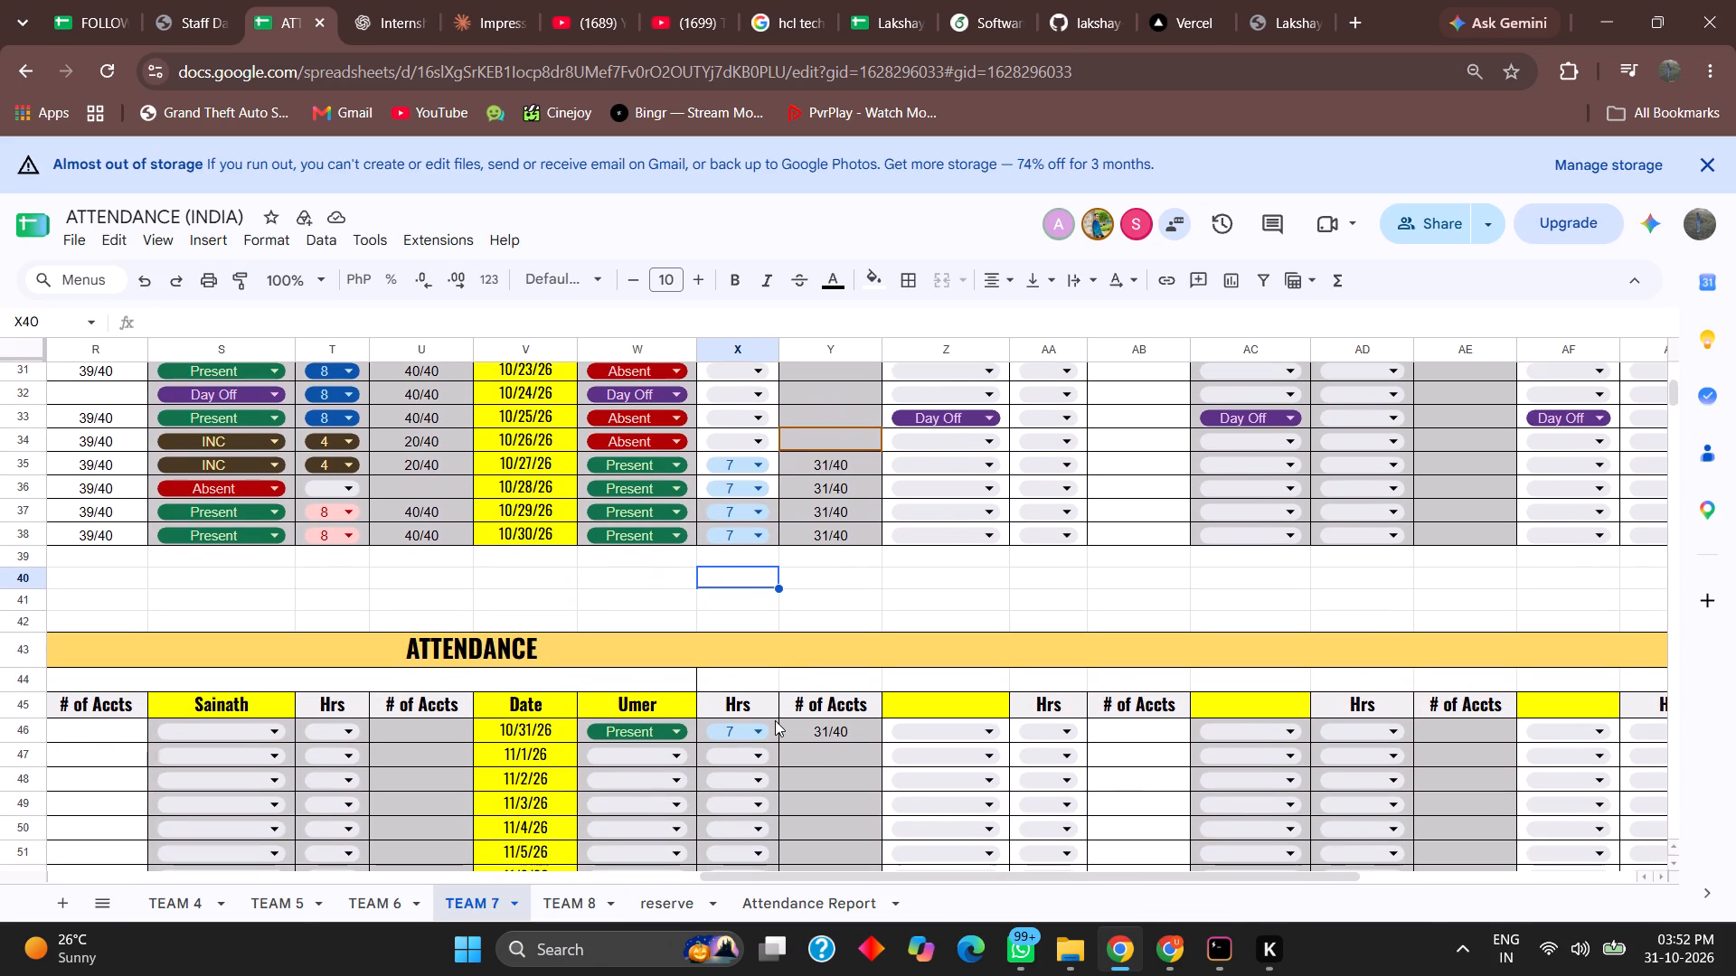
Check the accounts-to-hours chart and the teammates' early and mid-October hours and # of Accts entries.
{"action": "scroll", "coordinate": [786, 719], "scroll_direction": "right", "scroll_amount": 1}
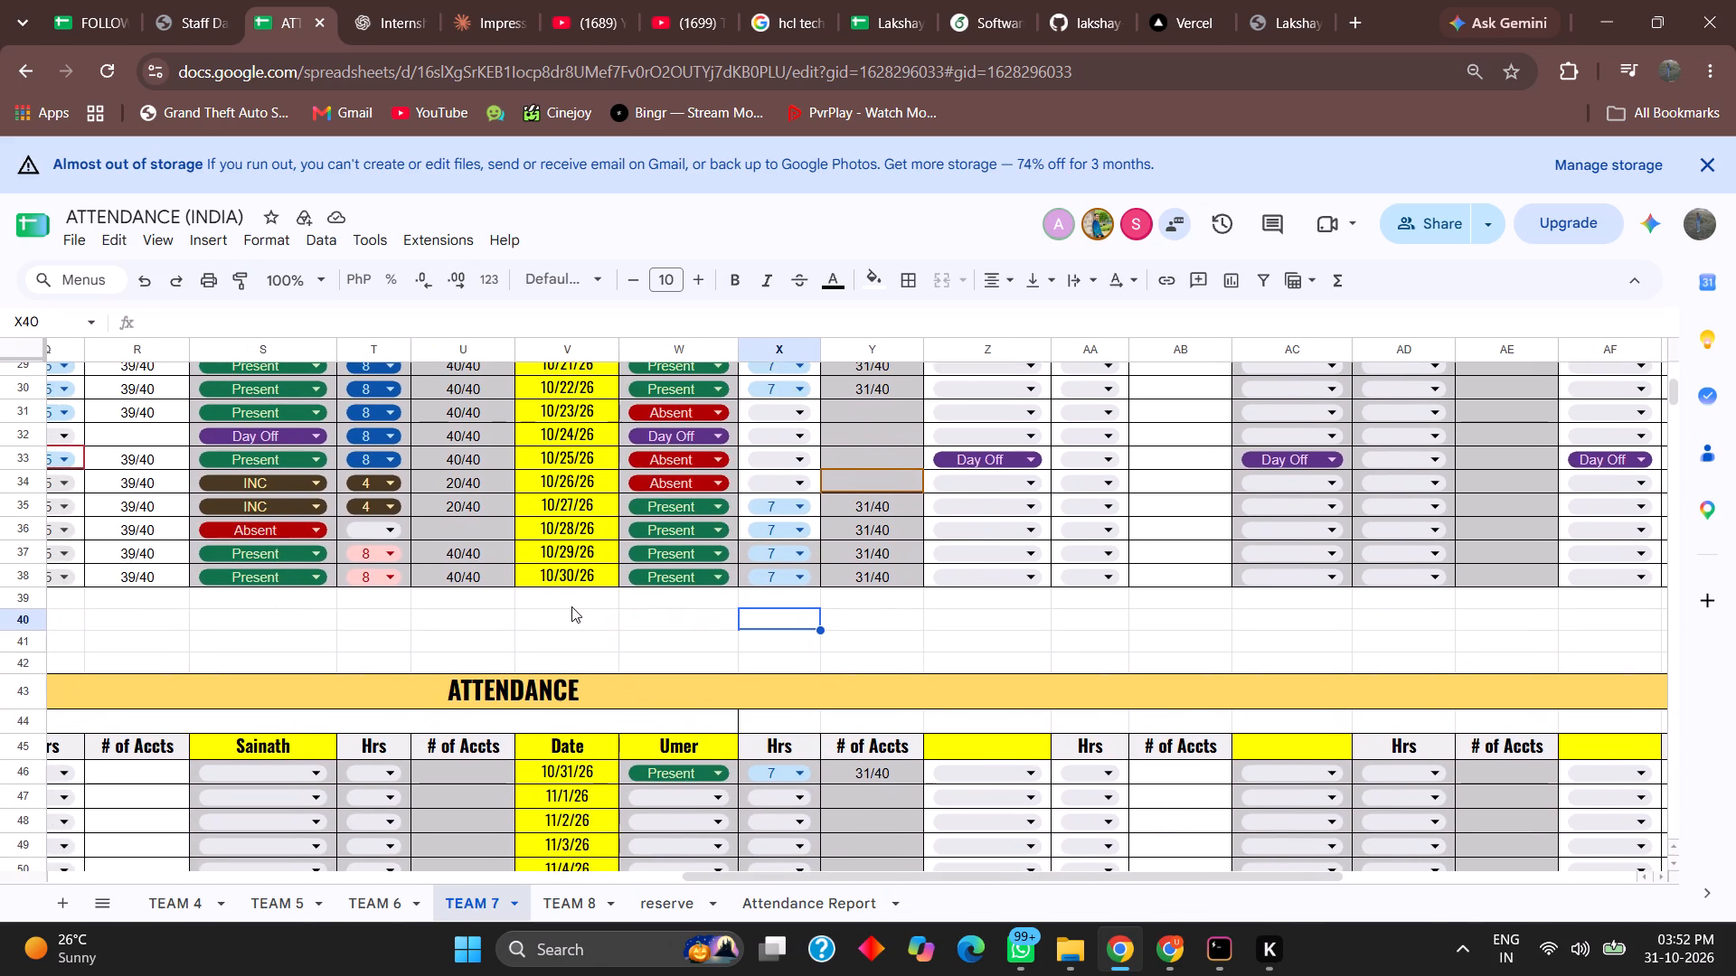
{"action": "scroll", "coordinate": [571, 606], "scroll_direction": "right", "scroll_amount": 8}
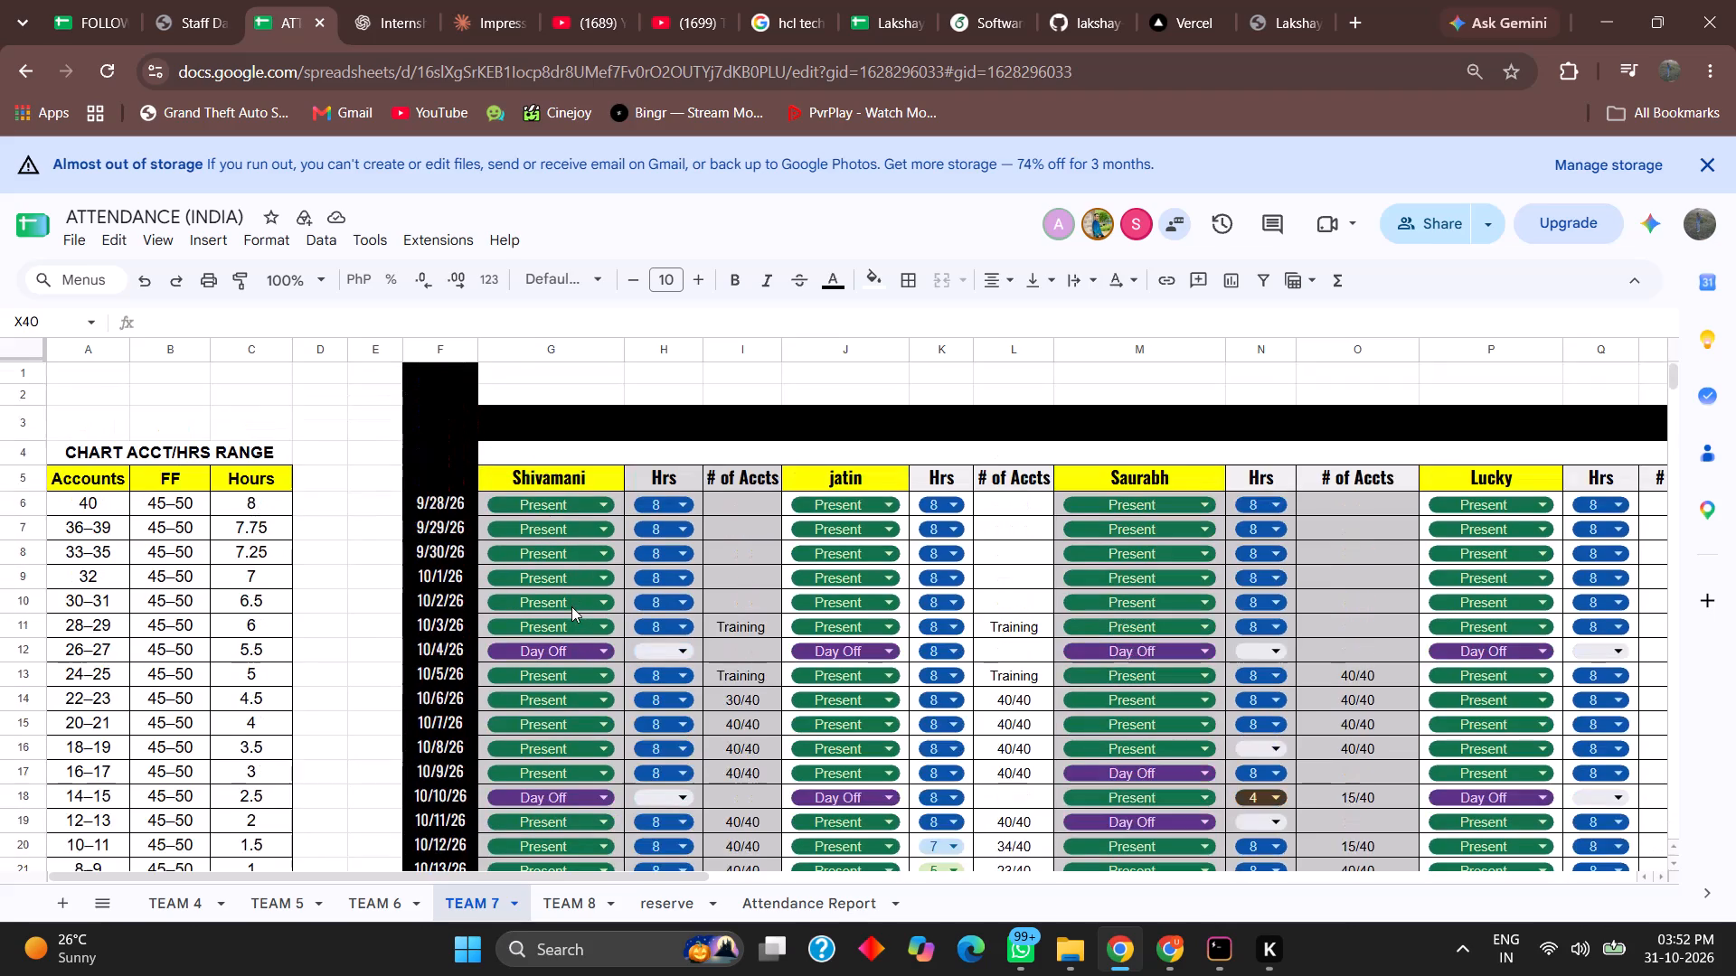
{"action": "scroll", "coordinate": [571, 606], "scroll_direction": "down", "scroll_amount": 1}
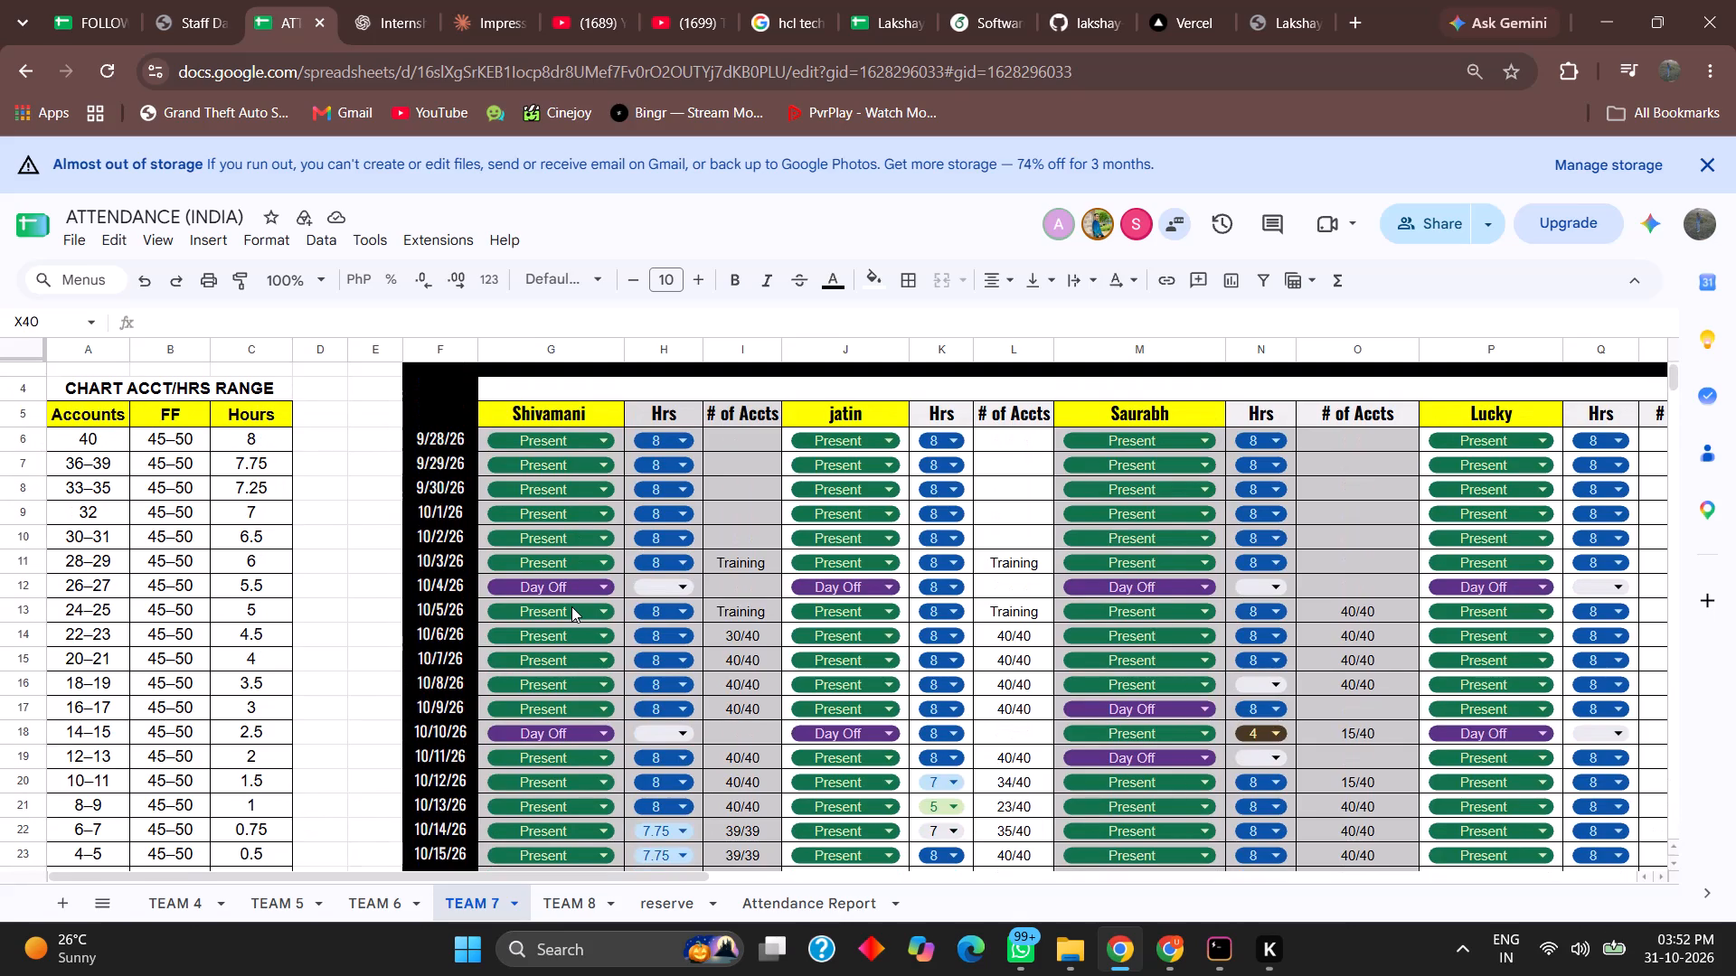
Close the browser tab with the Vercel projects page.
{"action": "left_click", "coordinate": [1159, 0]}
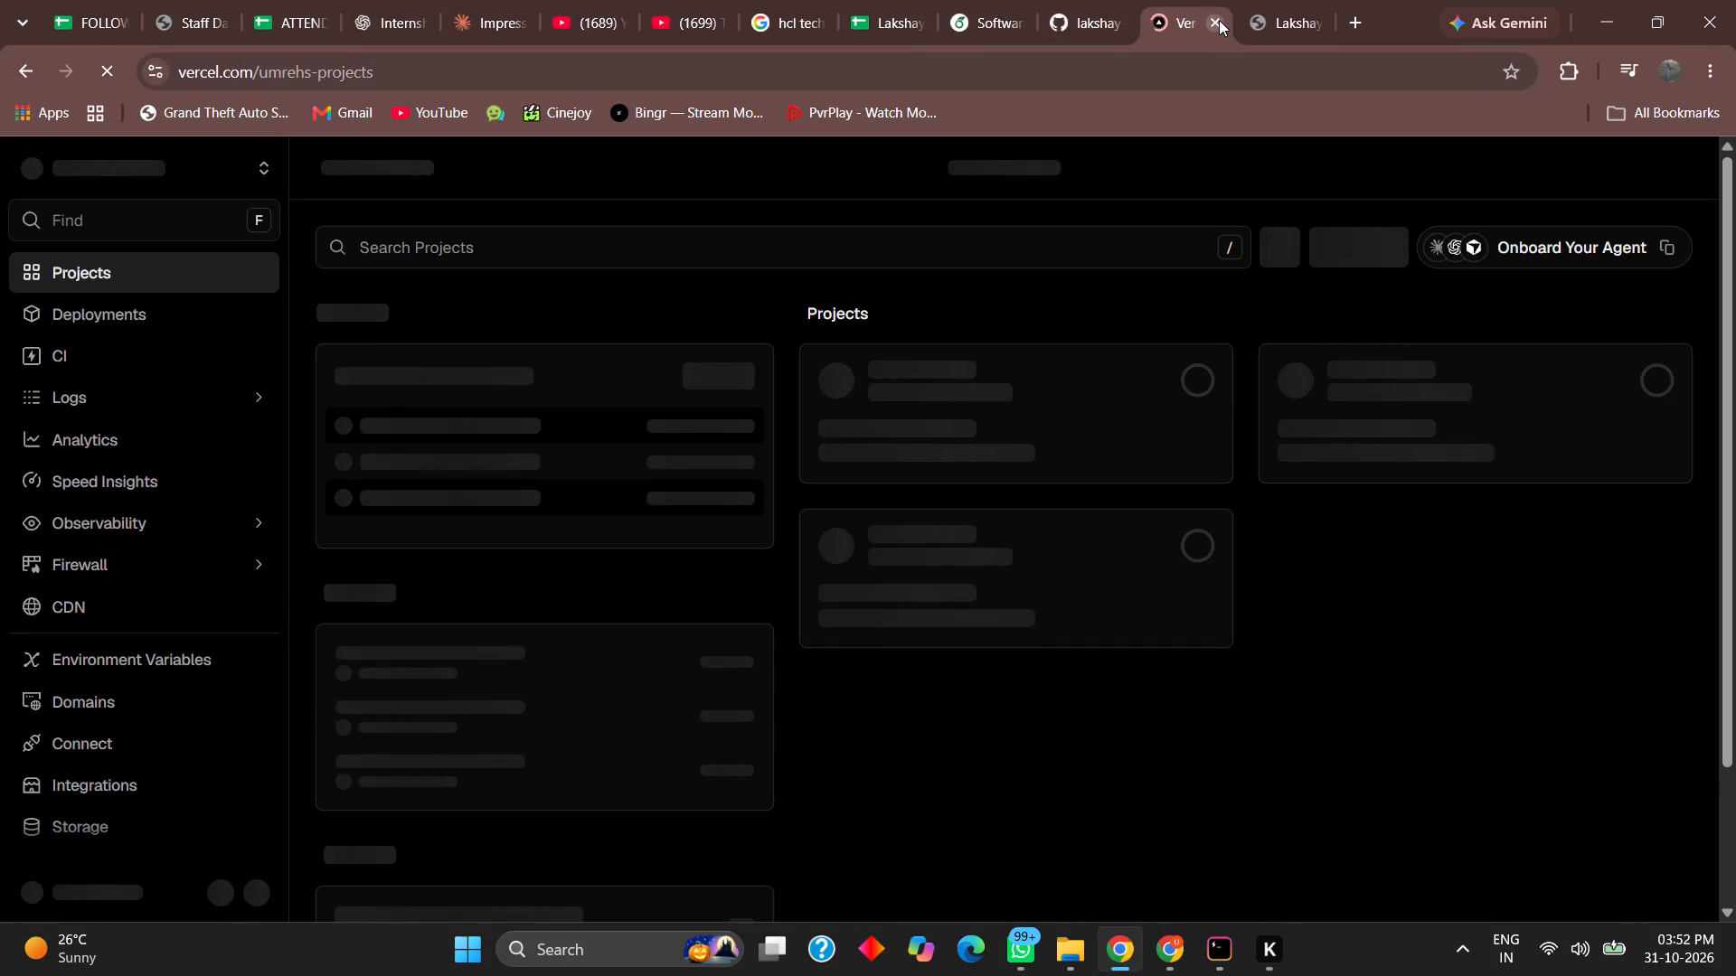
{"action": "left_click", "coordinate": [1219, 20]}
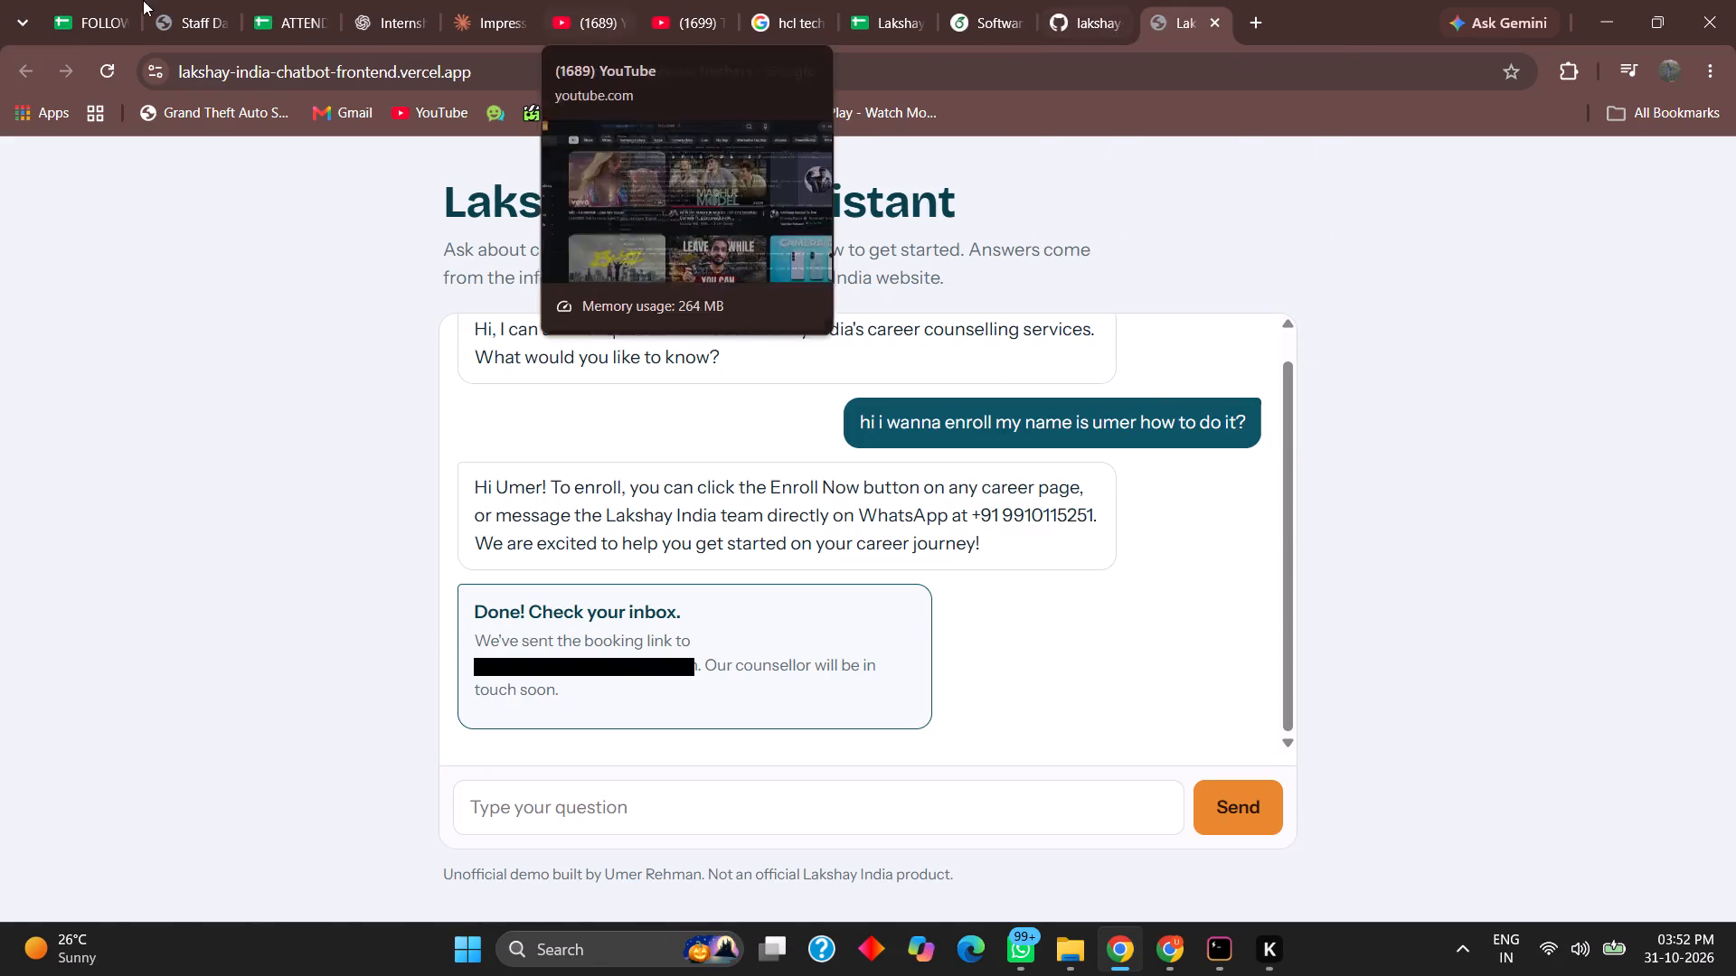